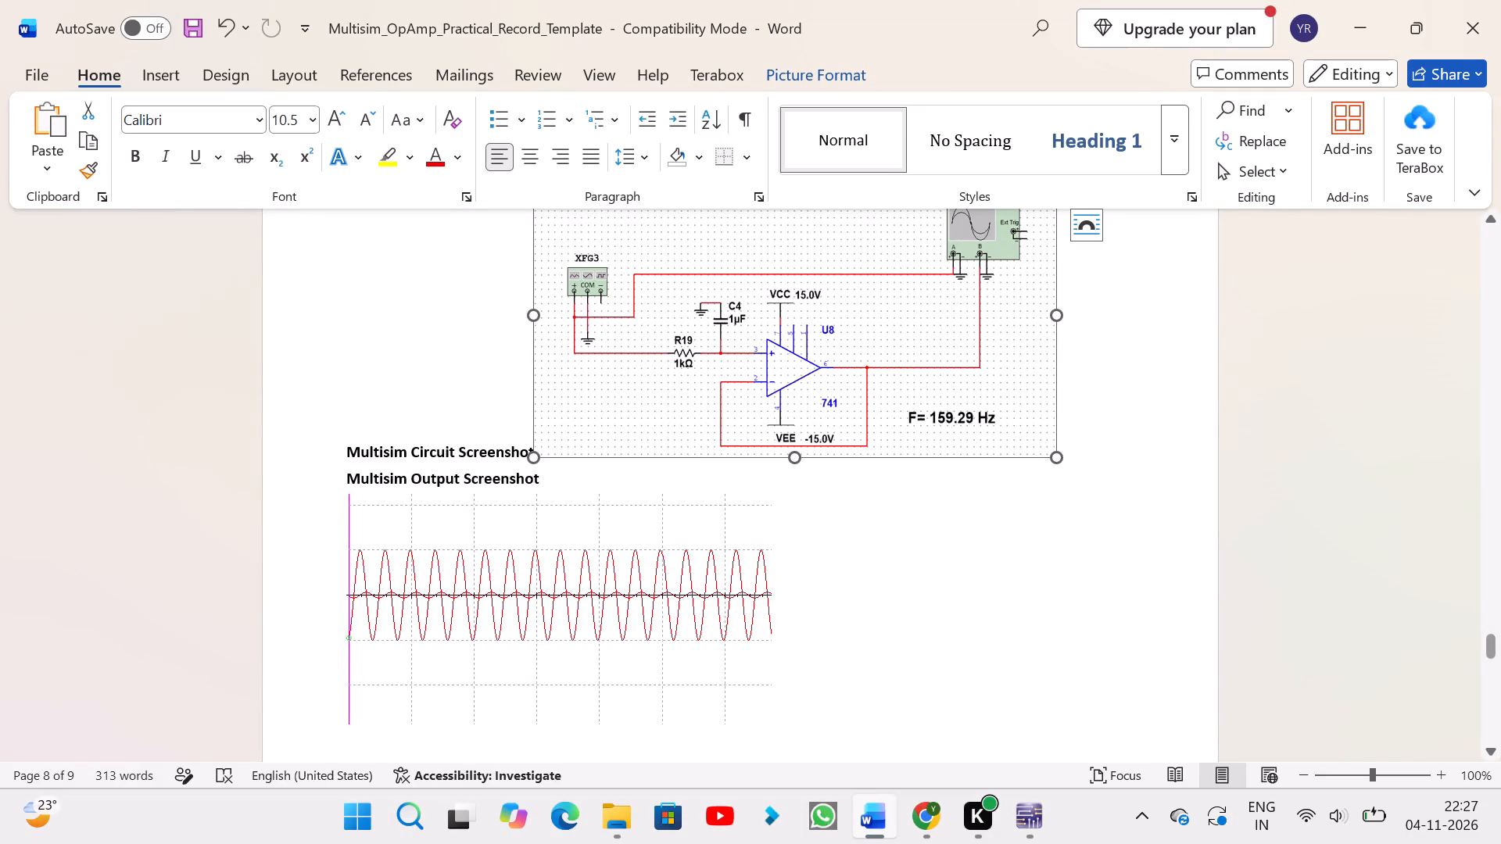
Review the practical record from the cover page through Experiments 1 to 5, examining the page layout and screenshots.
scroll(1010, 492, "up", 16)
scroll(1010, 492, "up", 7)
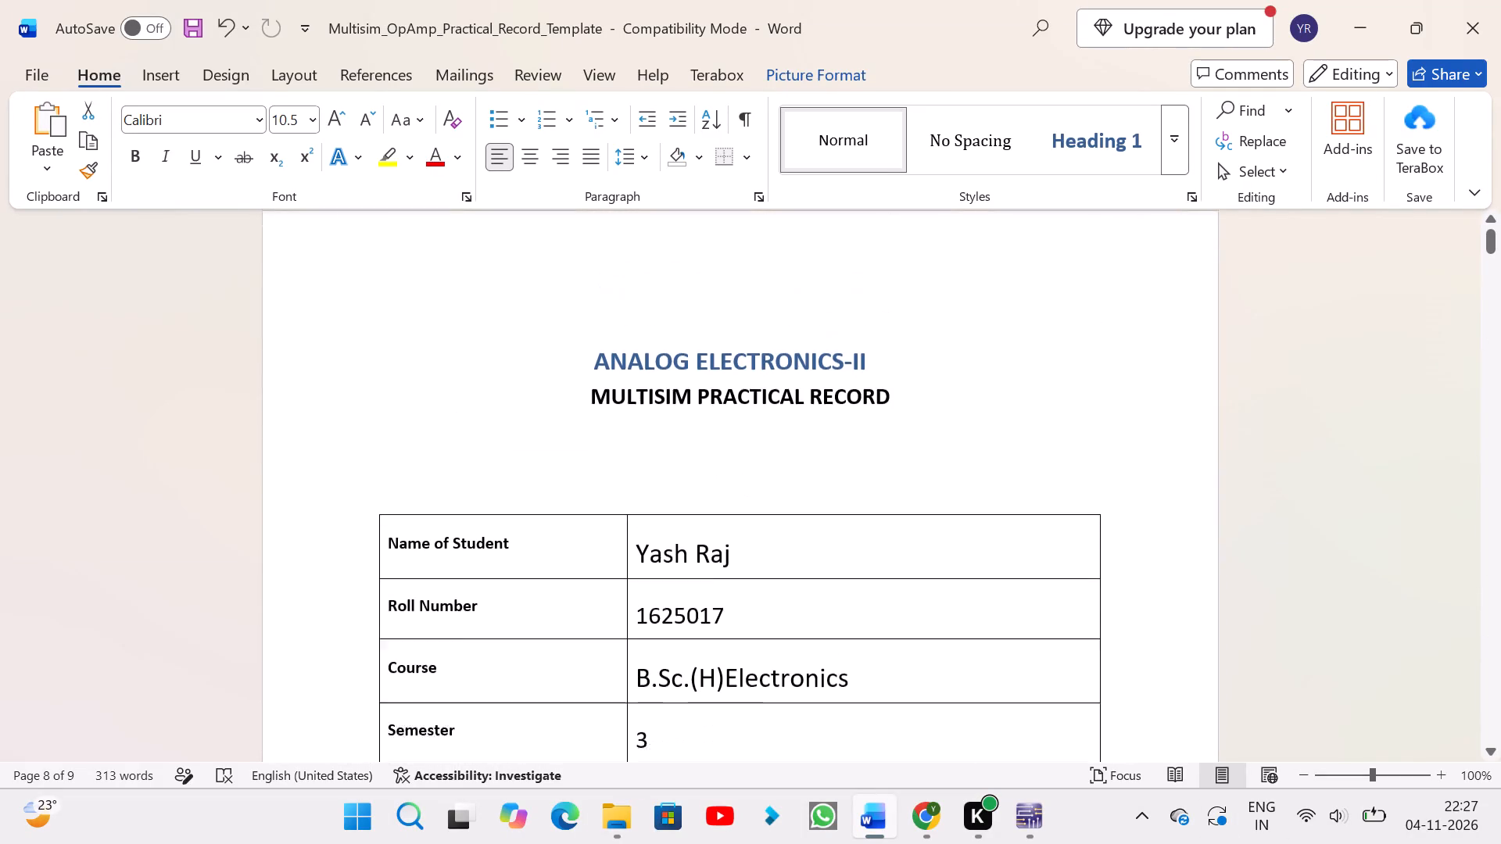
scroll(1010, 492, "down", 2)
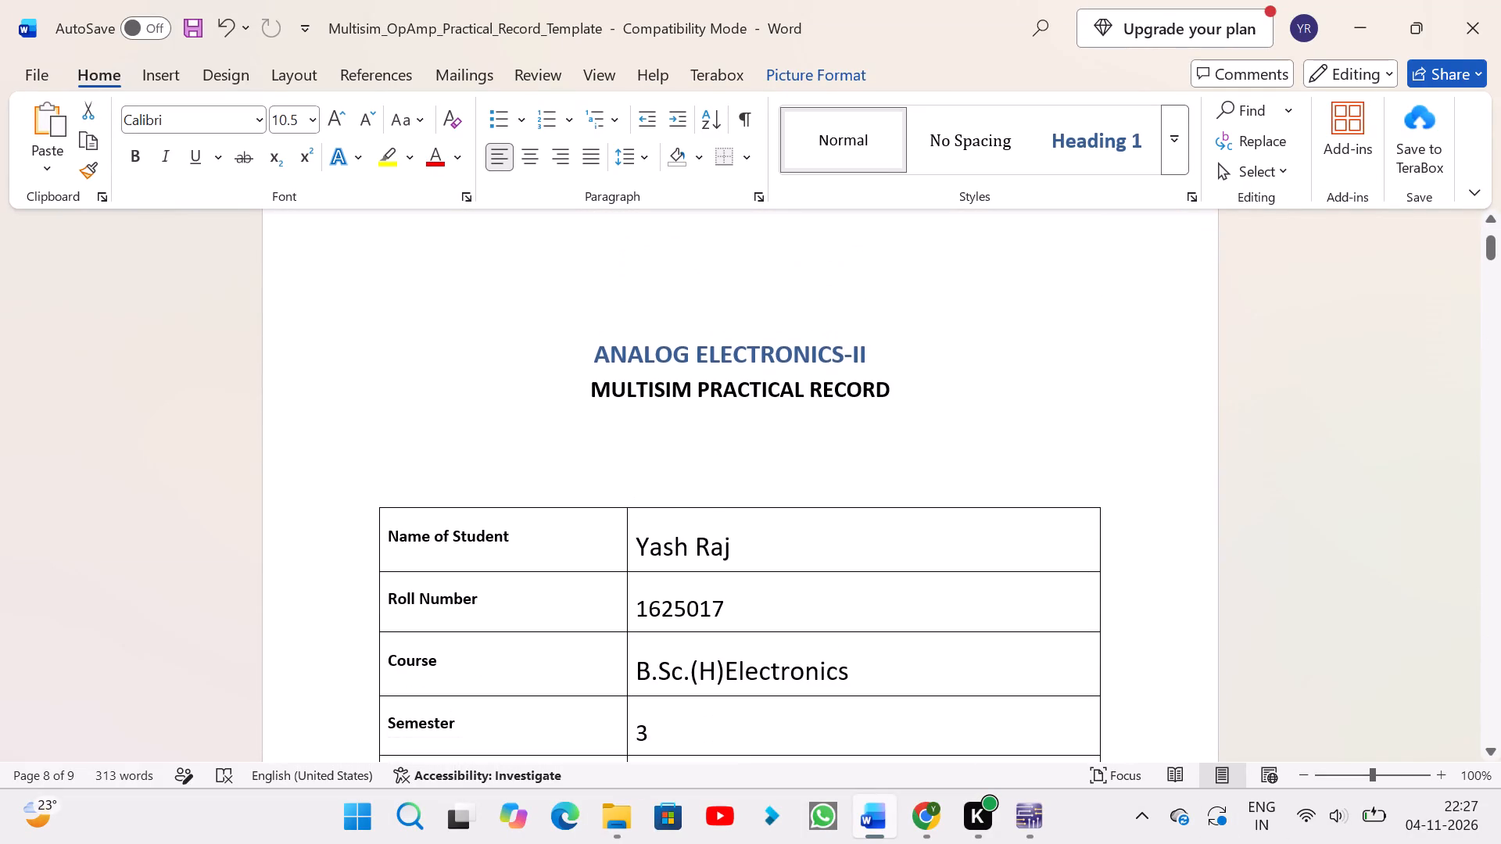
scroll(1010, 492, "down", 6)
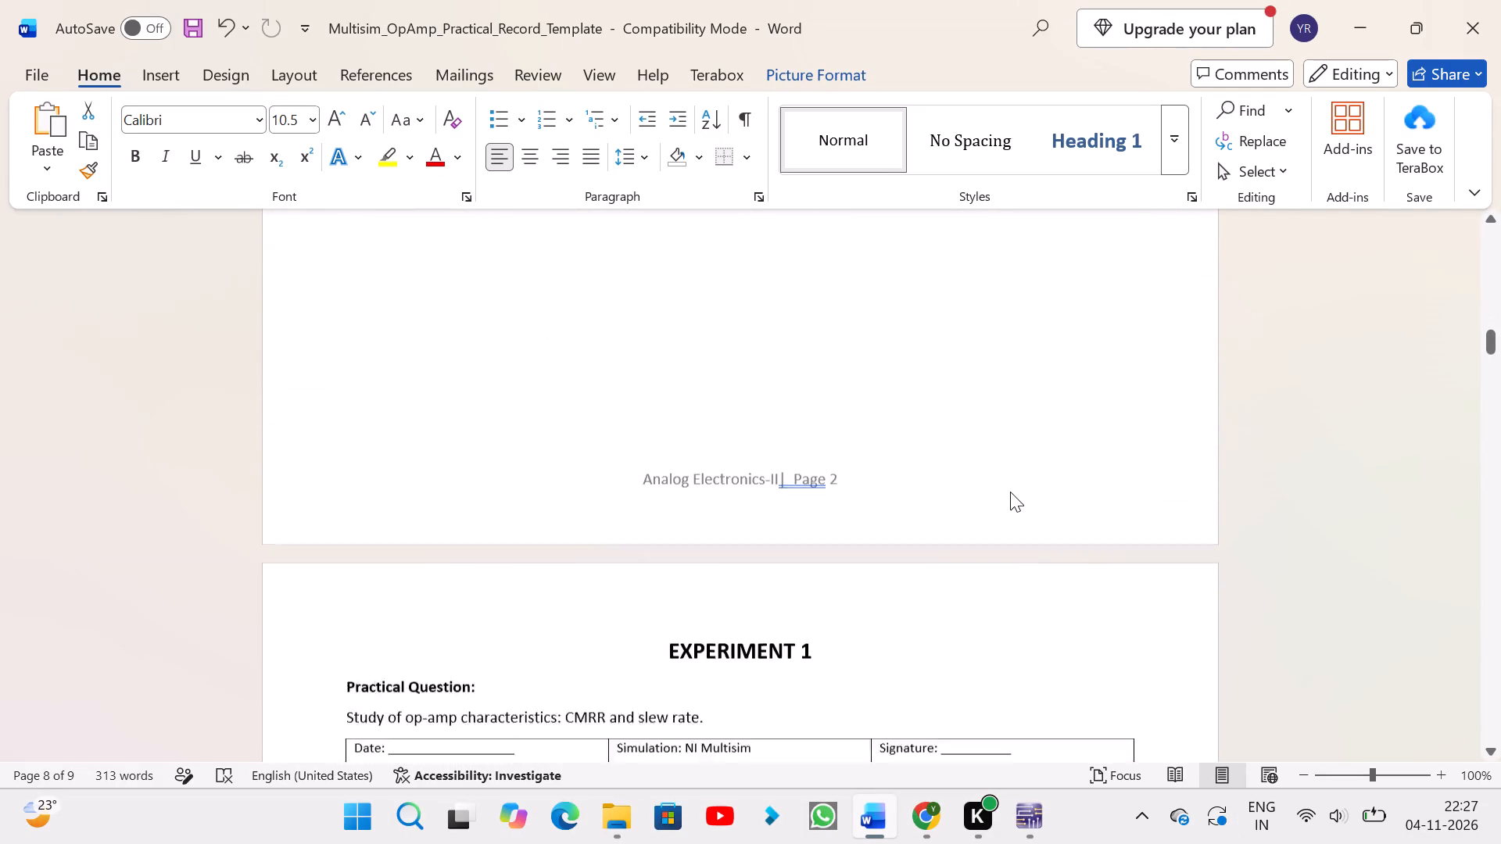
scroll(1010, 492, "down", 4)
scroll(1010, 492, "up", 1)
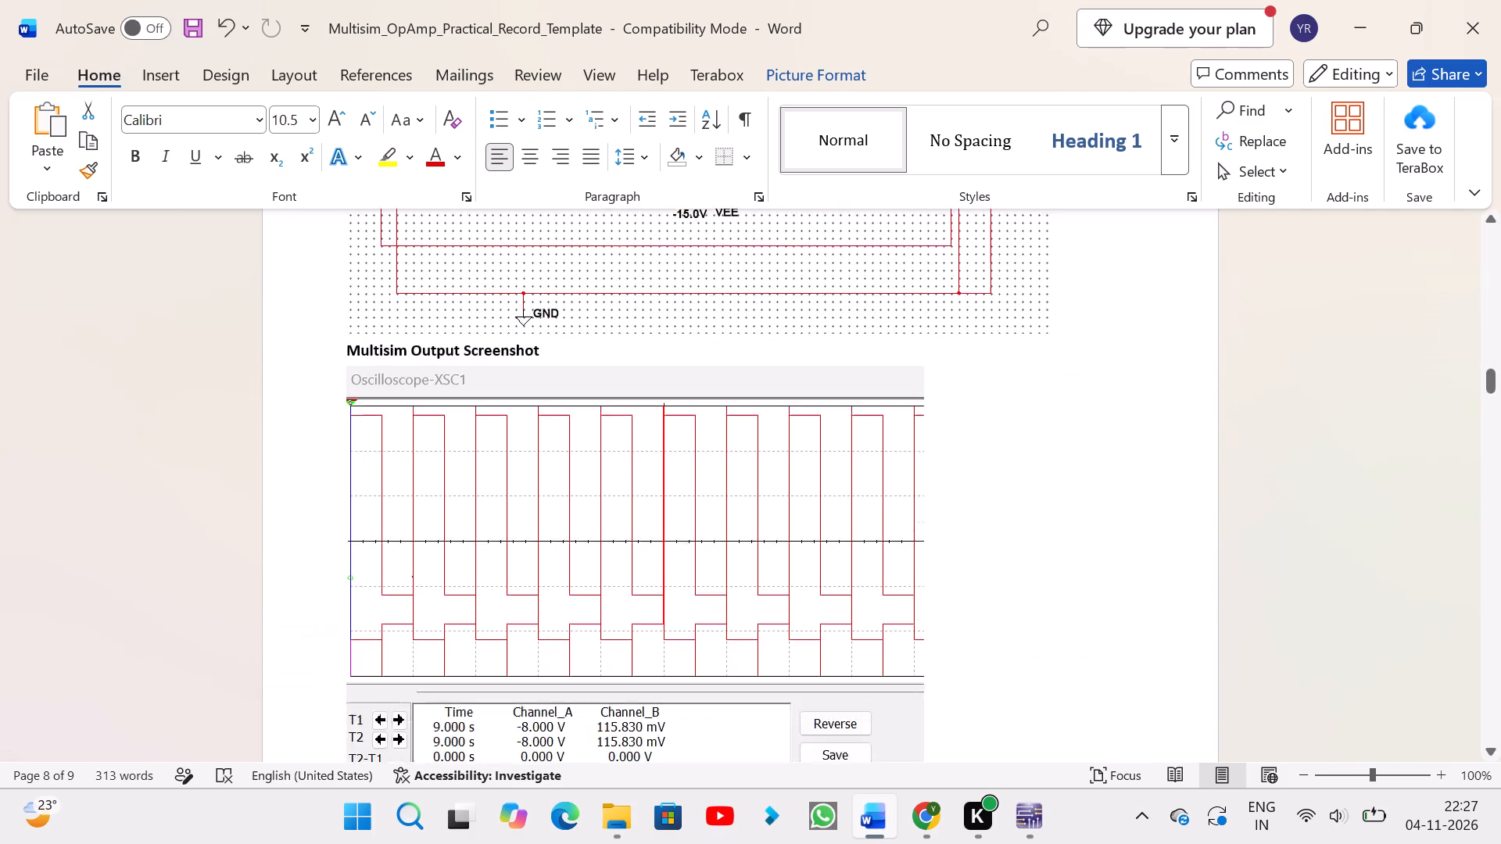
scroll(1010, 492, "up", 1)
scroll(1010, 492, "down", 3)
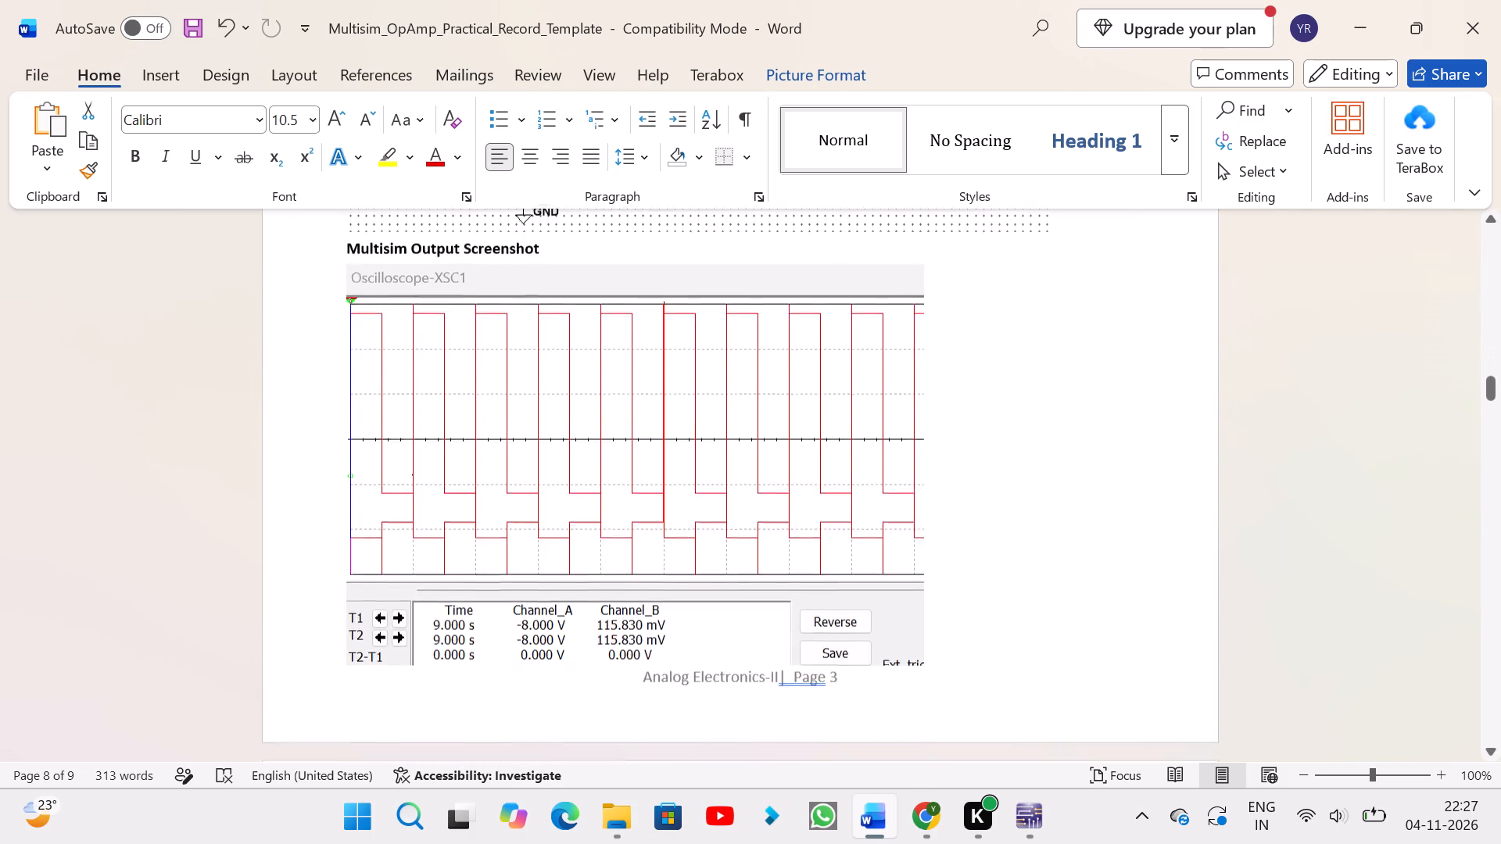
scroll(1010, 492, "down", 5)
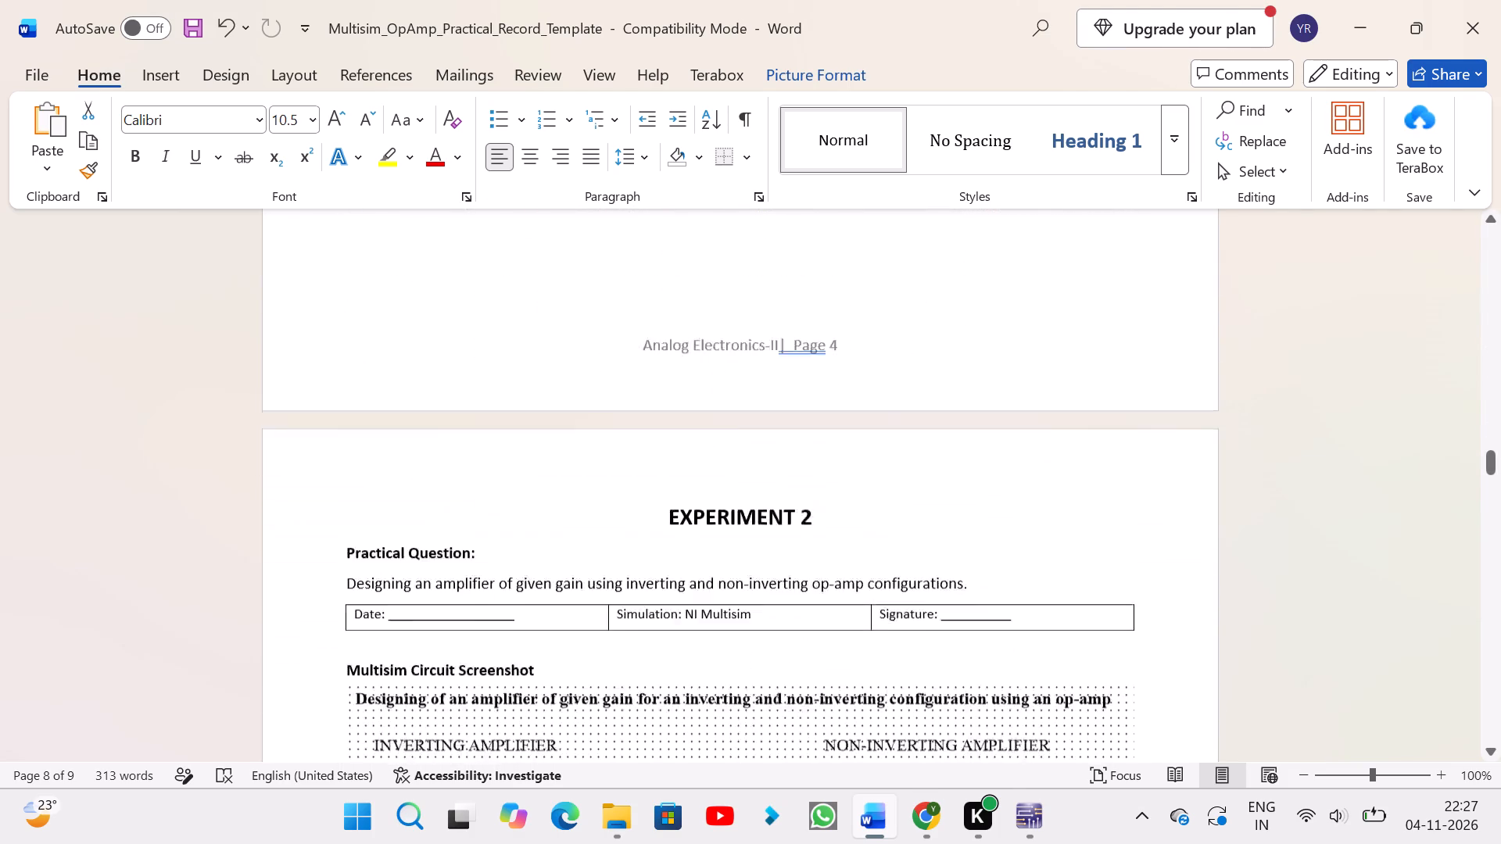
scroll(1010, 492, "down", 6)
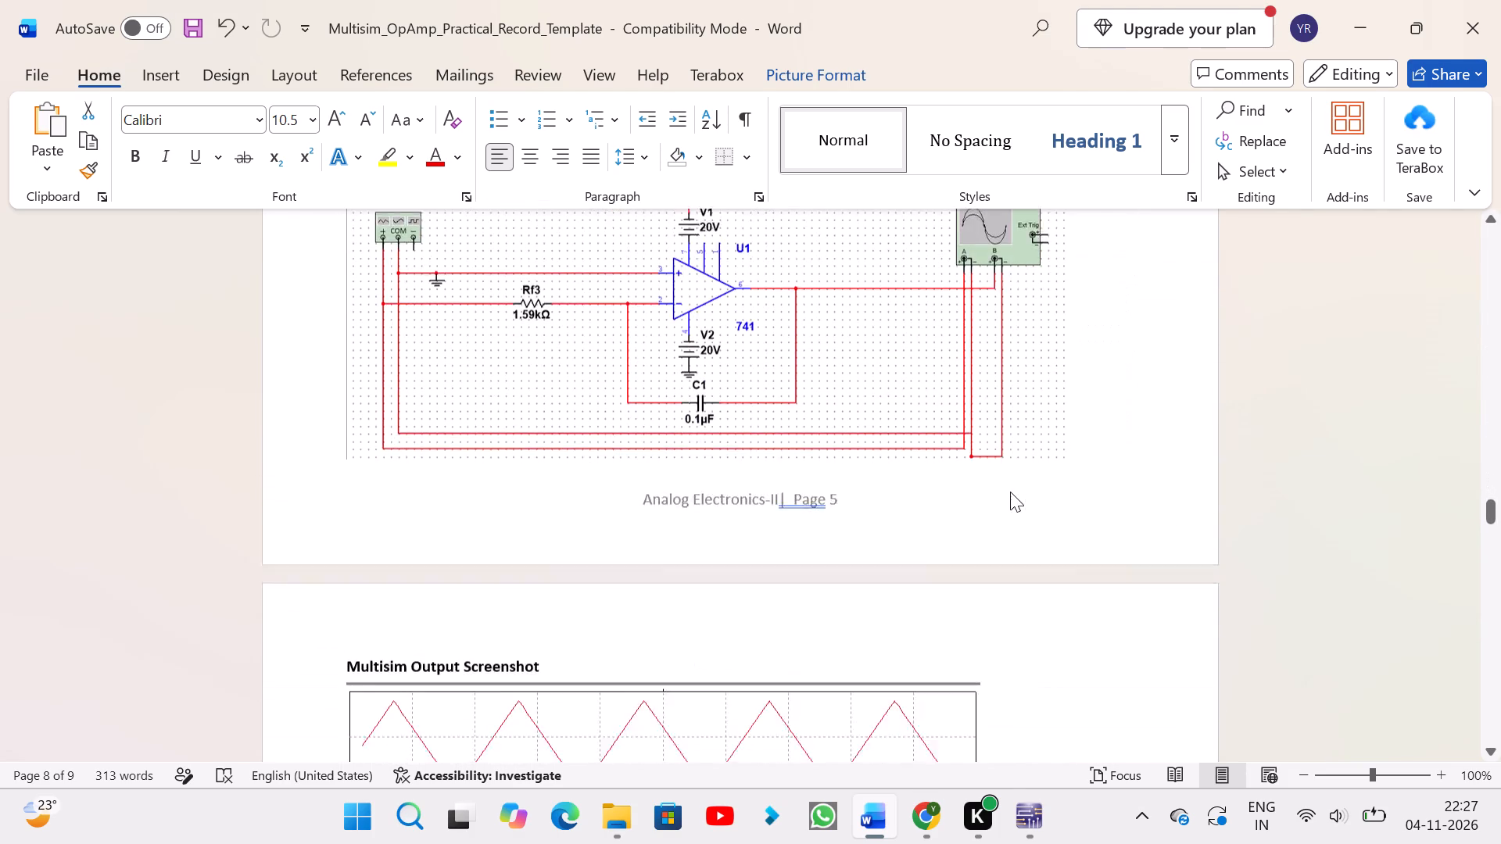
scroll(1010, 492, "down", 5)
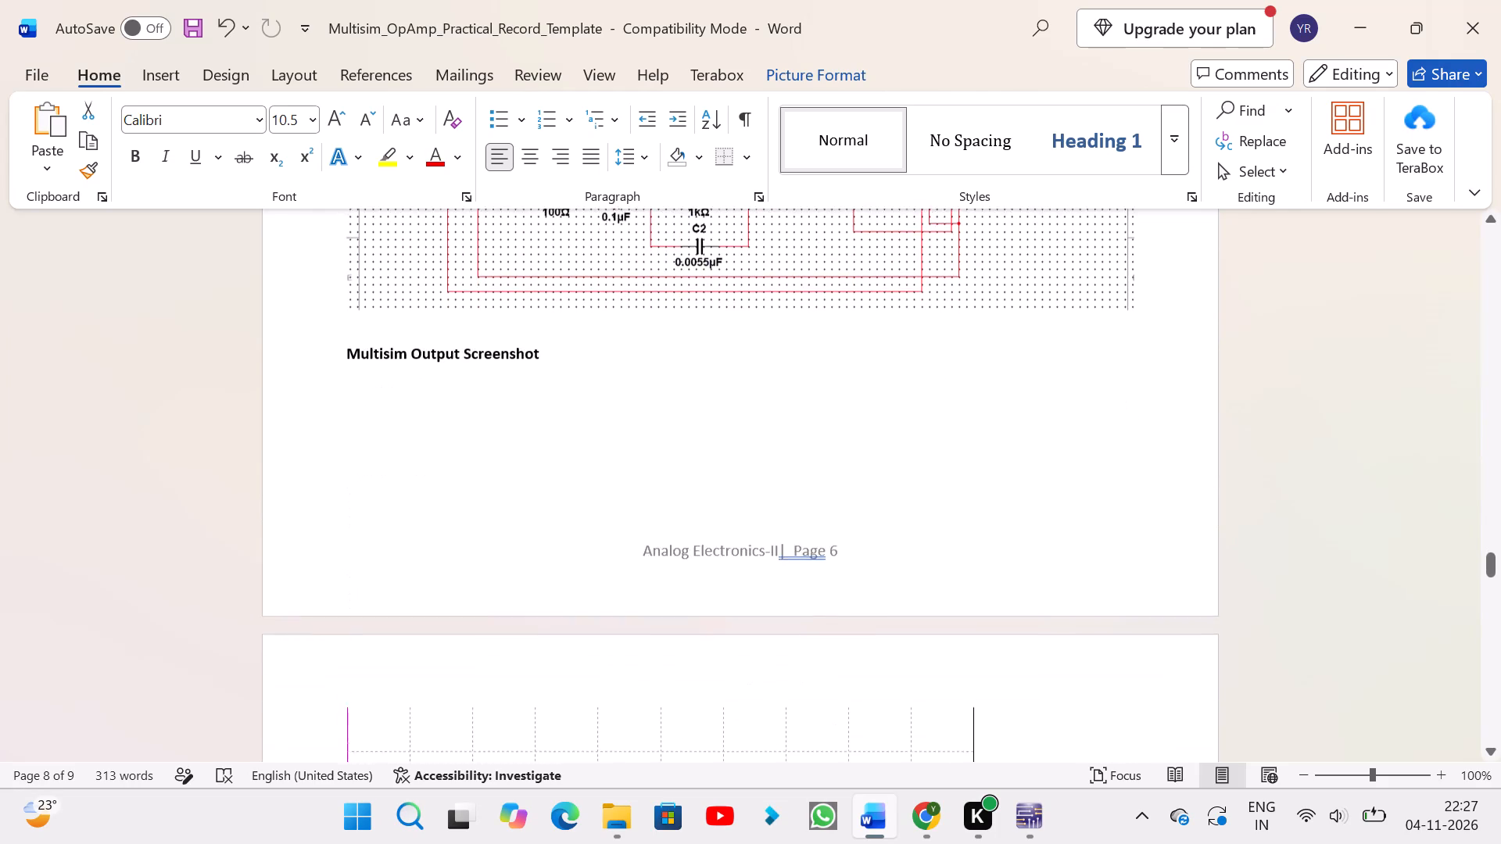
scroll(1010, 492, "down", 5)
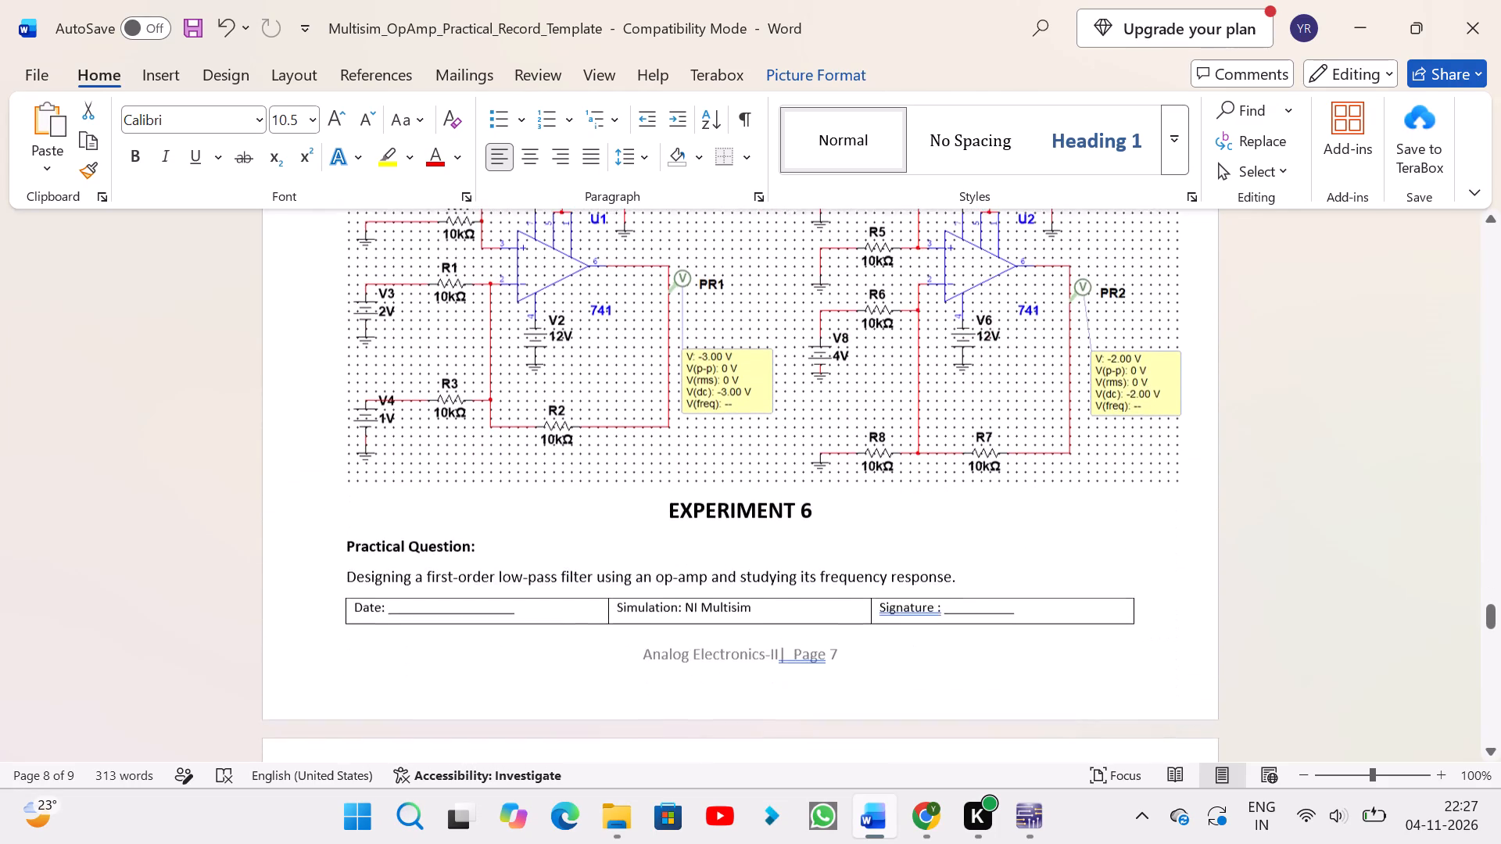
Push the Experiment 6 heading and its content onto the following page by adding three blank lines before the heading.
scroll(1010, 492, "down", 2)
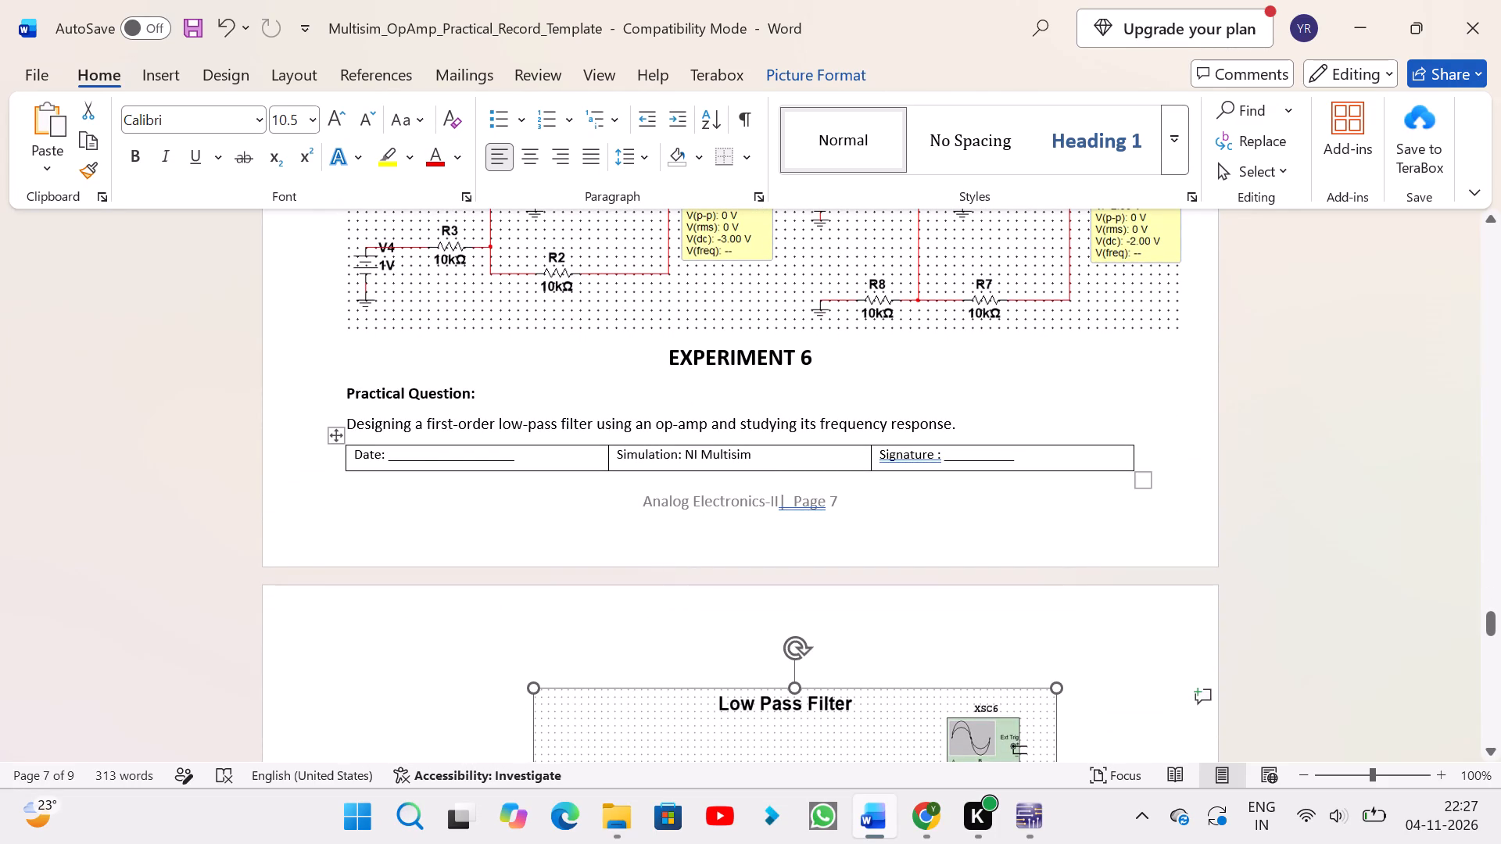
left_click(665, 355)
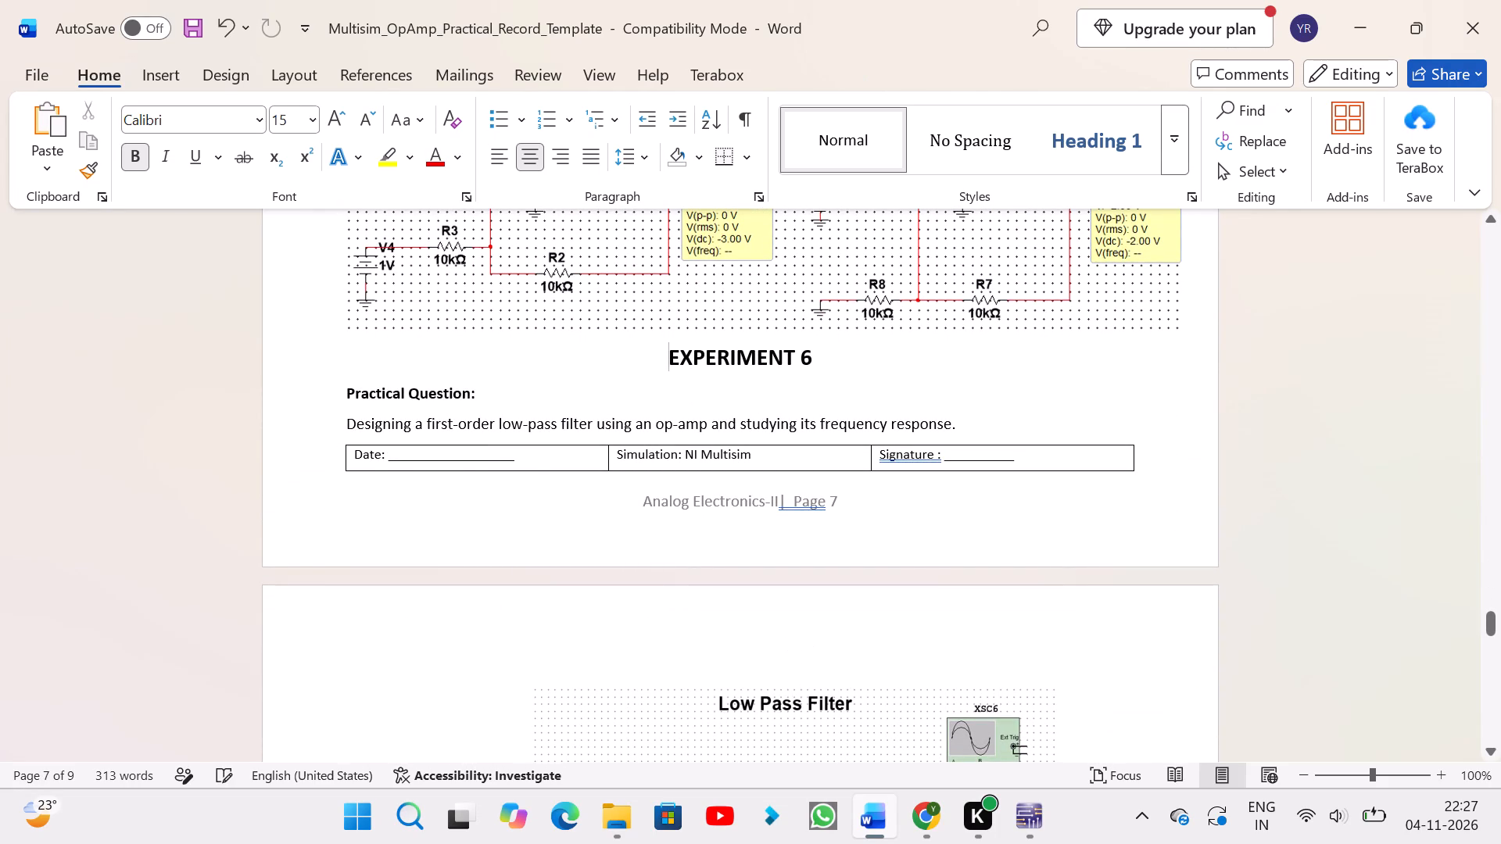
key("Return")
key("Return")
key("Return")
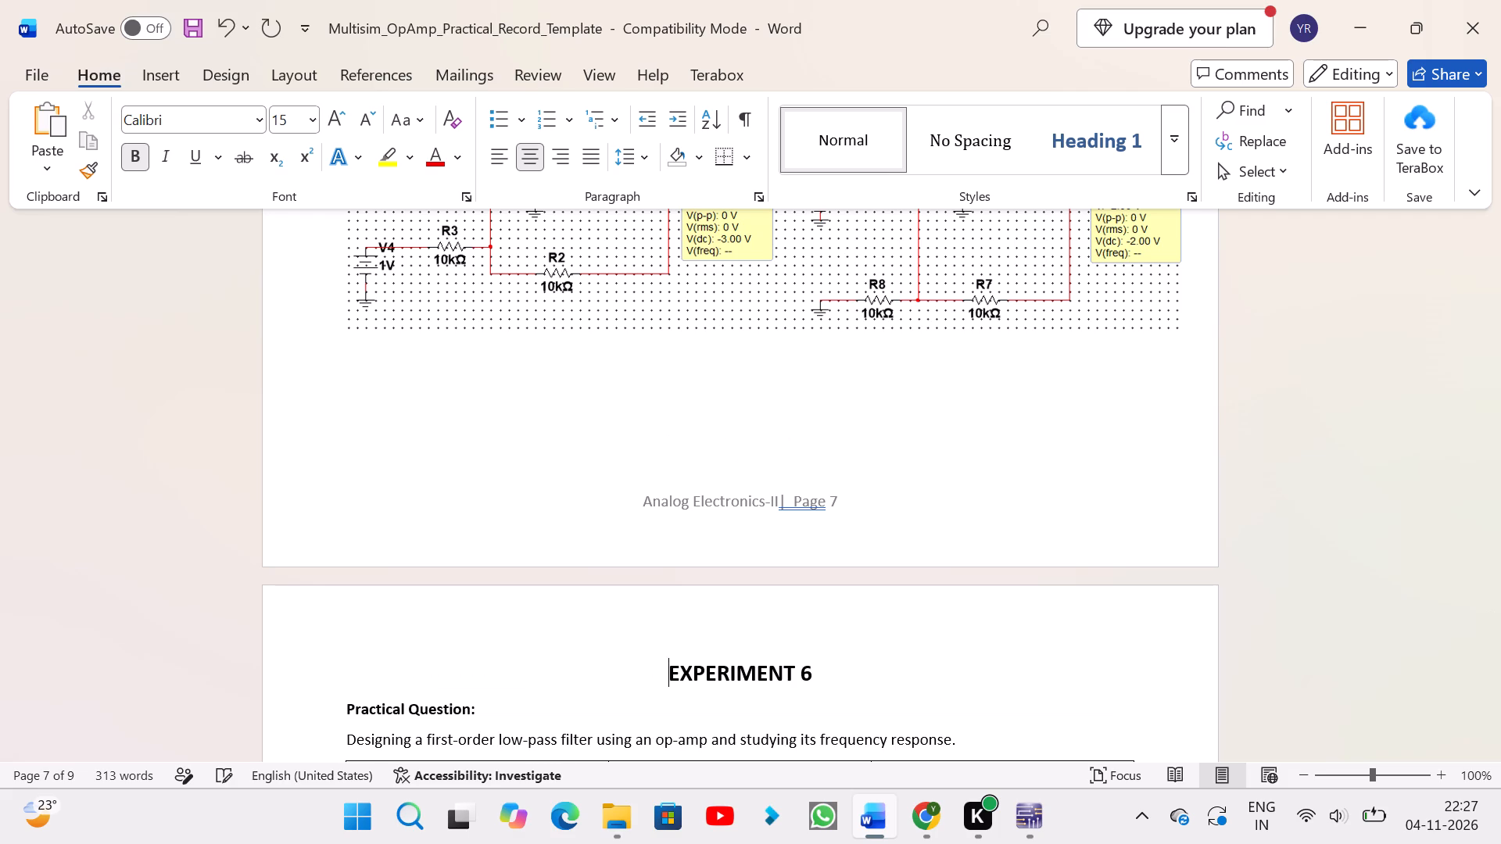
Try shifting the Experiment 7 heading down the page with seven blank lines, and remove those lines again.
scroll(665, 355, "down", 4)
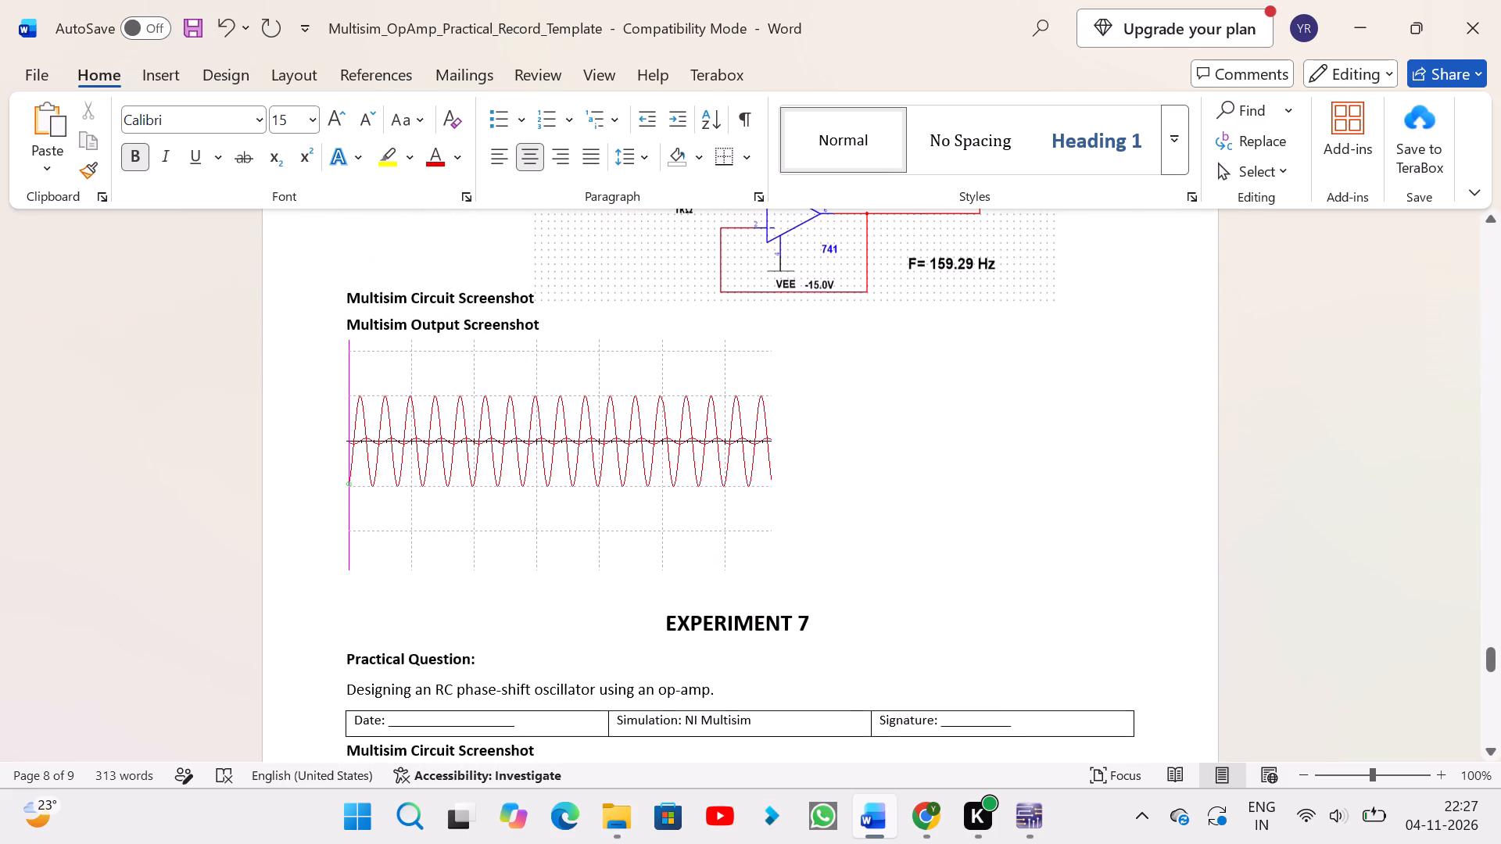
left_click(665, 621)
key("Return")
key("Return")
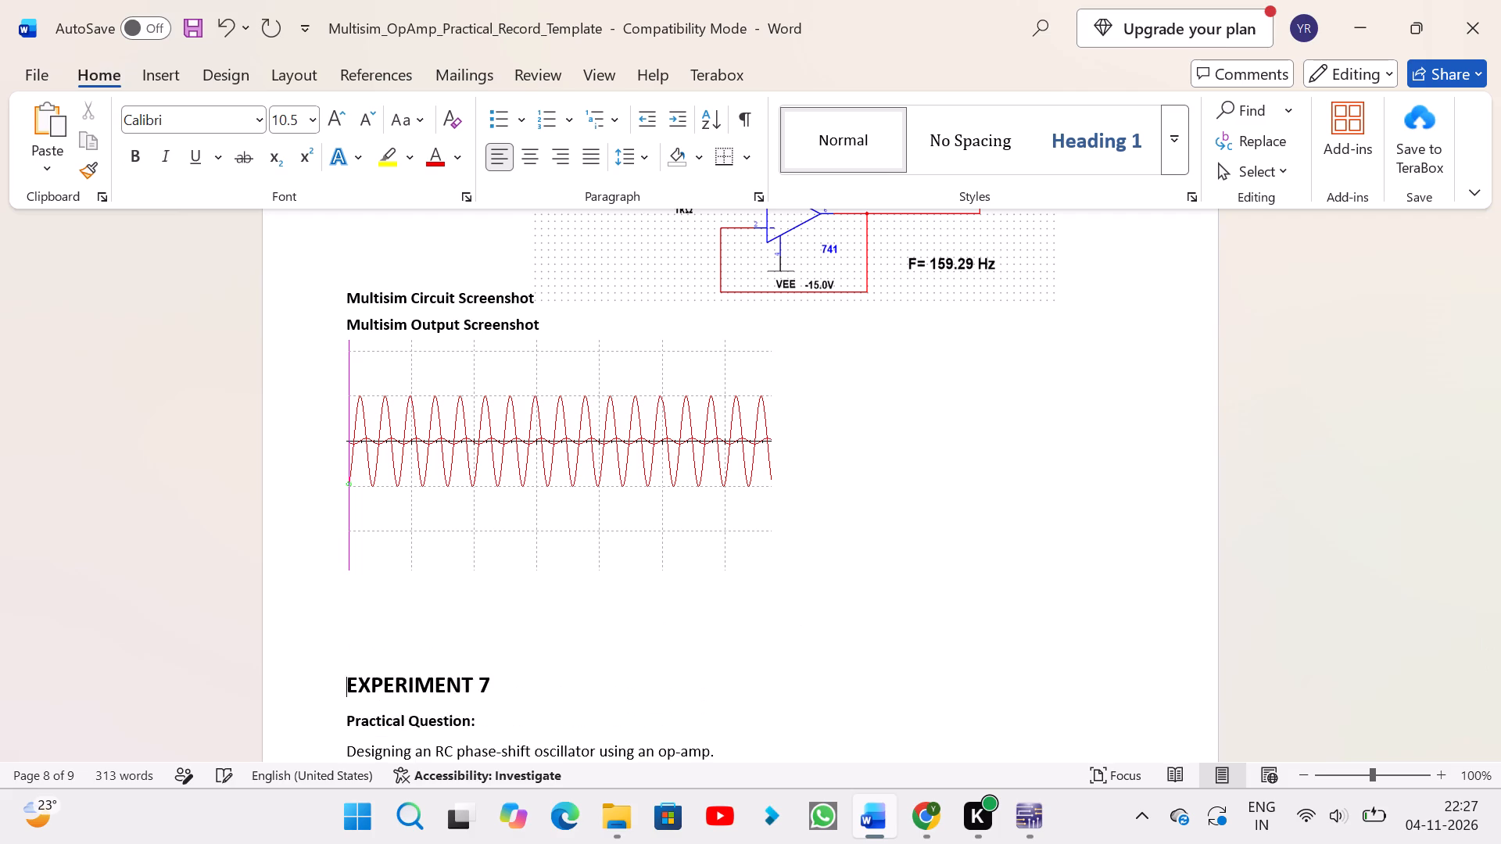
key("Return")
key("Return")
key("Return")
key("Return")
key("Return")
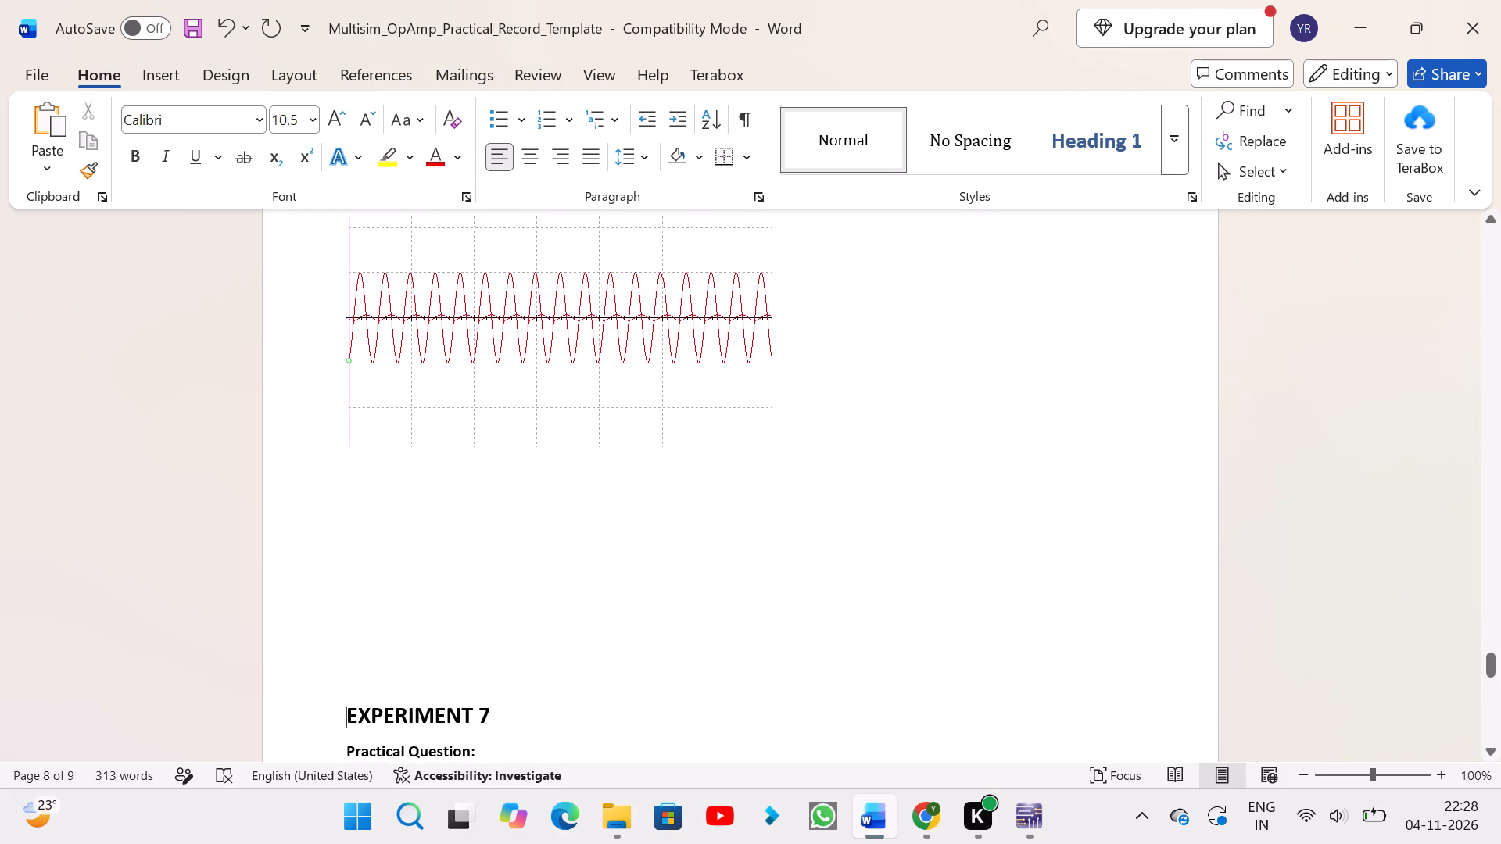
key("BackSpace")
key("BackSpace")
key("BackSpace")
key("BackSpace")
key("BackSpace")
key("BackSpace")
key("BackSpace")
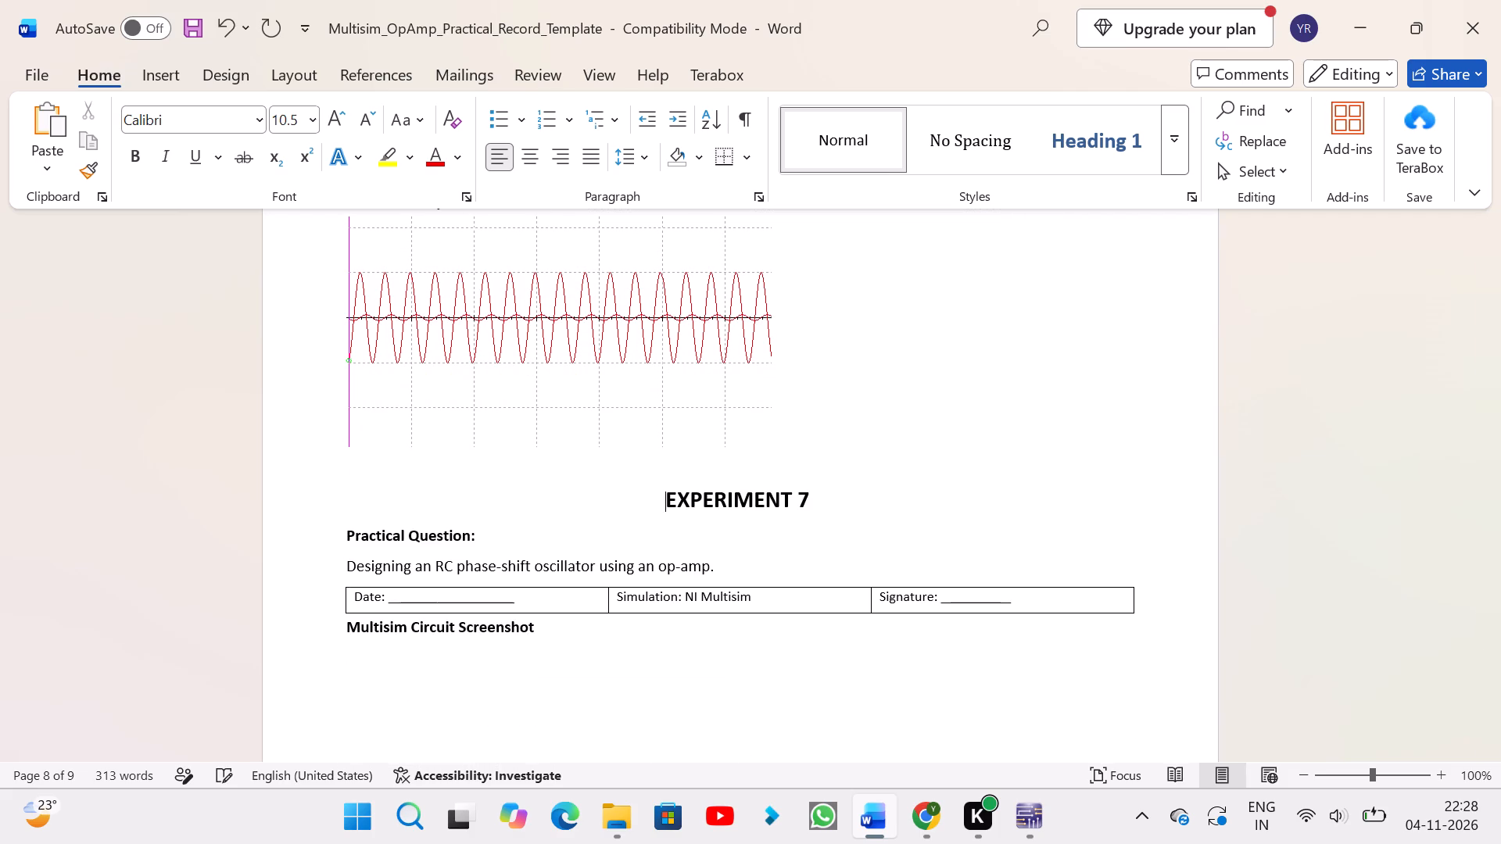
Enlarge the Low Pass Filter circuit picture in Experiment 6 until it wraps beneath the Multisim Circuit Screenshot caption at the page's left margin.
scroll(665, 621, "up", 4)
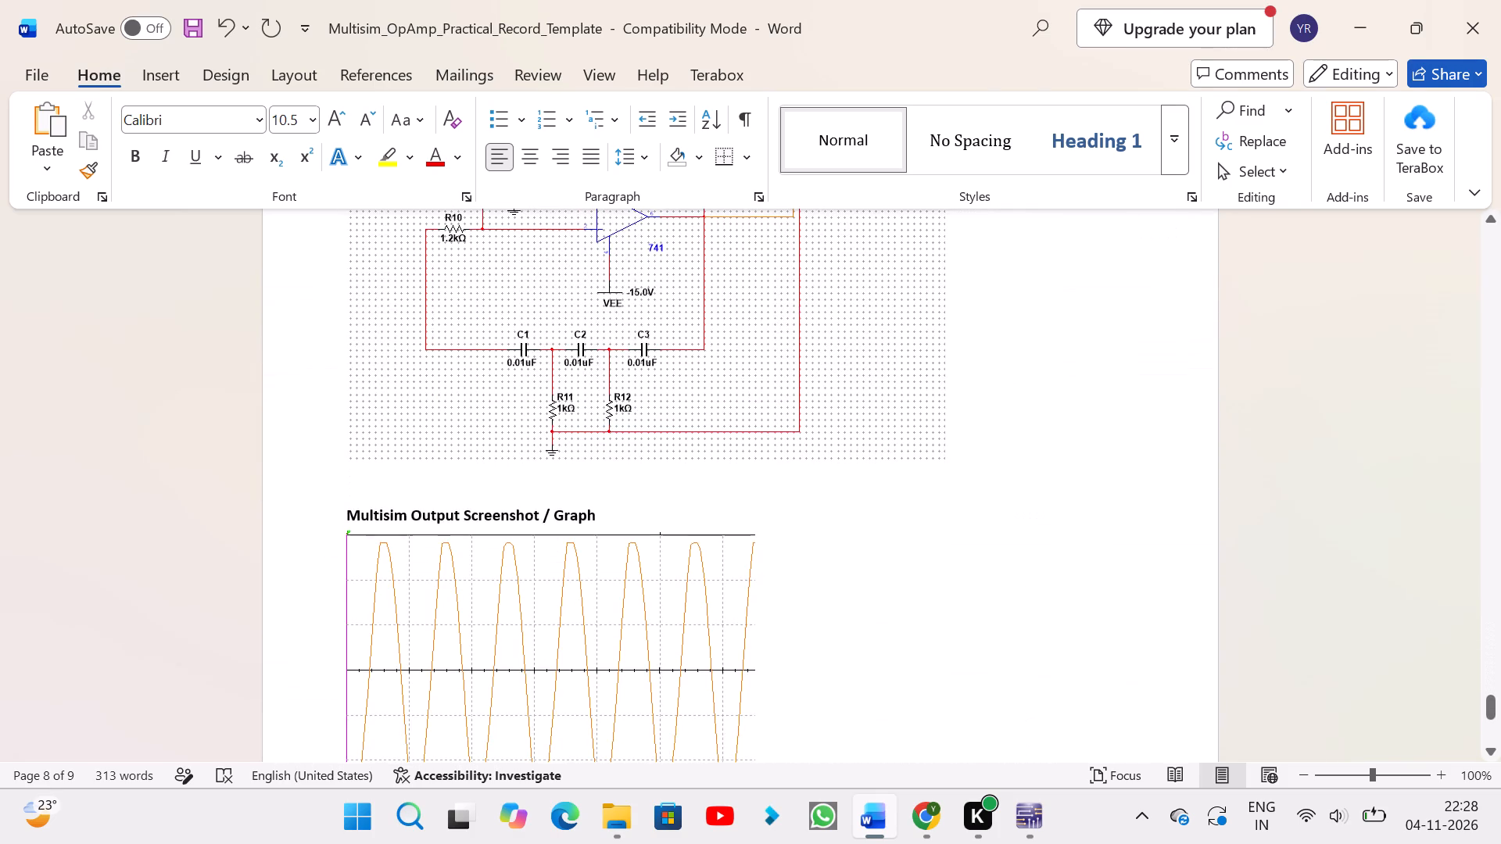
scroll(665, 621, "up", 1)
scroll(665, 621, "down", 2)
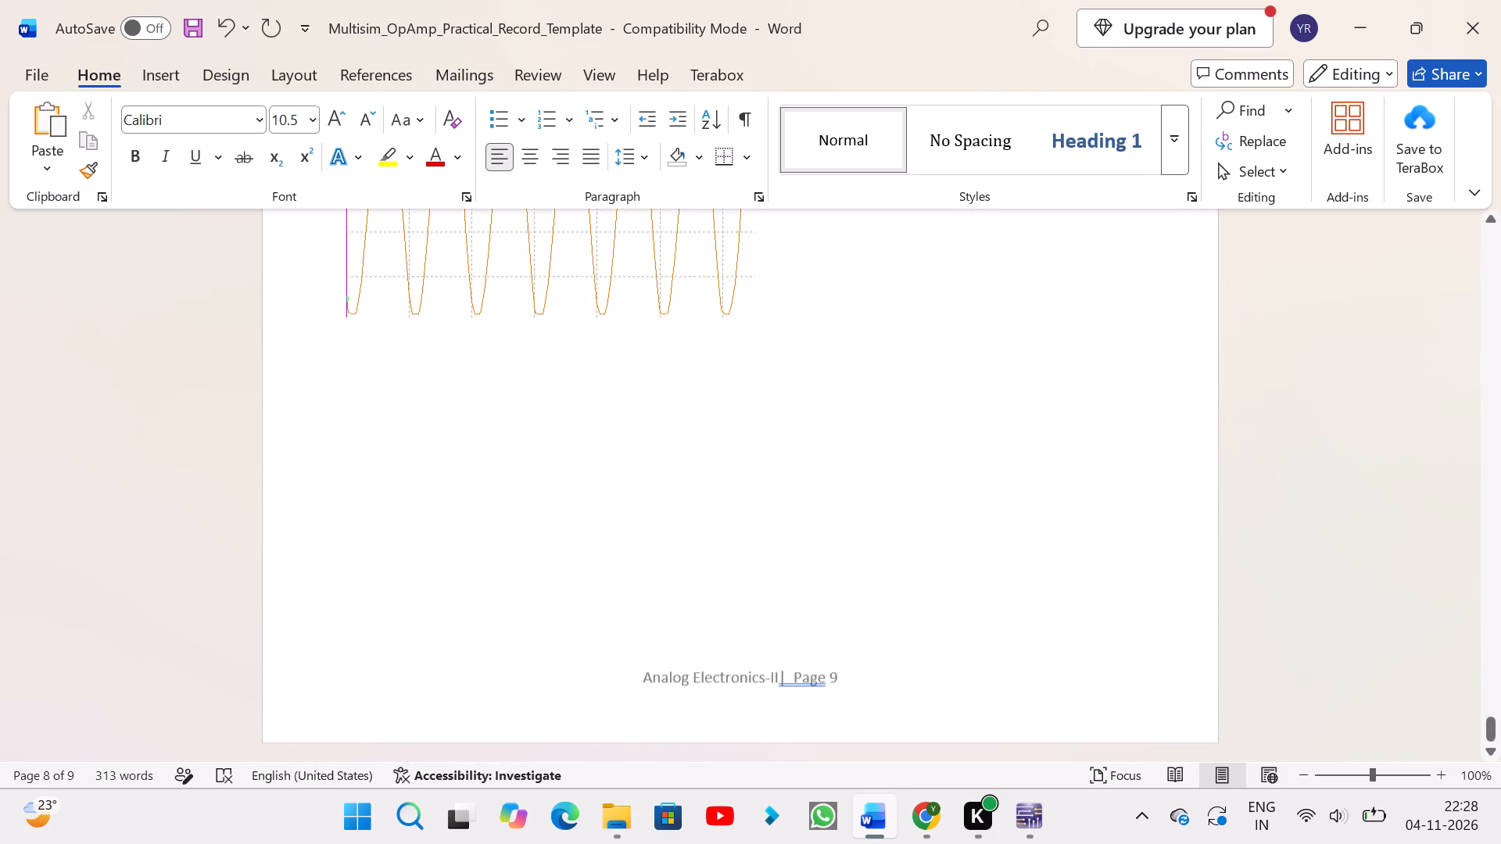
scroll(665, 621, "down", 1)
scroll(665, 621, "up", 4)
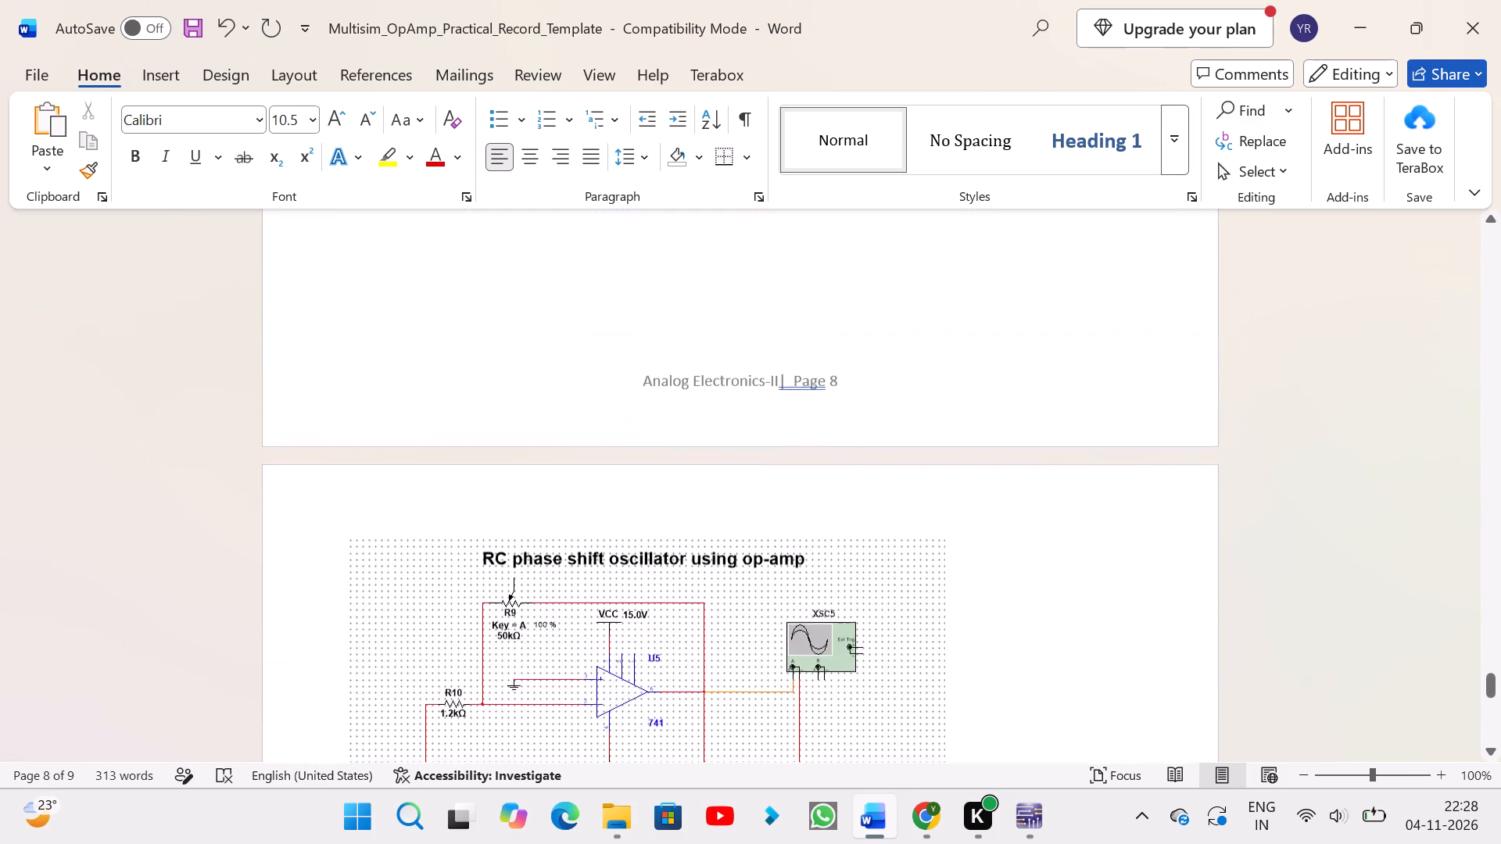
scroll(665, 621, "up", 5)
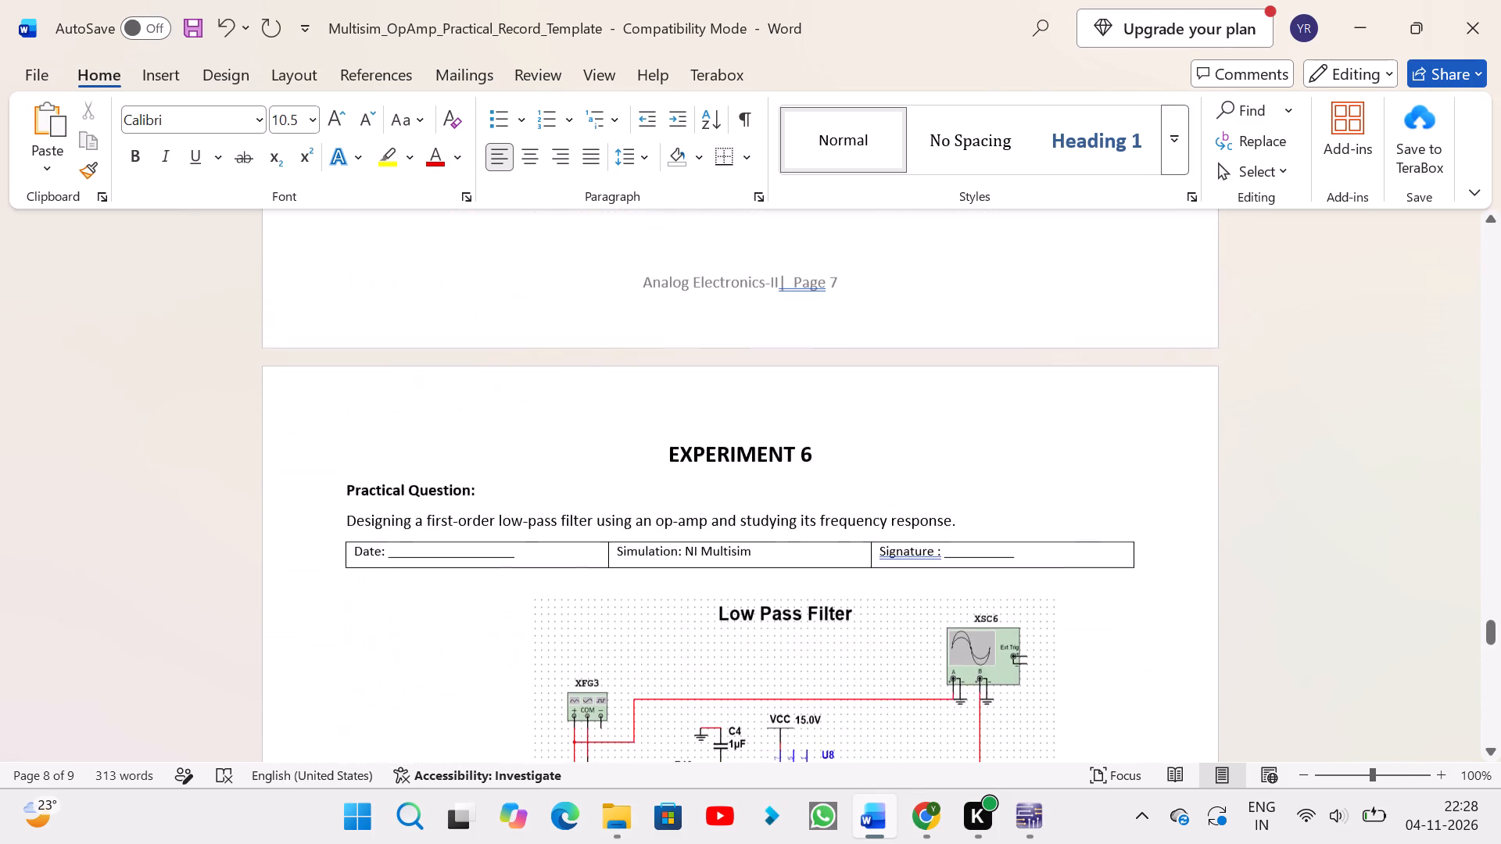
scroll(665, 621, "up", 1)
scroll(665, 621, "down", 1)
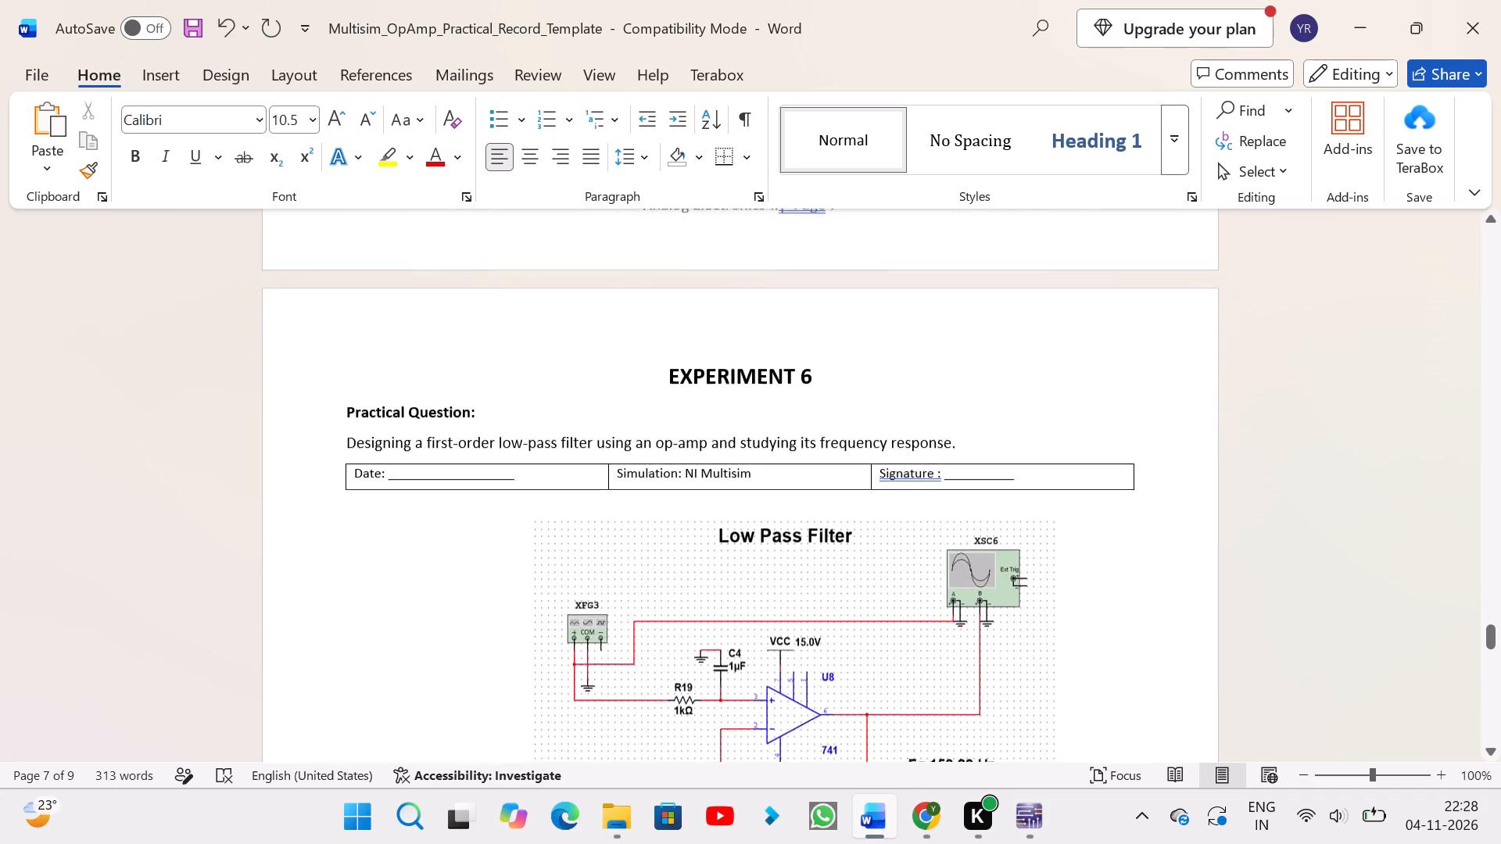
scroll(665, 621, "down", 1)
left_click(641, 479)
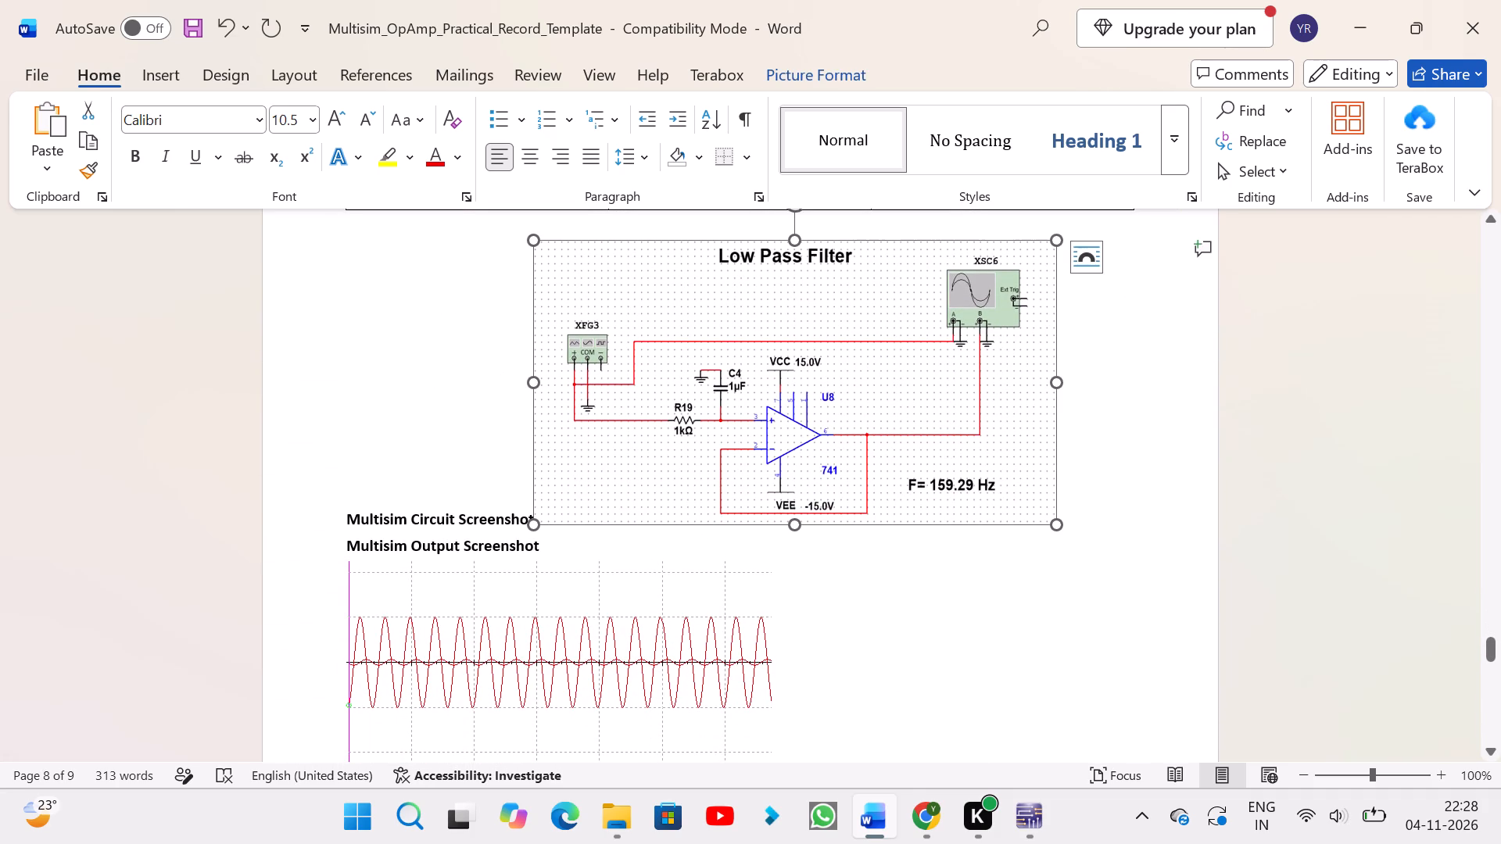
left_click_drag(1059, 524, 1075, 557)
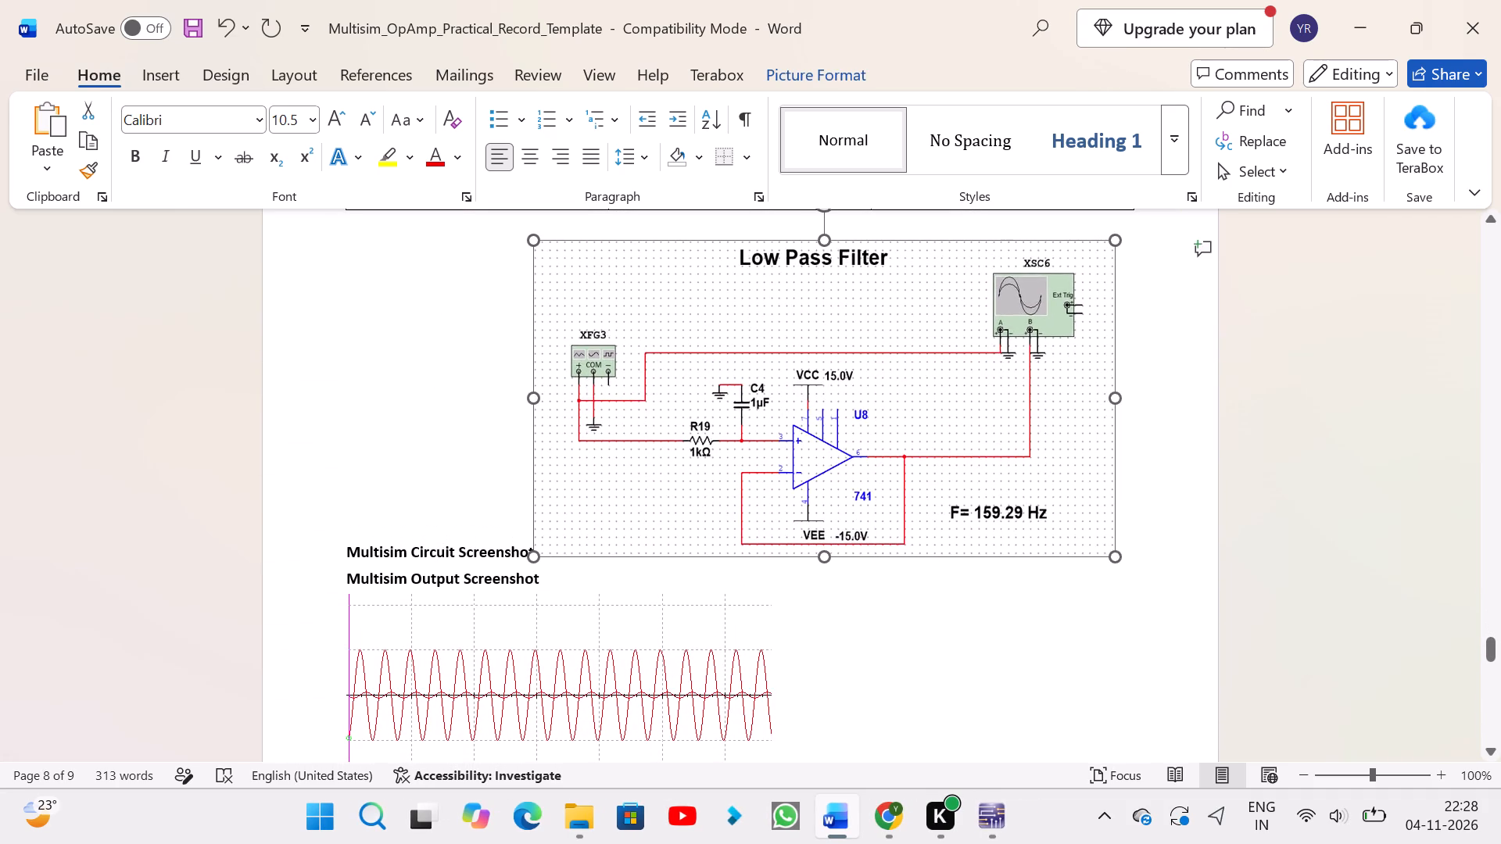
left_click_drag(1075, 557, 1080, 570)
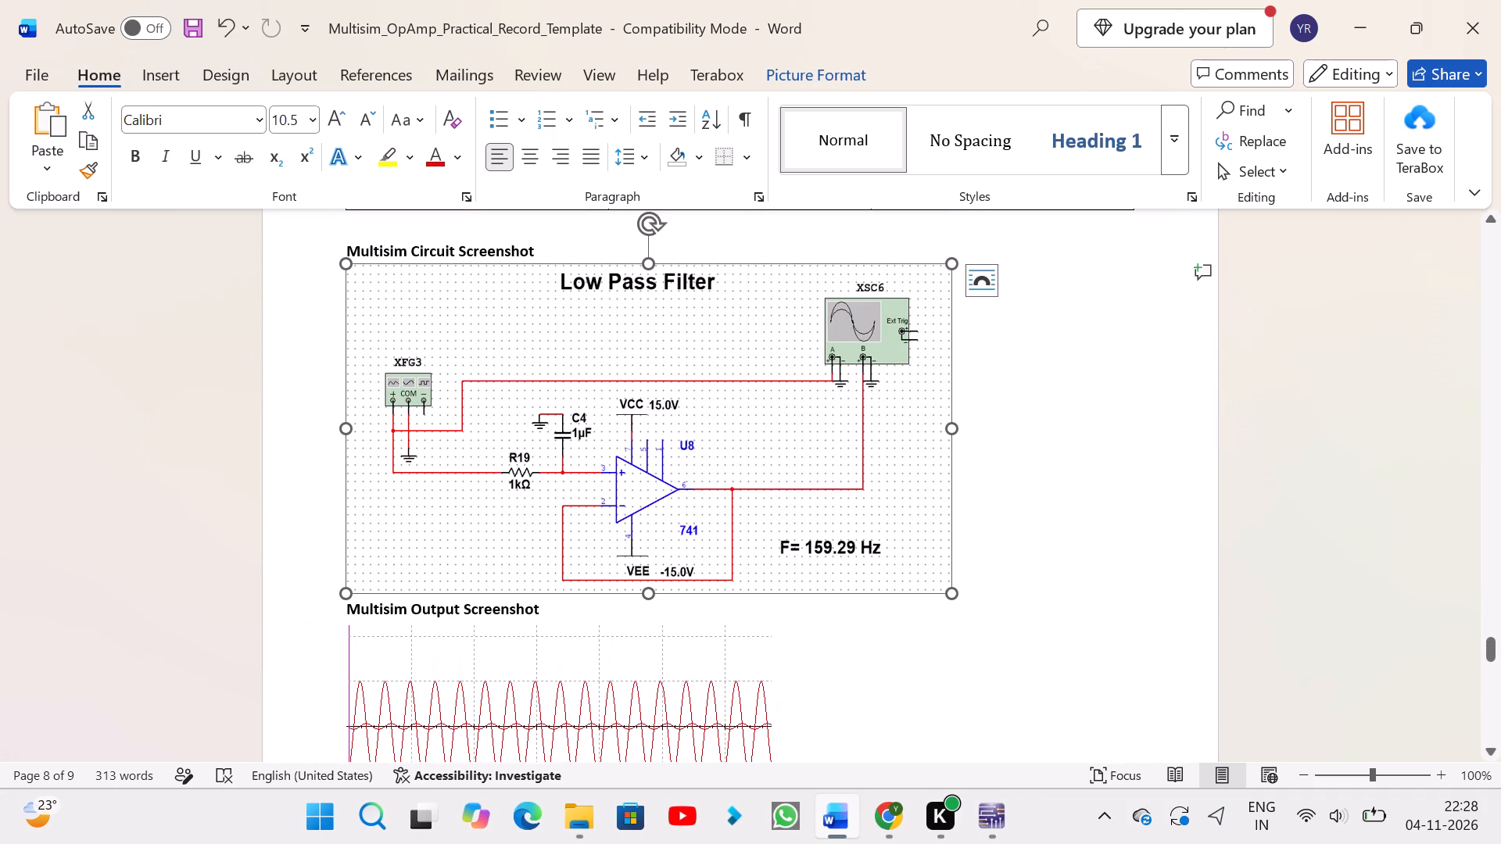
Review the whole record again, checking heading placement and circuit and output screenshots across all the experiments.
scroll(1080, 570, "up", 6)
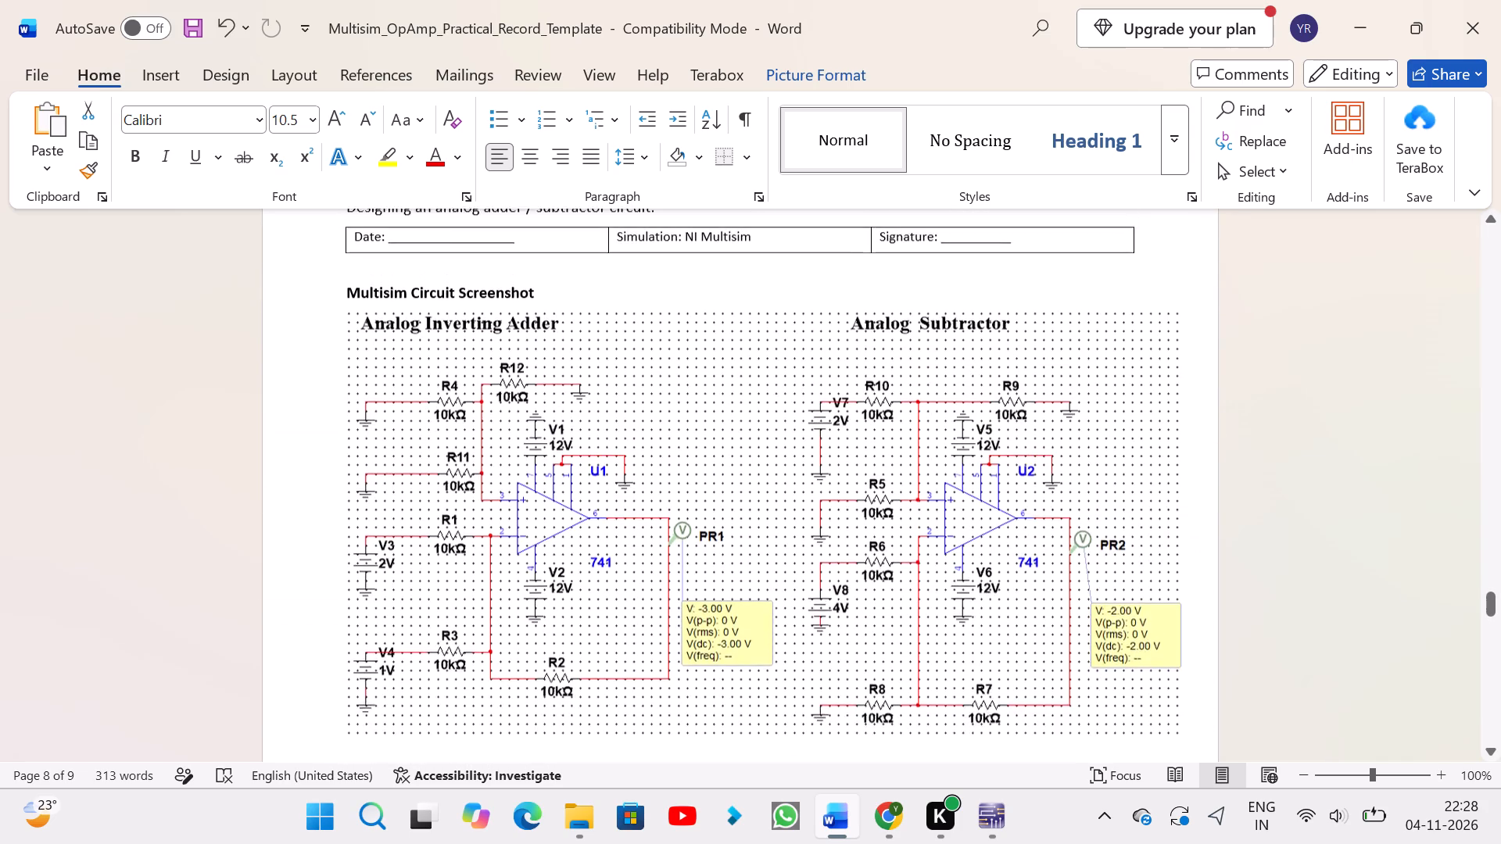
scroll(1080, 570, "up", 1)
scroll(1080, 570, "down", 2)
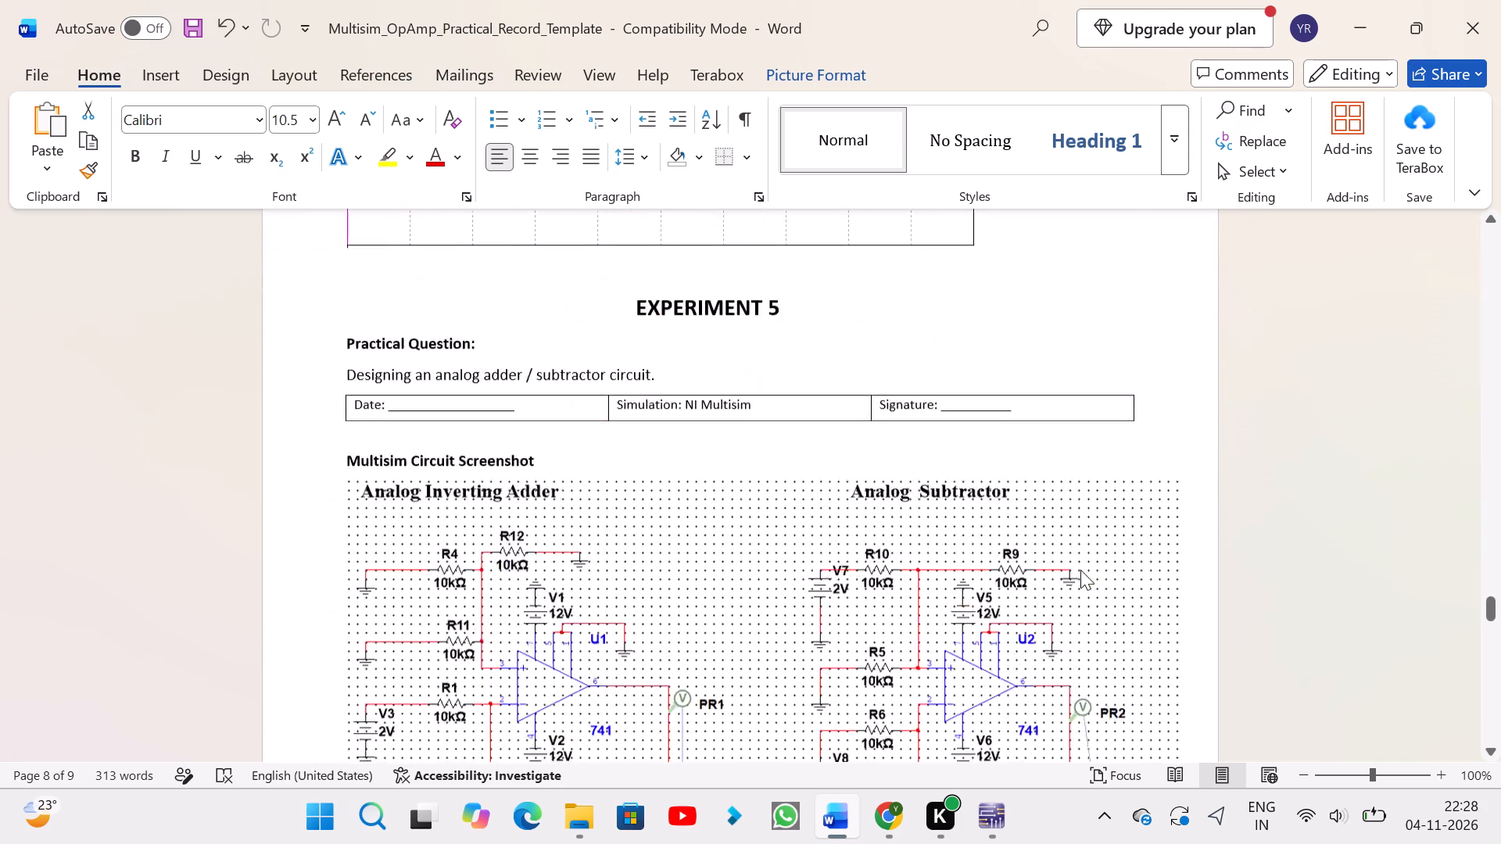
scroll(1080, 570, "down", 2)
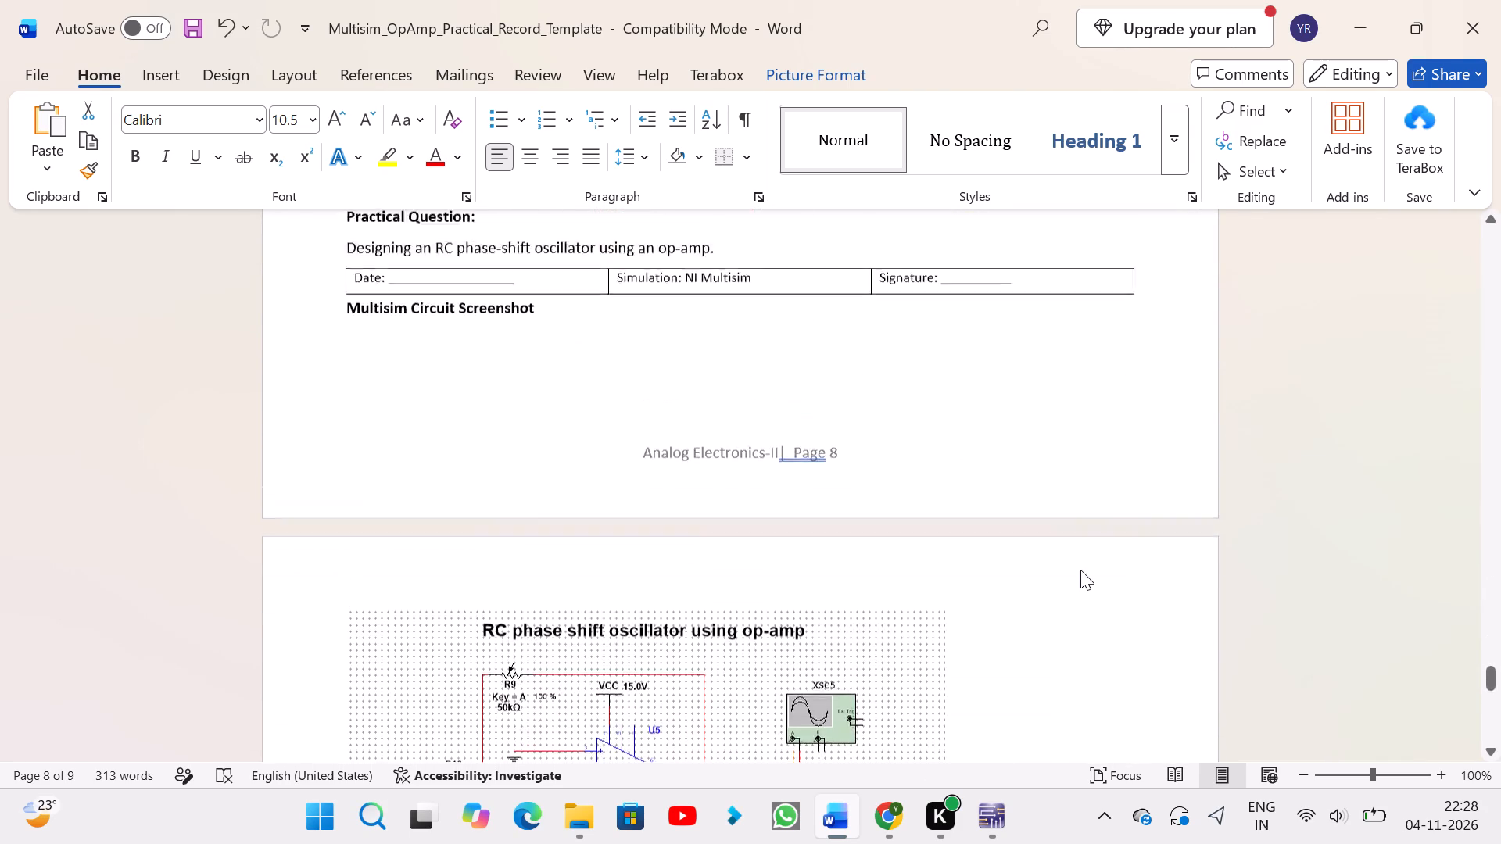
scroll(1080, 570, "up", 1)
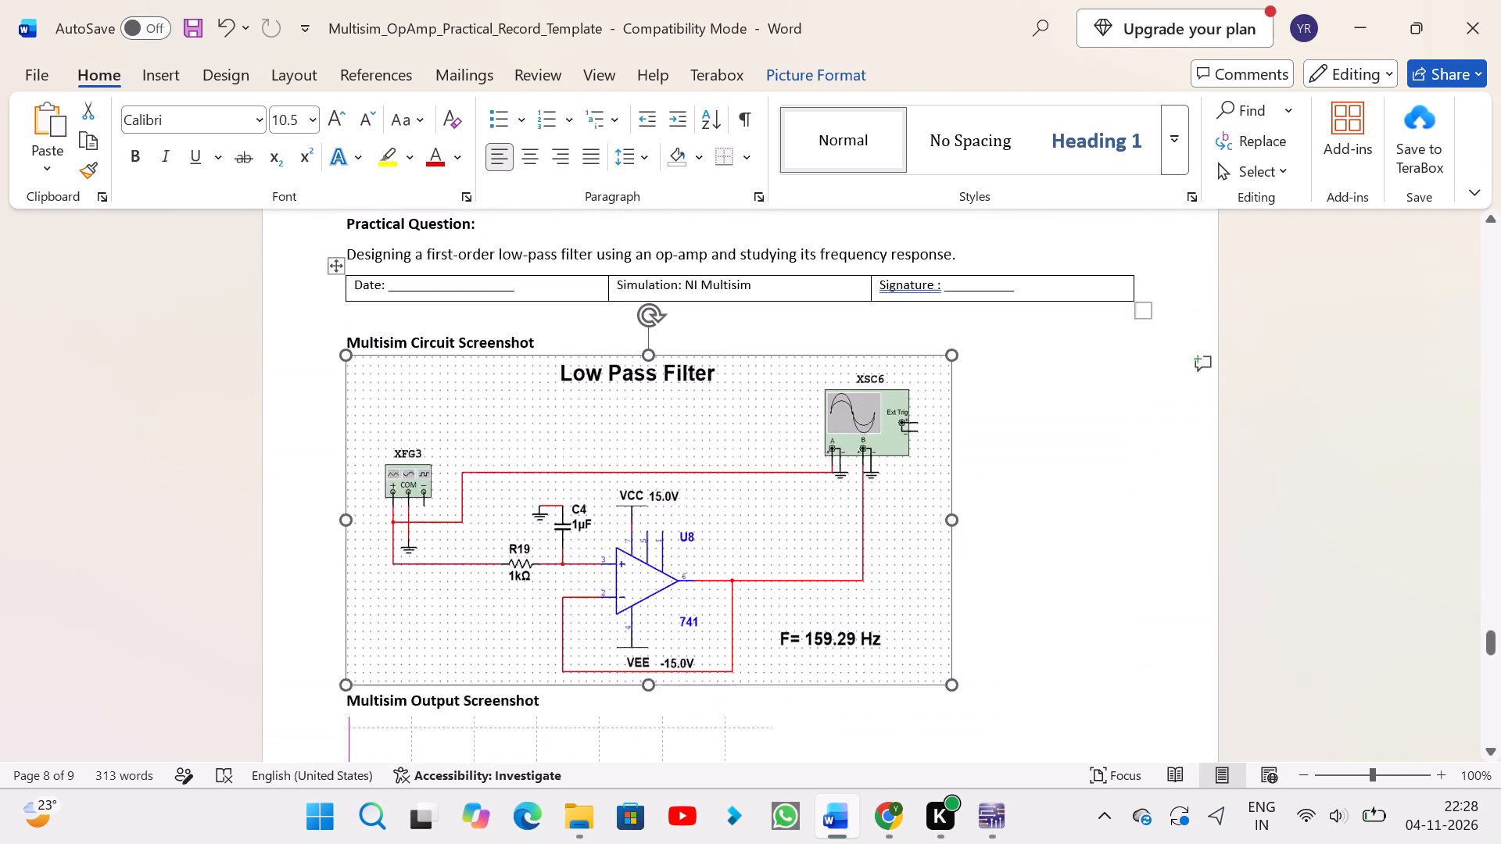
scroll(1080, 570, "up", 6)
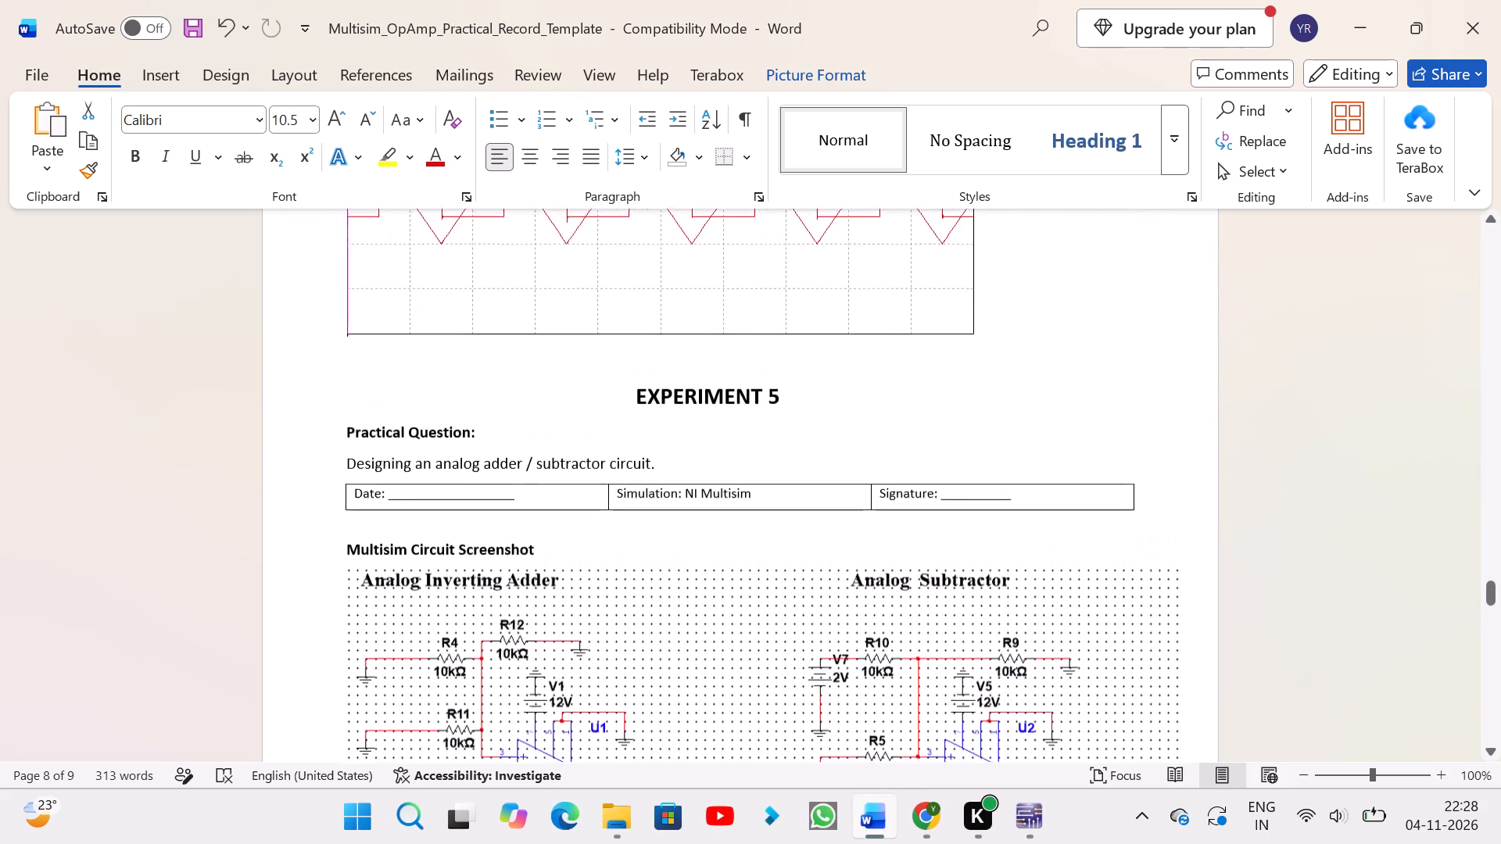
scroll(1080, 570, "up", 5)
scroll(1080, 570, "down", 1)
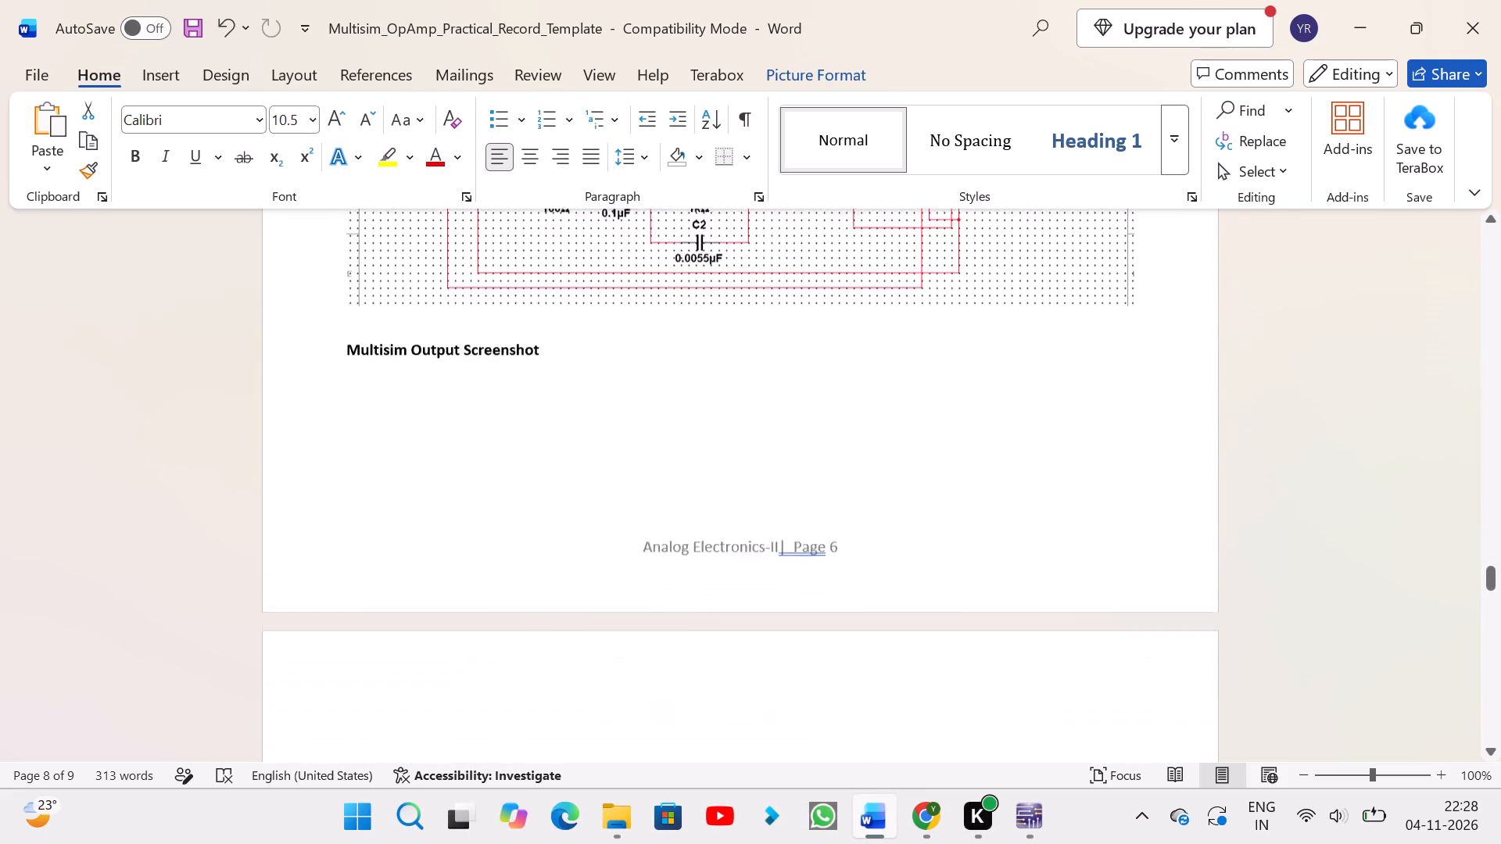
scroll(1080, 570, "down", 16)
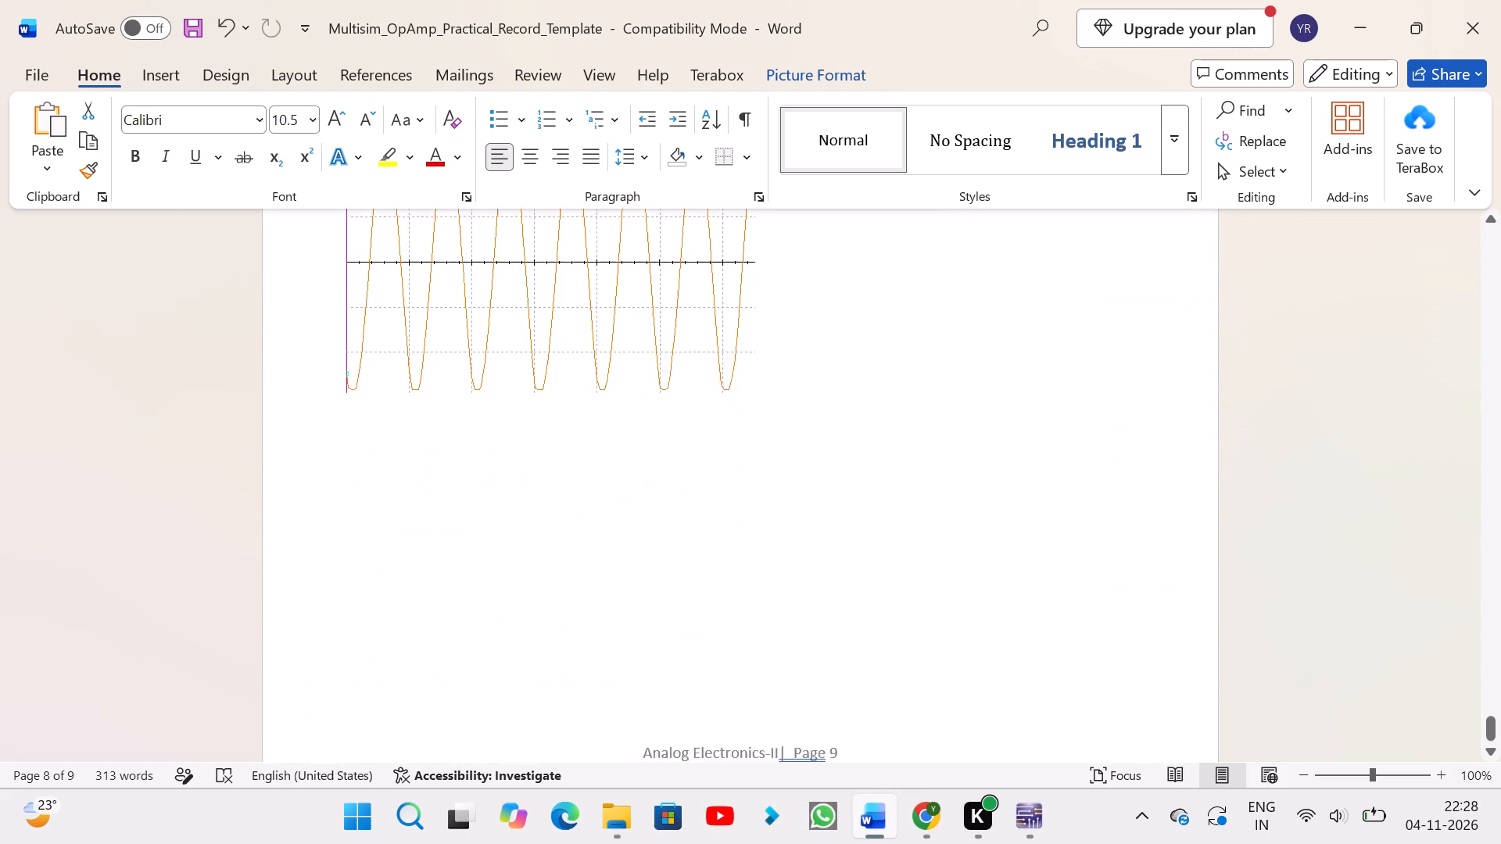
scroll(1080, 570, "down", 6)
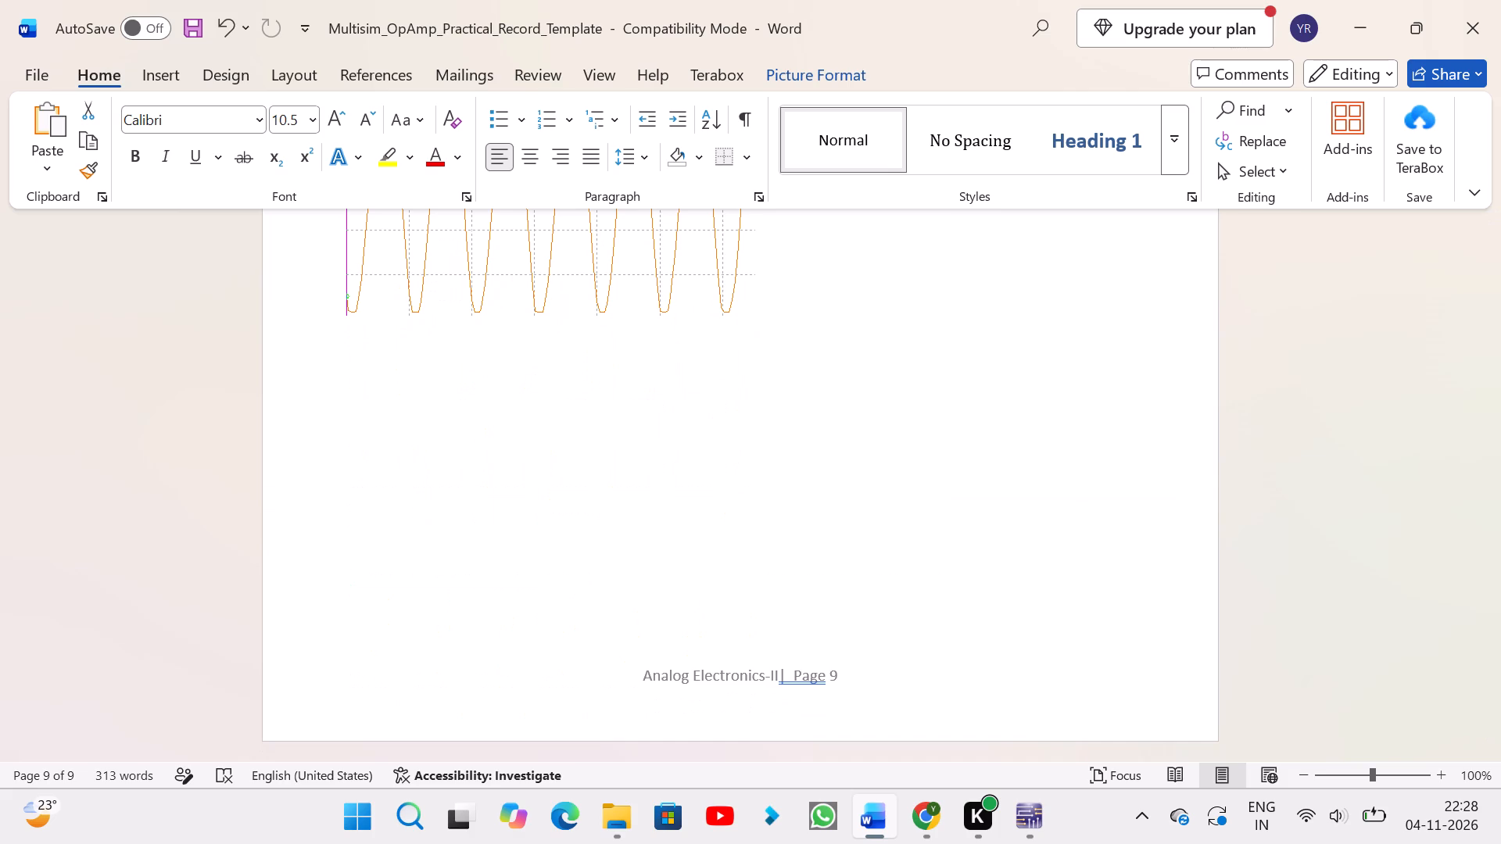
scroll(1080, 570, "up", 15)
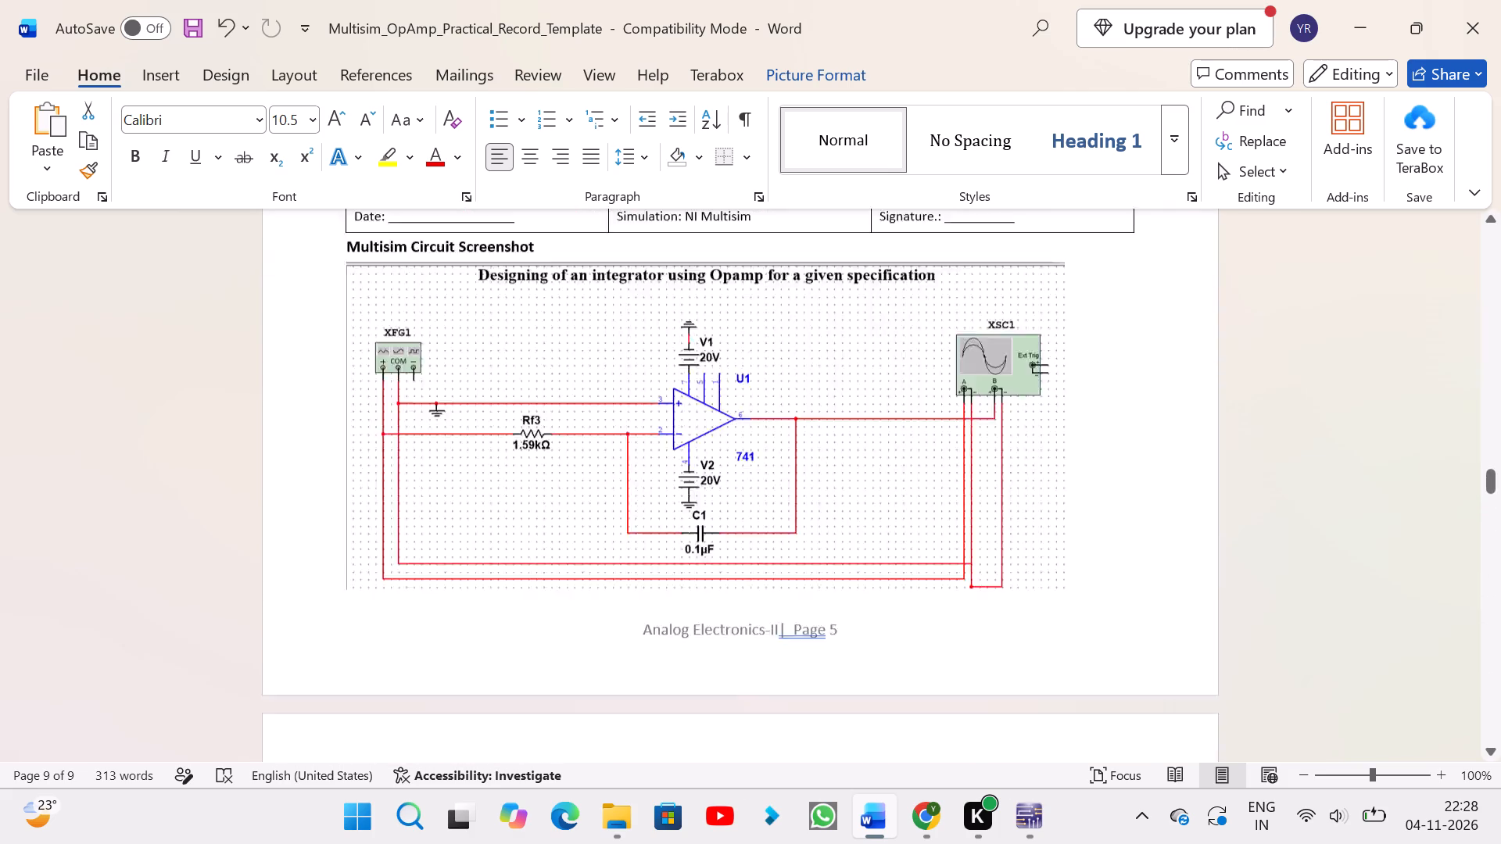
scroll(1080, 570, "up", 12)
scroll(1080, 570, "down", 10)
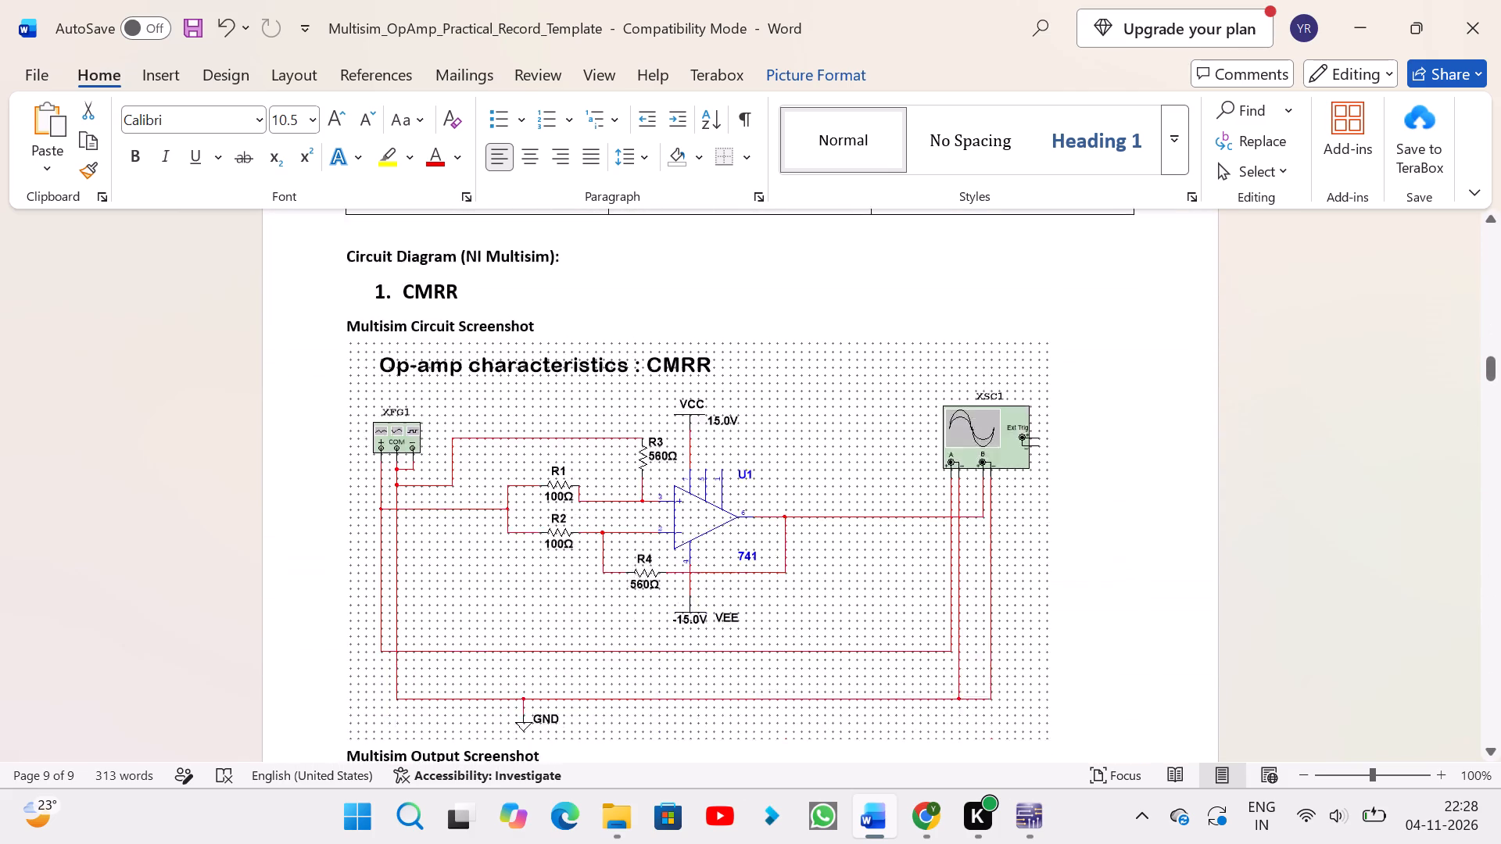
Review the rest of the record from Experiment 1 to Experiment 7, checking where headings, captions and screenshots fall on each page.
scroll(1080, 570, "down", 5)
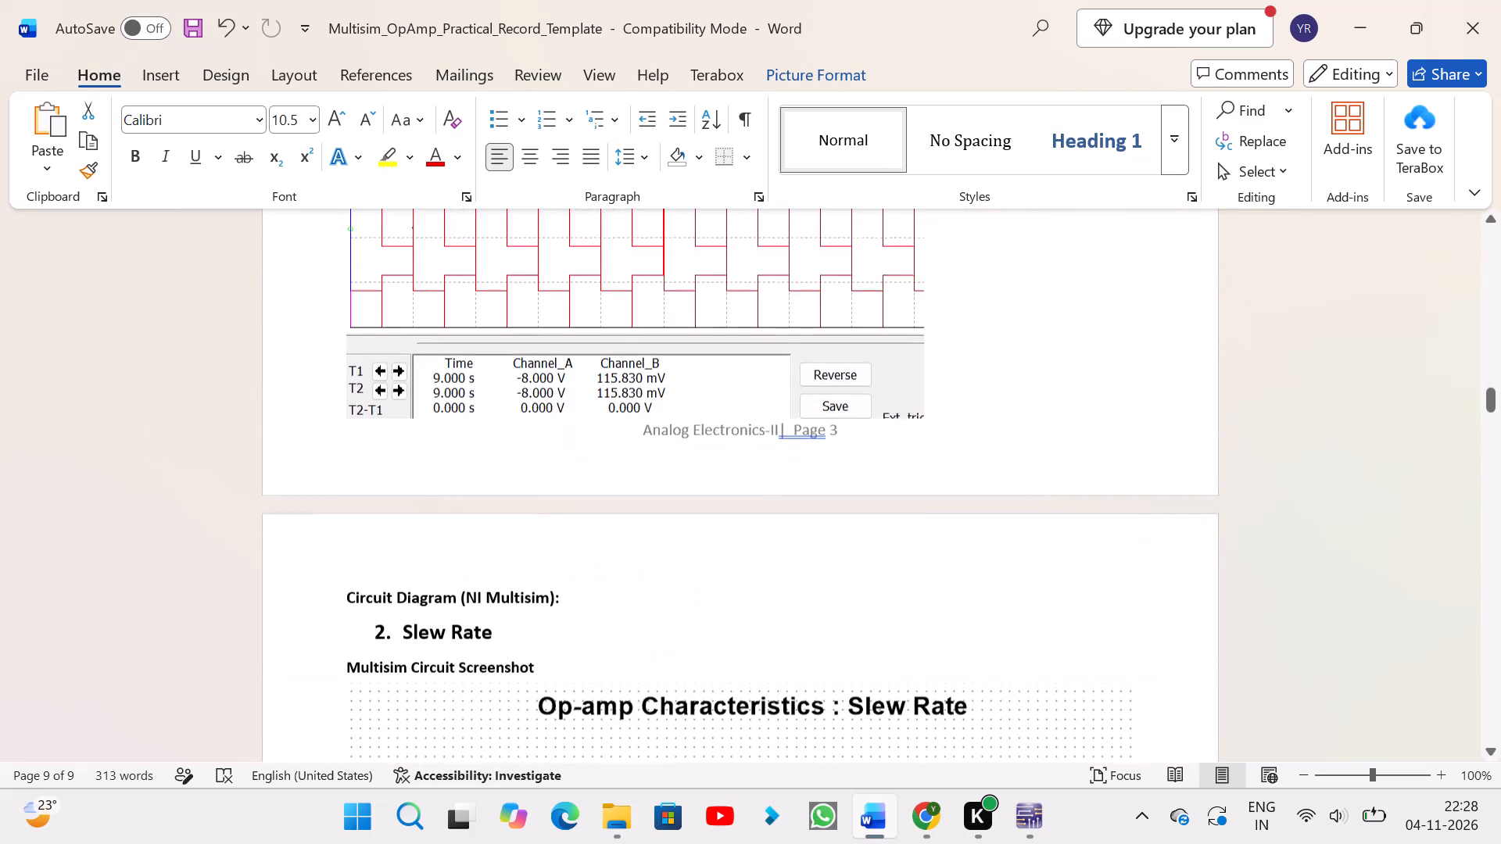
scroll(1080, 570, "down", 5)
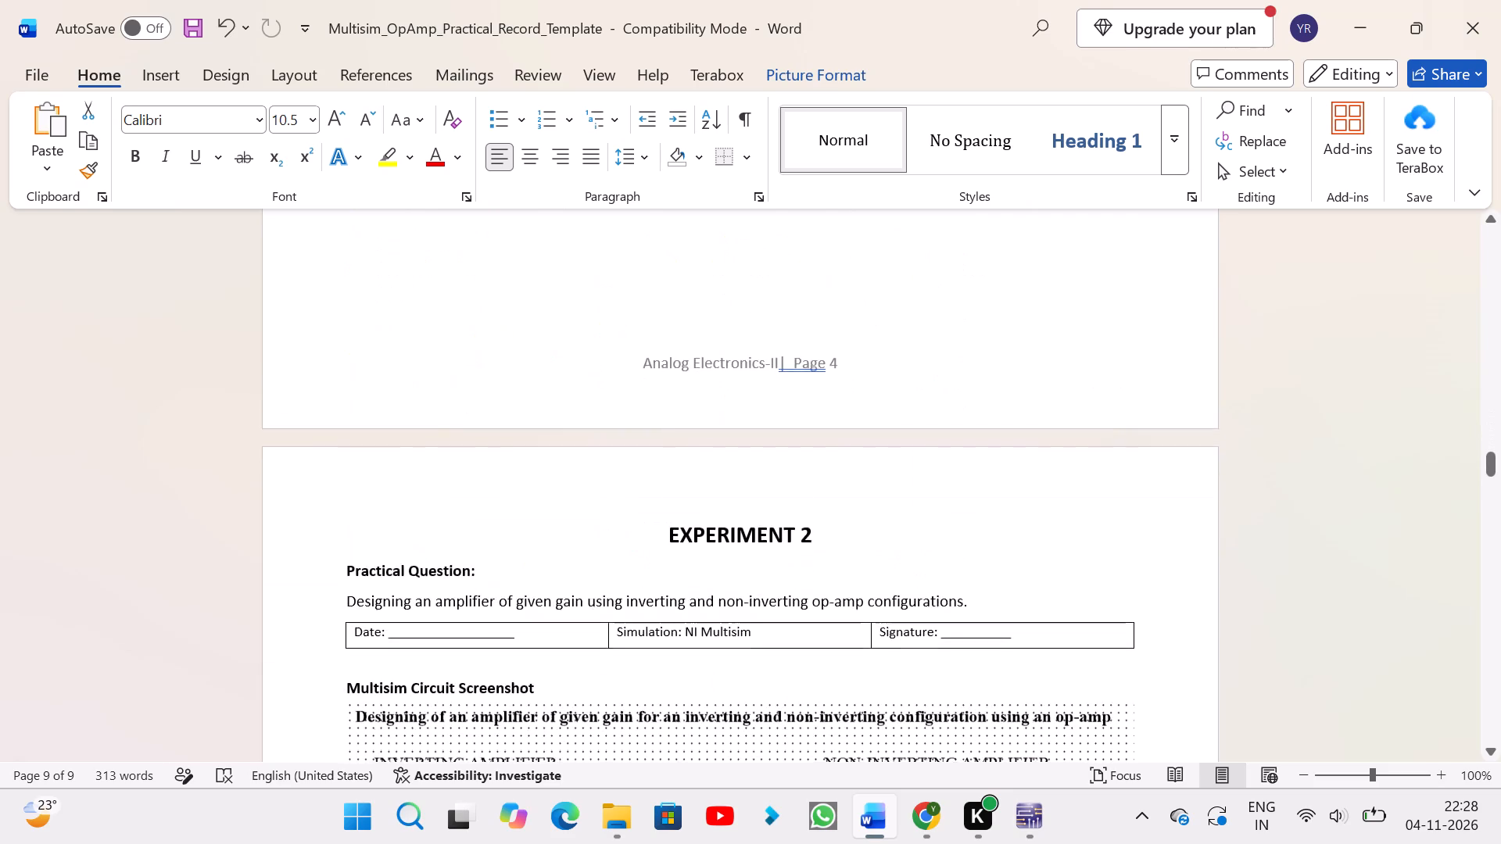
scroll(1080, 570, "down", 6)
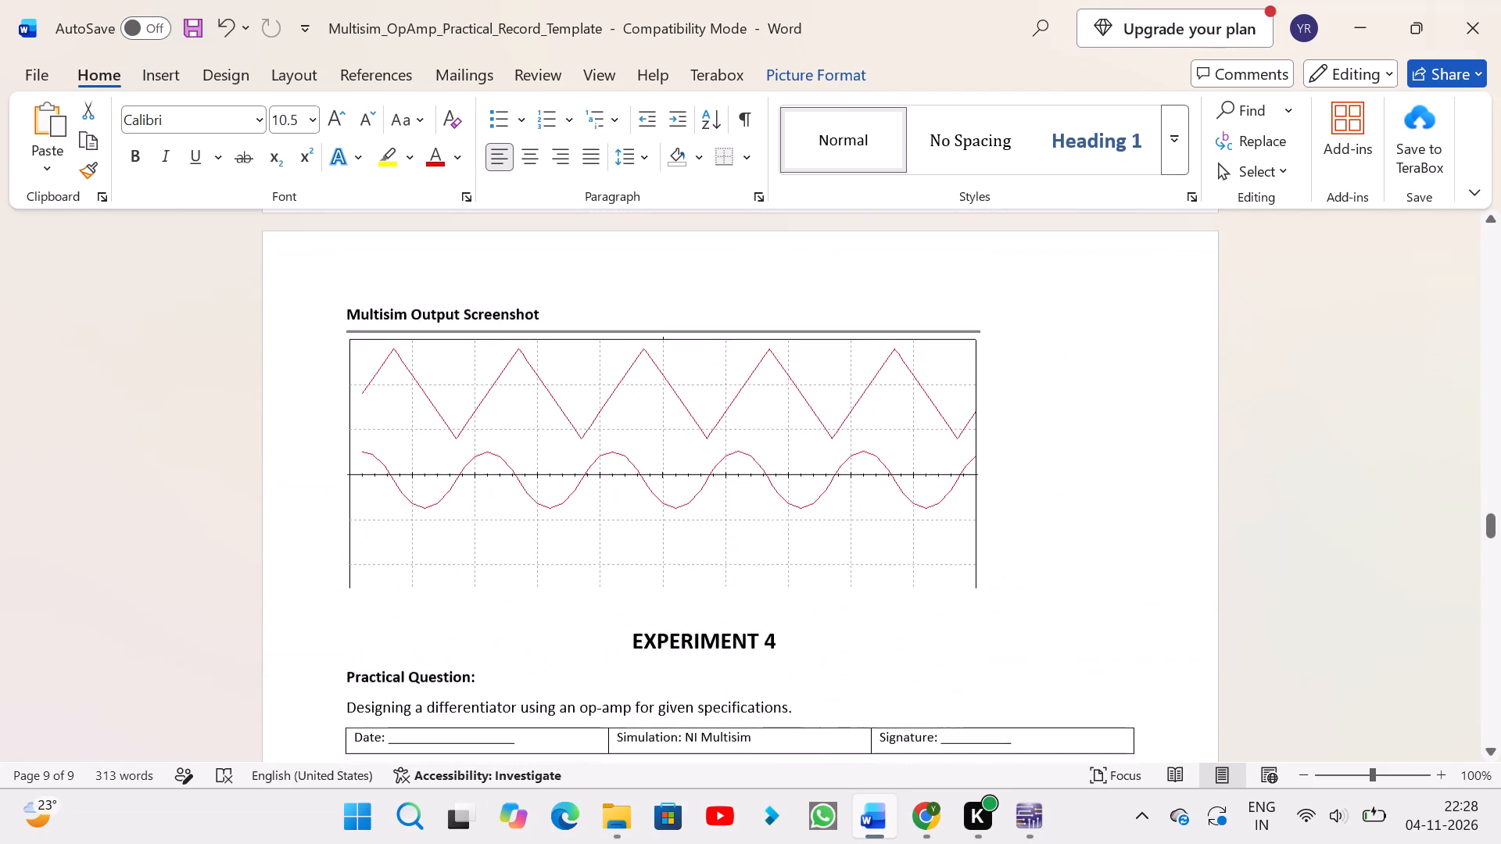
scroll(1080, 570, "down", 5)
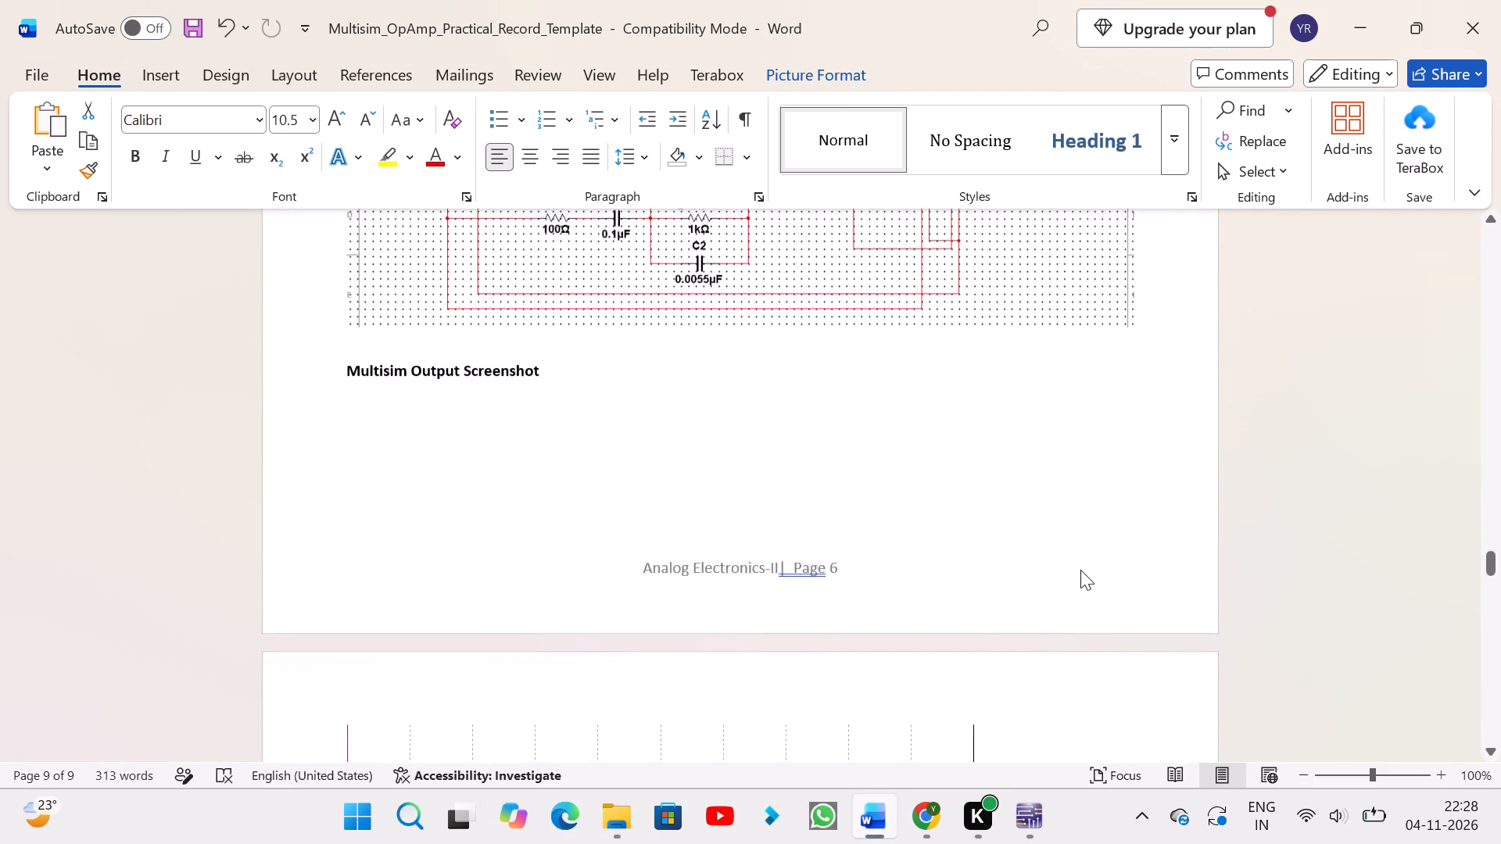
scroll(1080, 570, "down", 6)
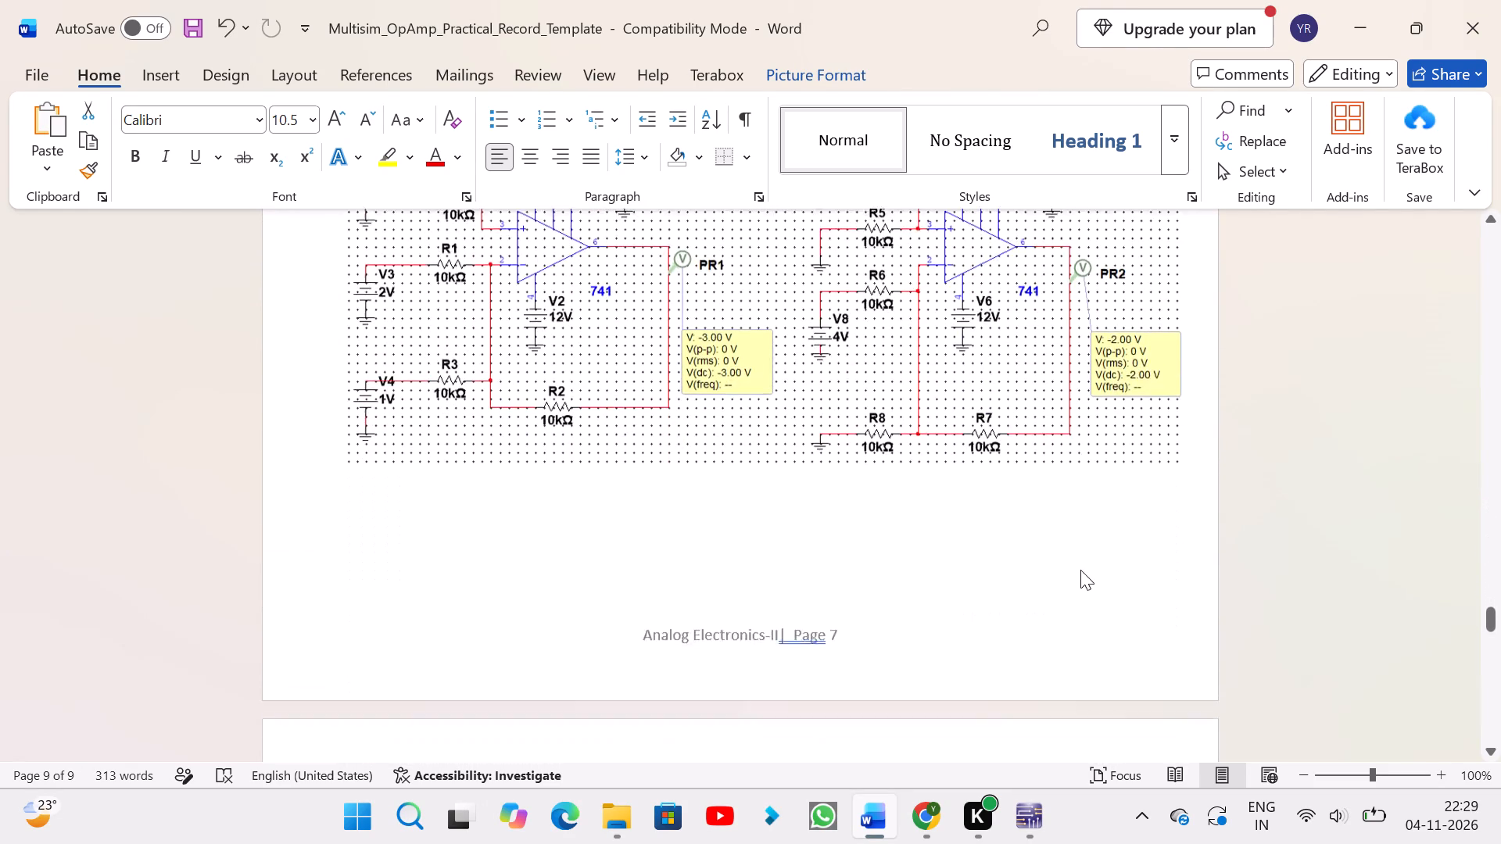
scroll(1080, 570, "down", 6)
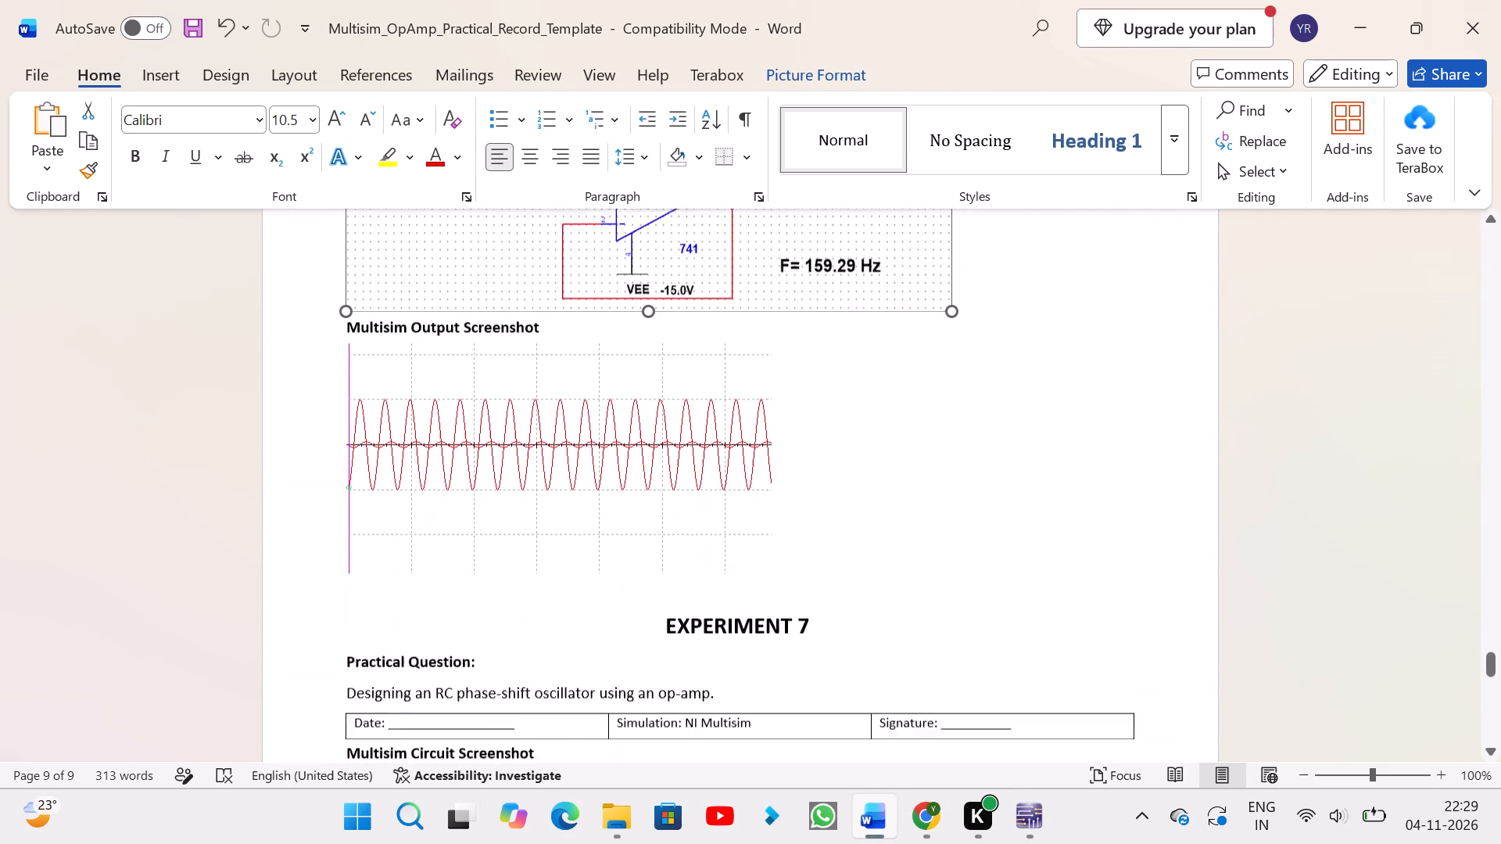
scroll(1080, 570, "down", 6)
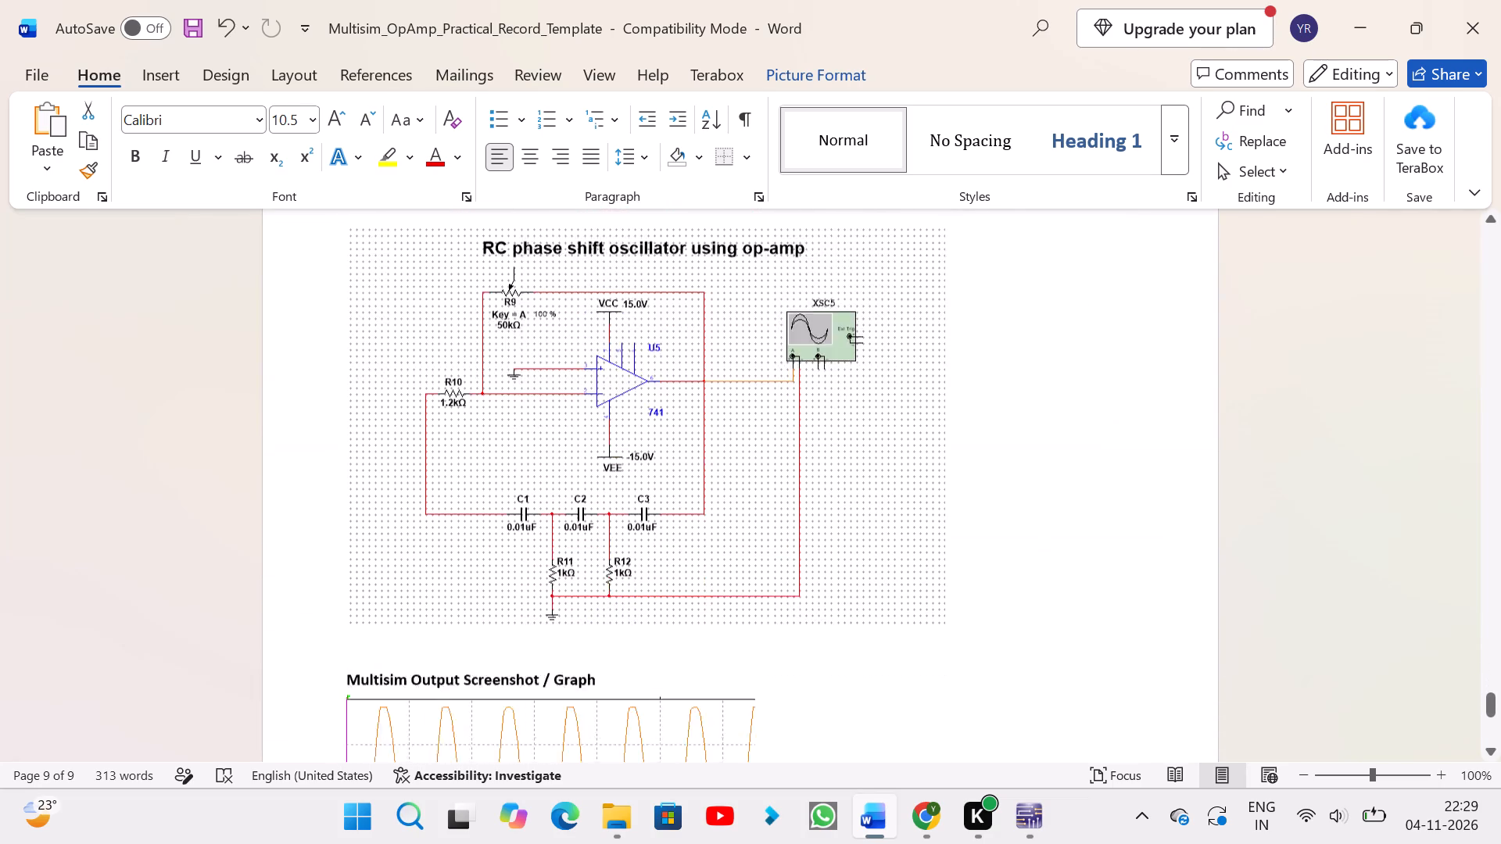
scroll(1080, 570, "down", 1)
scroll(1080, 570, "up", 3)
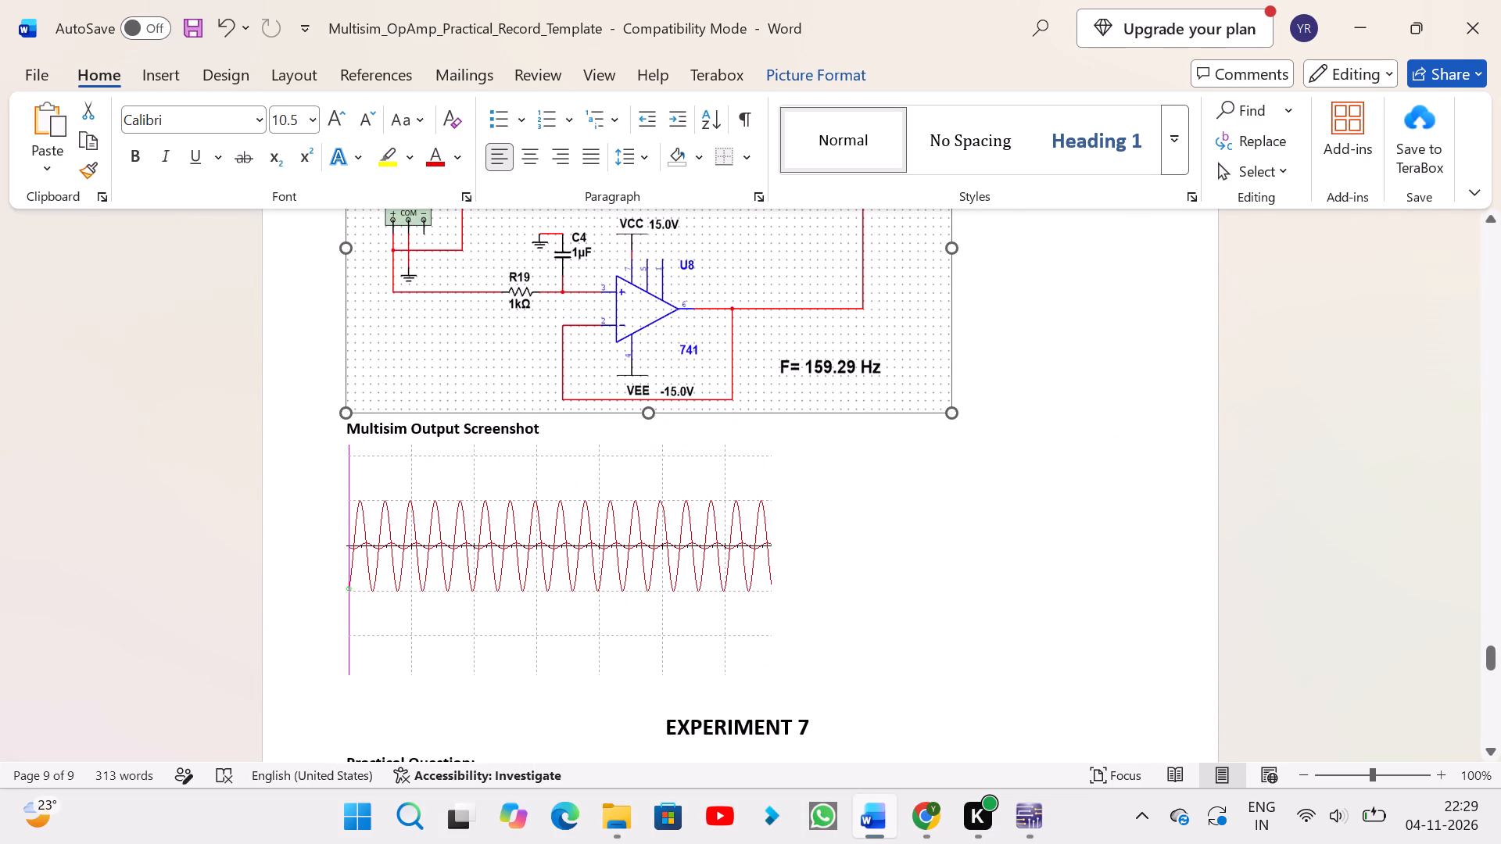
scroll(769, 652, "down", 1)
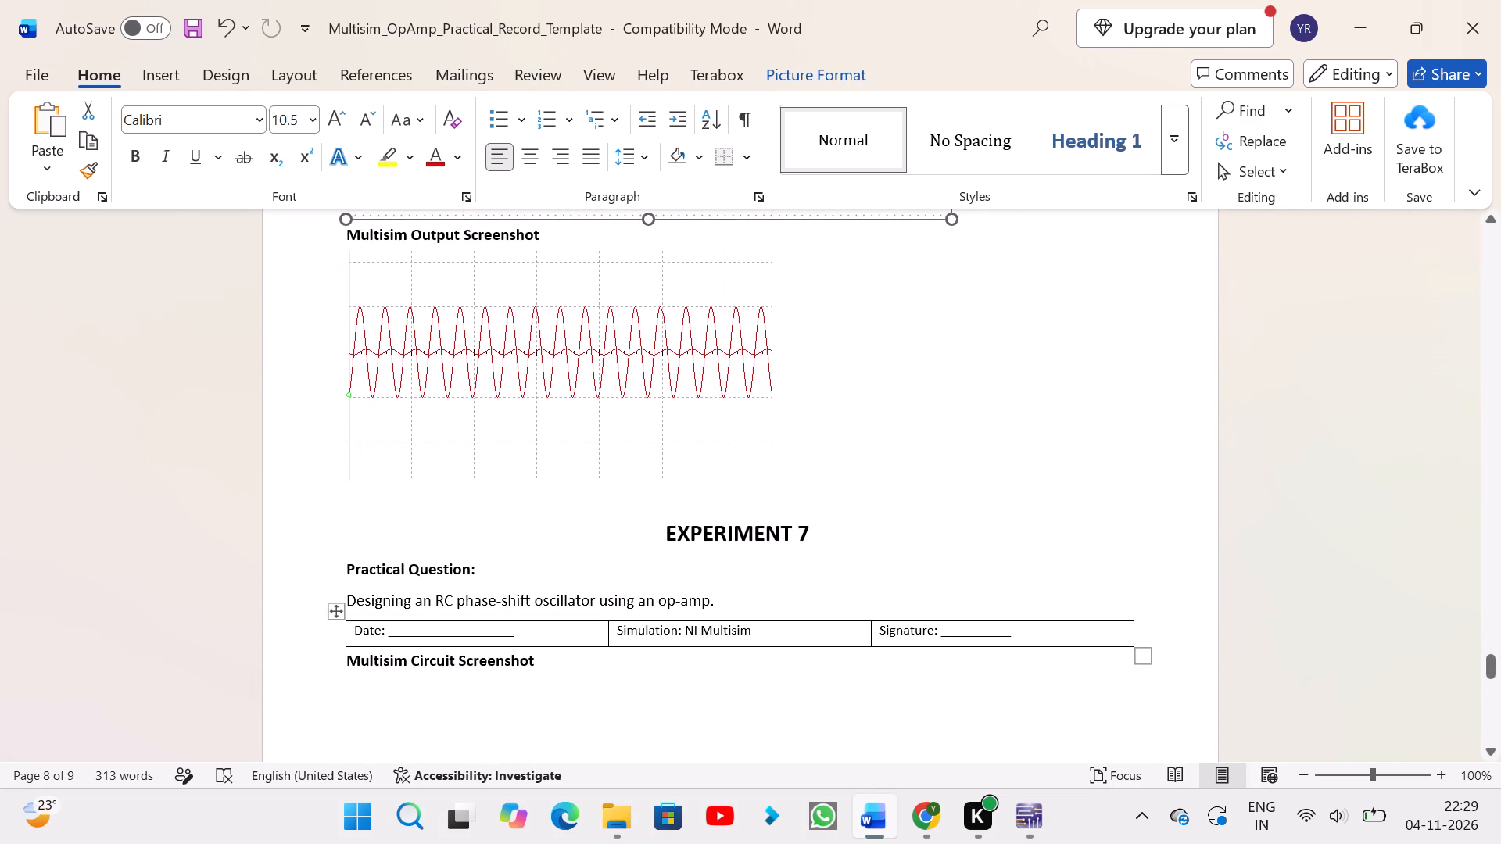
Push the Experiment 7 heading and its content onto the following page by adding nine blank lines before the heading.
left_click(658, 528)
key("Return")
key("Return")
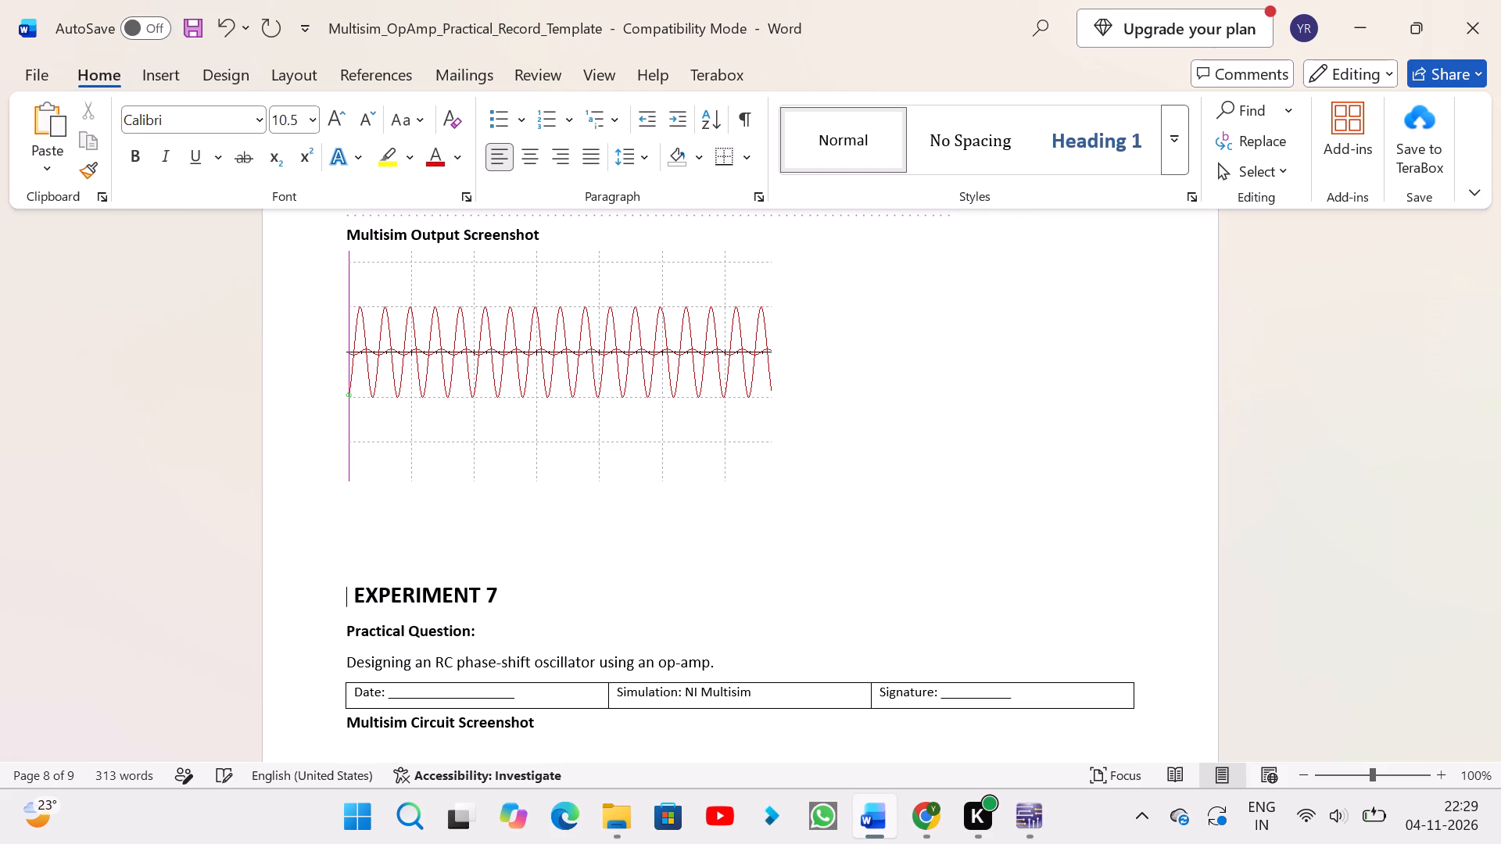
key("Return")
key("Return")
key("Return")
key("Return")
key("Return")
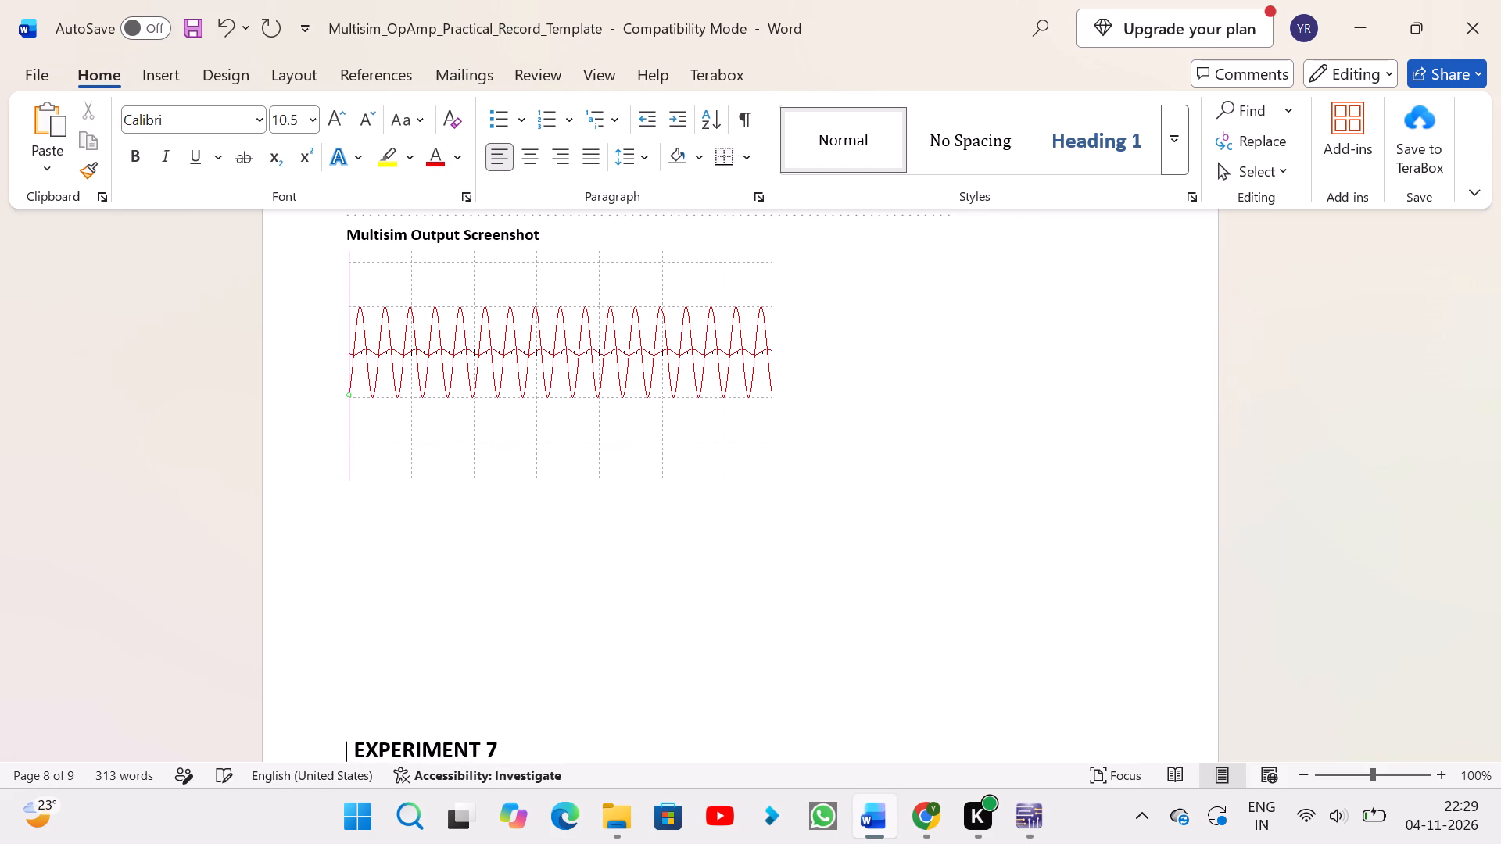
scroll(658, 528, "down", 2)
key("Return")
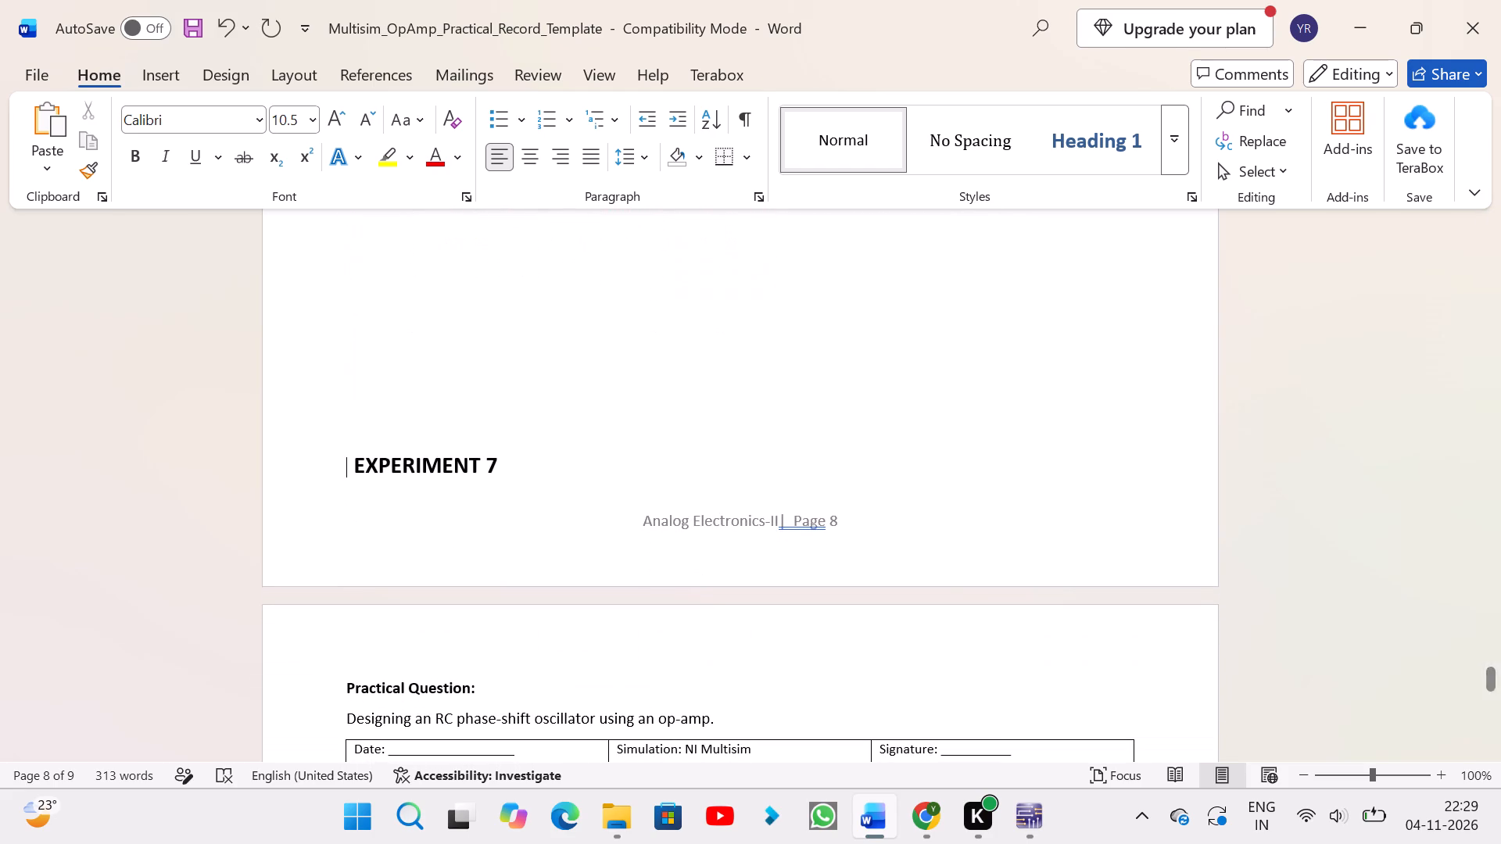
key("Return")
Re-centre the Experiment 7 heading on its line by inserting leading spaces before it.
key("space")
key("space")
key("space")
key("space")
key("space")
key("space")
key("space")
key("space")
key("space")
key("space")
key("space")
key("space")
key("space")
key("space")
key("space")
key("space")
key("space")
key("space")
key("space")
key("space")
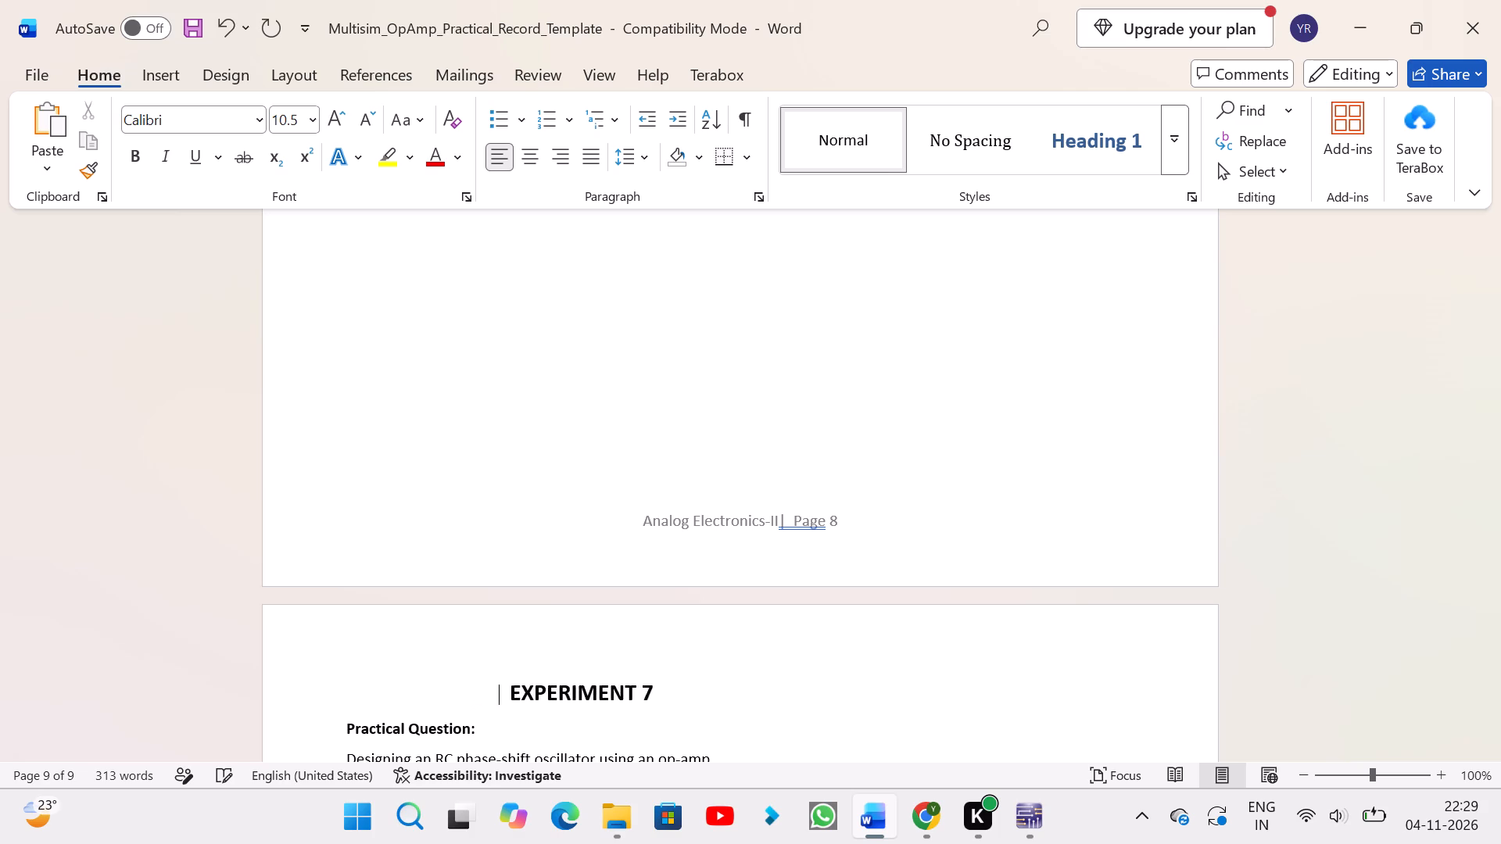
Add one blank line above and one below the Multisim Output Screenshot caption in Experiment 6.
scroll(658, 528, "down", 2)
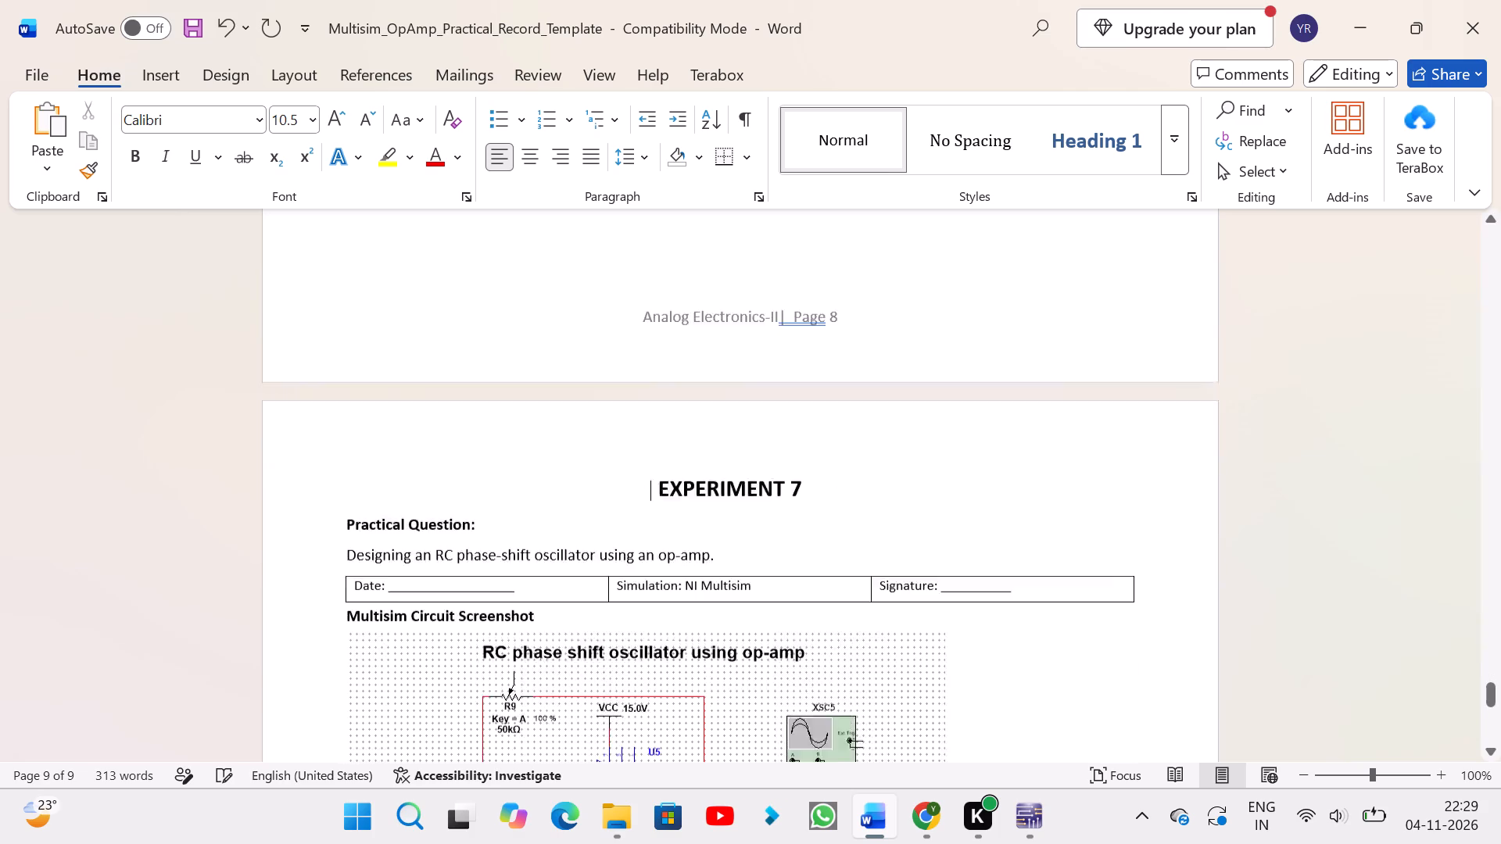
scroll(658, 528, "down", 4)
scroll(658, 528, "up", 2)
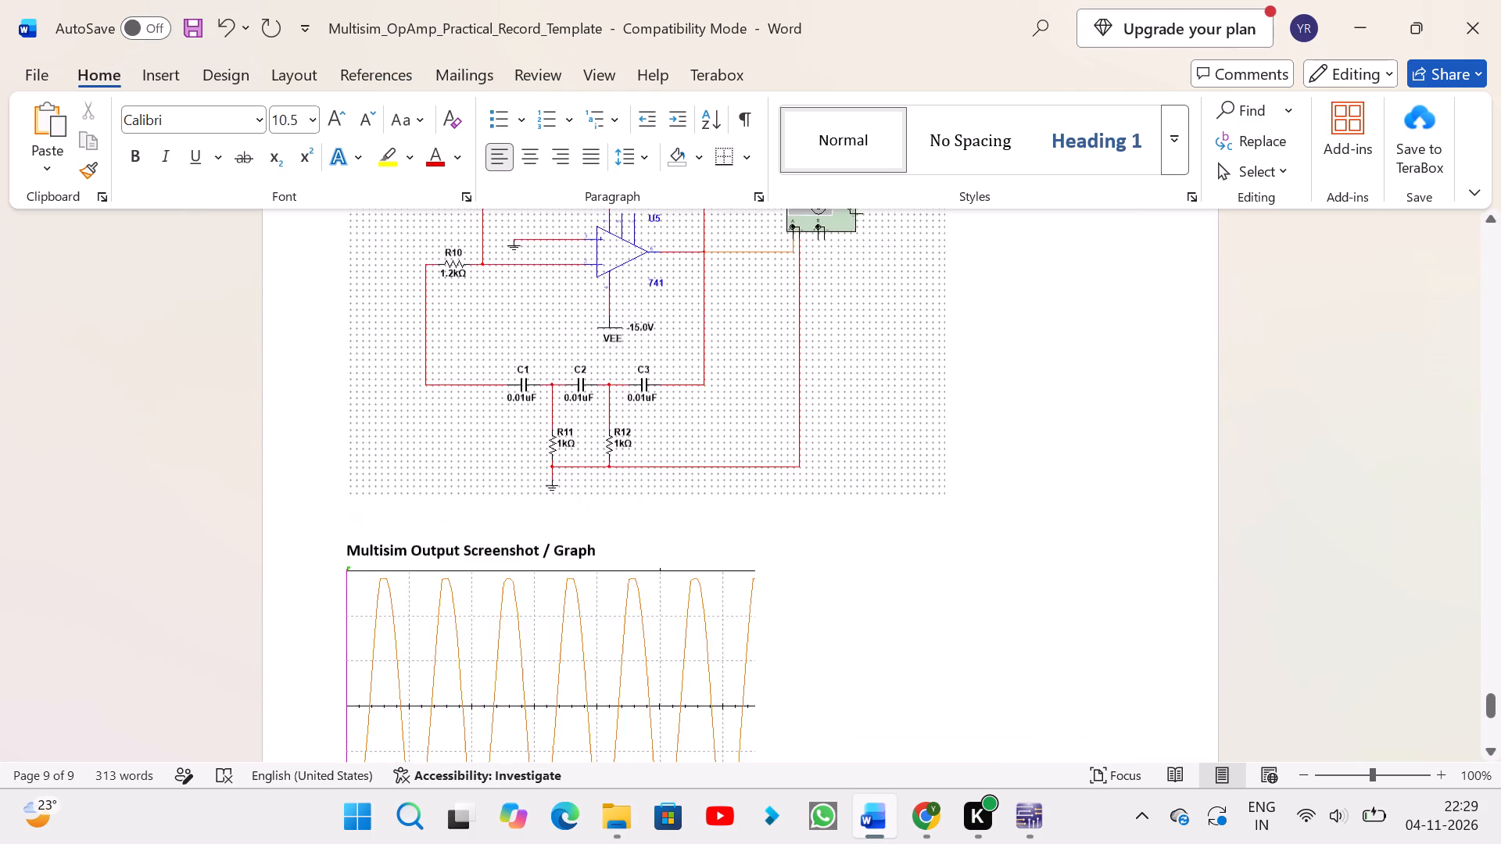
scroll(658, 528, "up", 2)
scroll(658, 528, "down", 1)
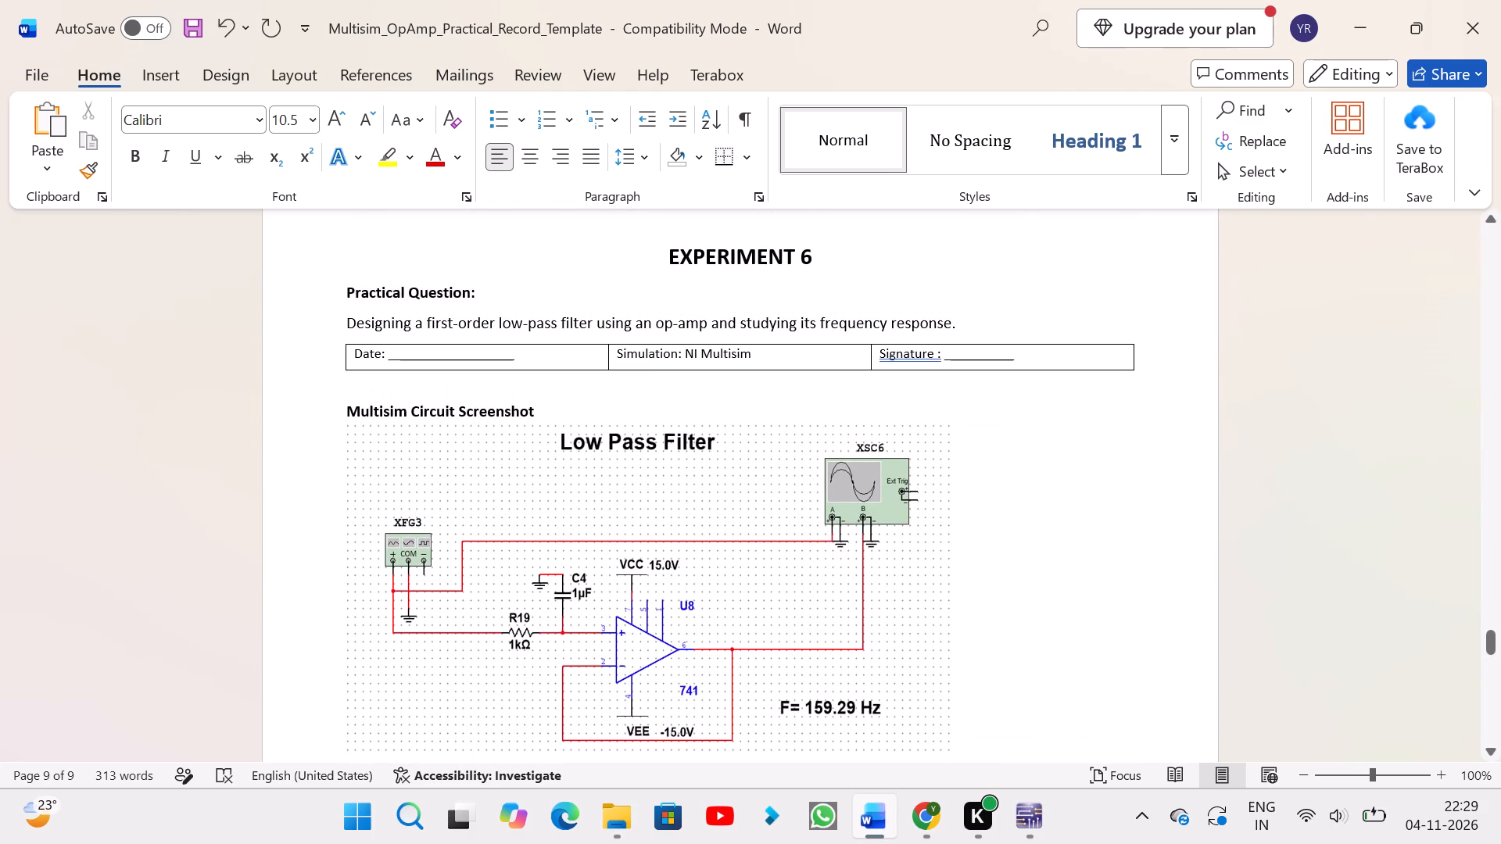
scroll(663, 381, "down", 1)
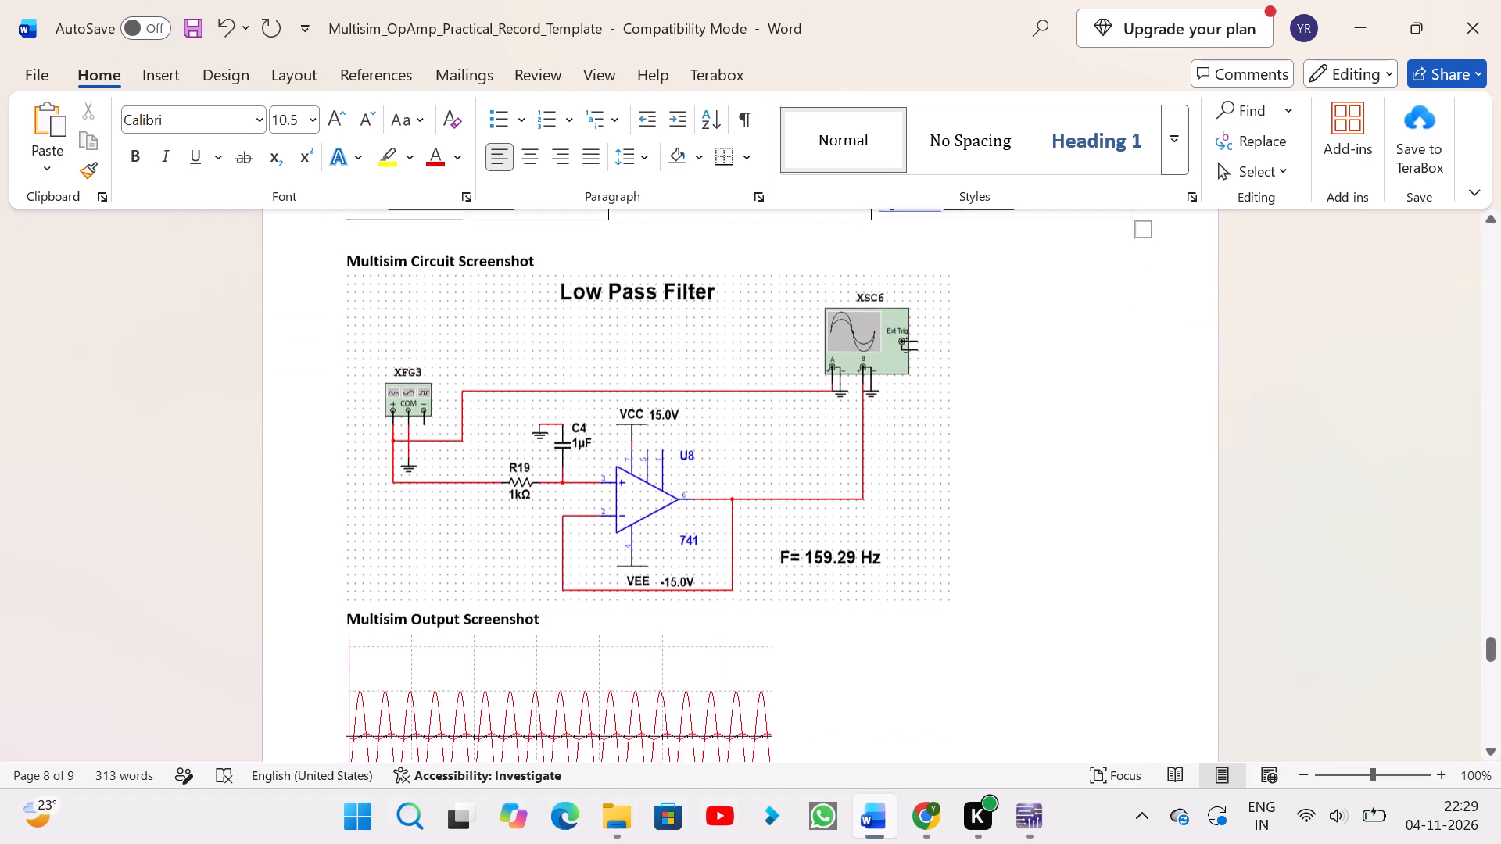
scroll(663, 381, "down", 1)
left_click(346, 350)
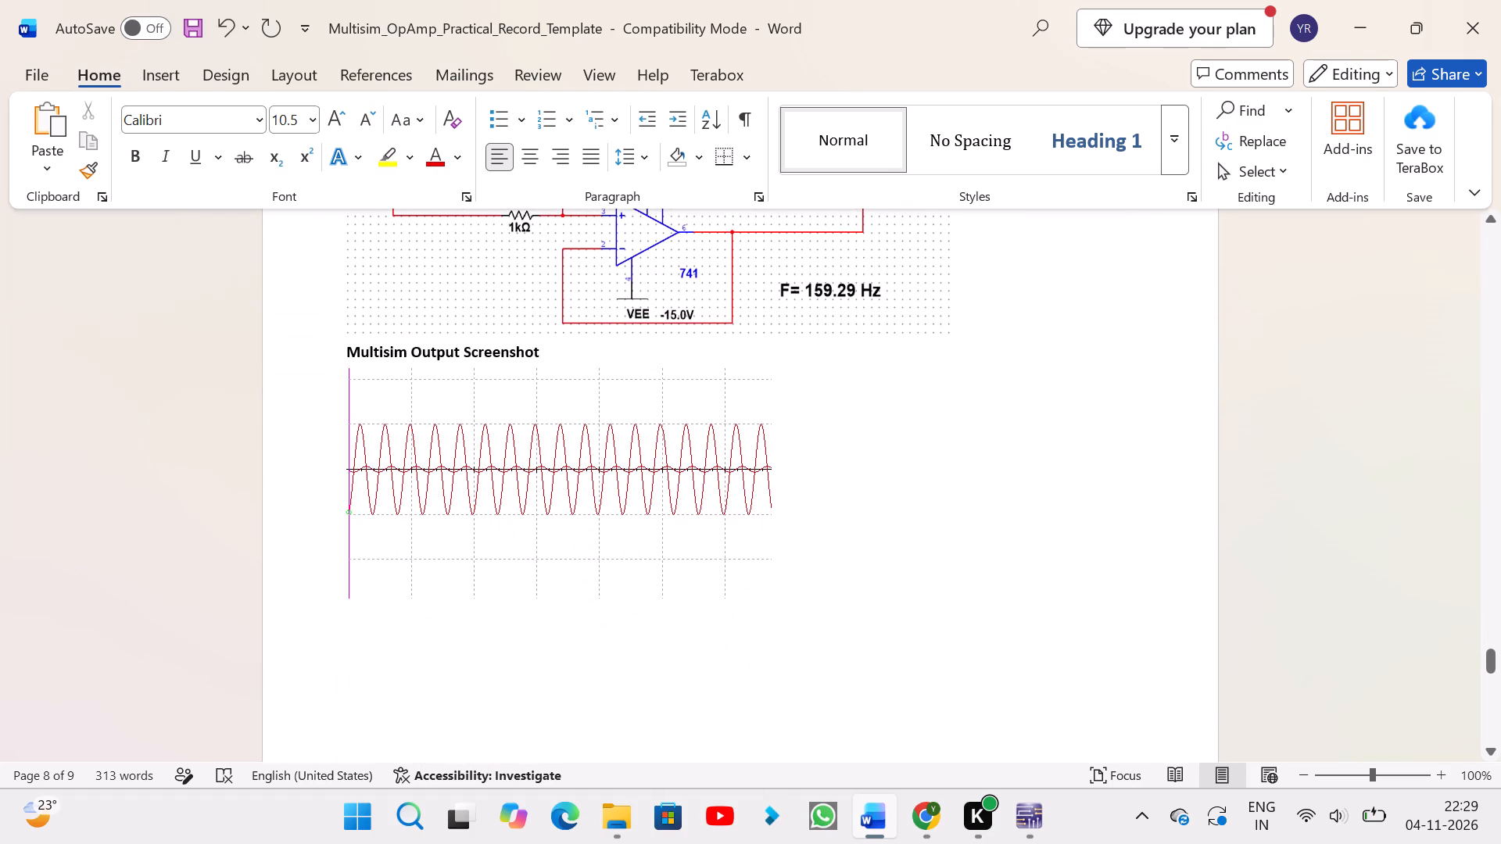
key("Return")
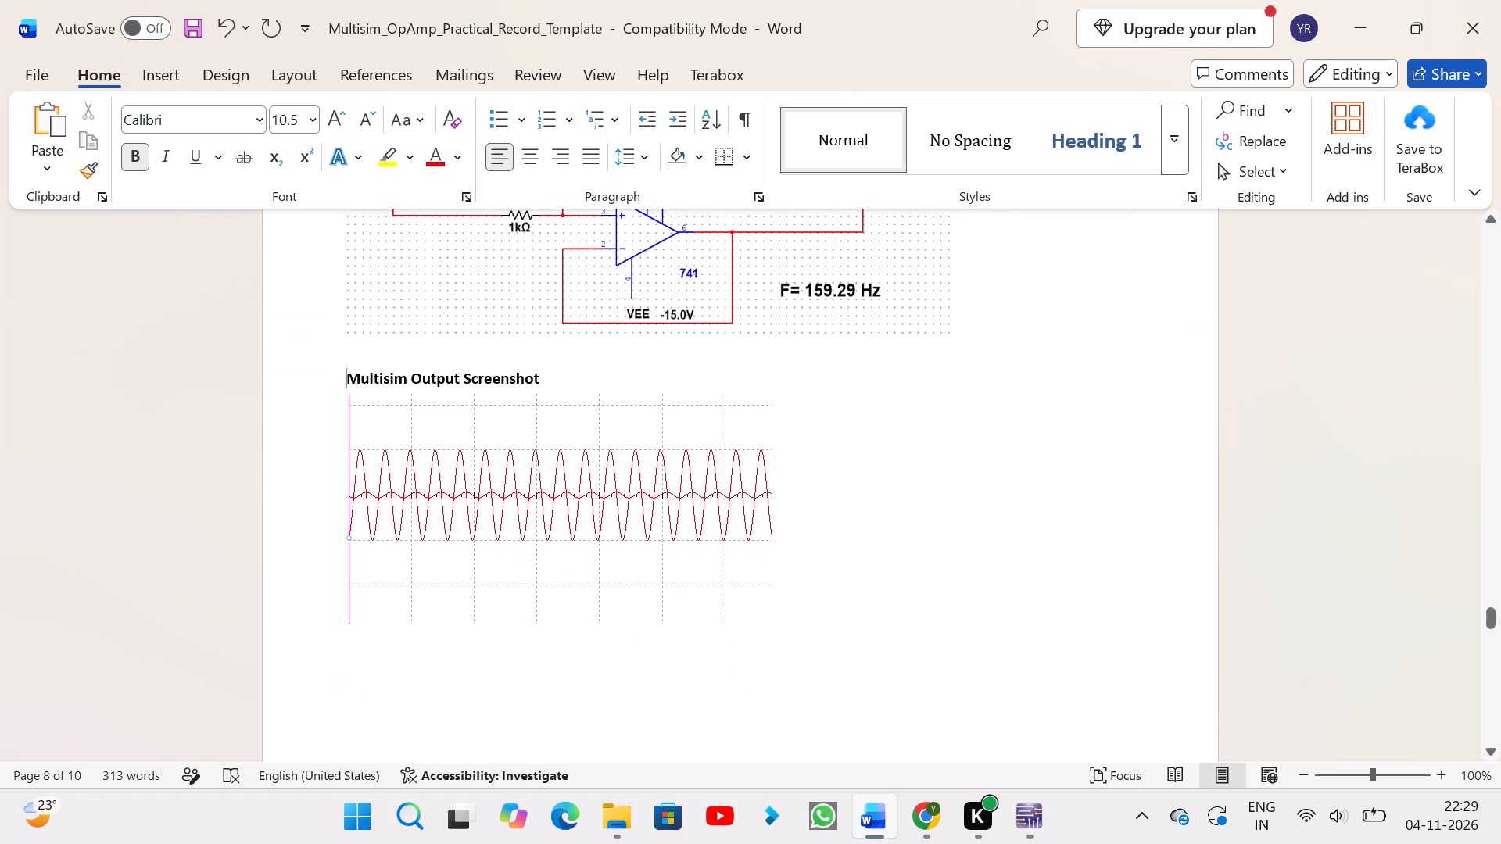
left_click(554, 379)
key("Return")
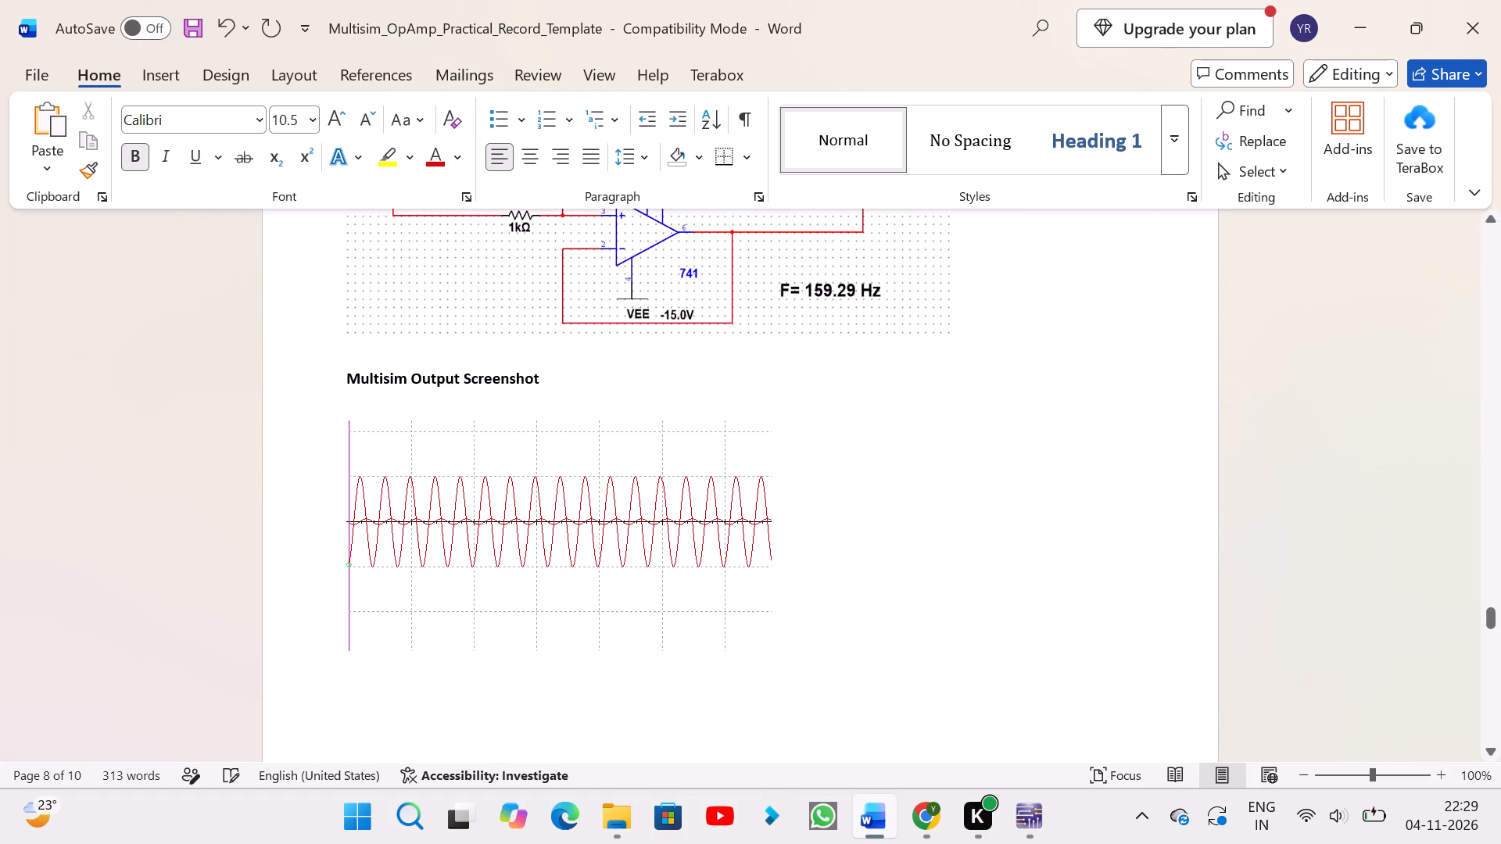
Enlarge the output waveform picture in Experiment 6 slightly, keeping its proportions.
left_click(711, 606)
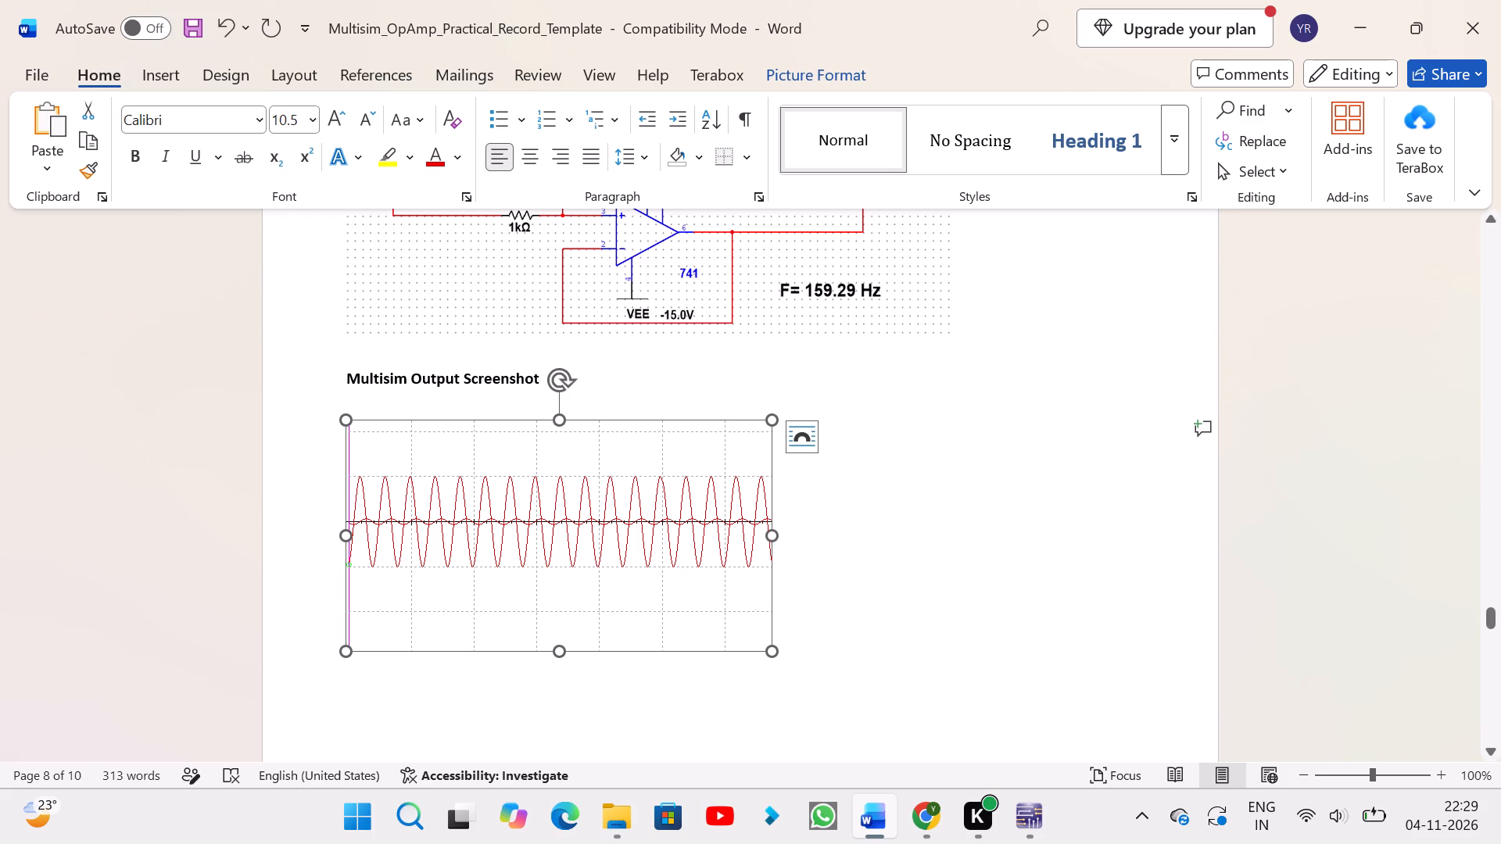
left_click_drag(774, 656, 799, 680)
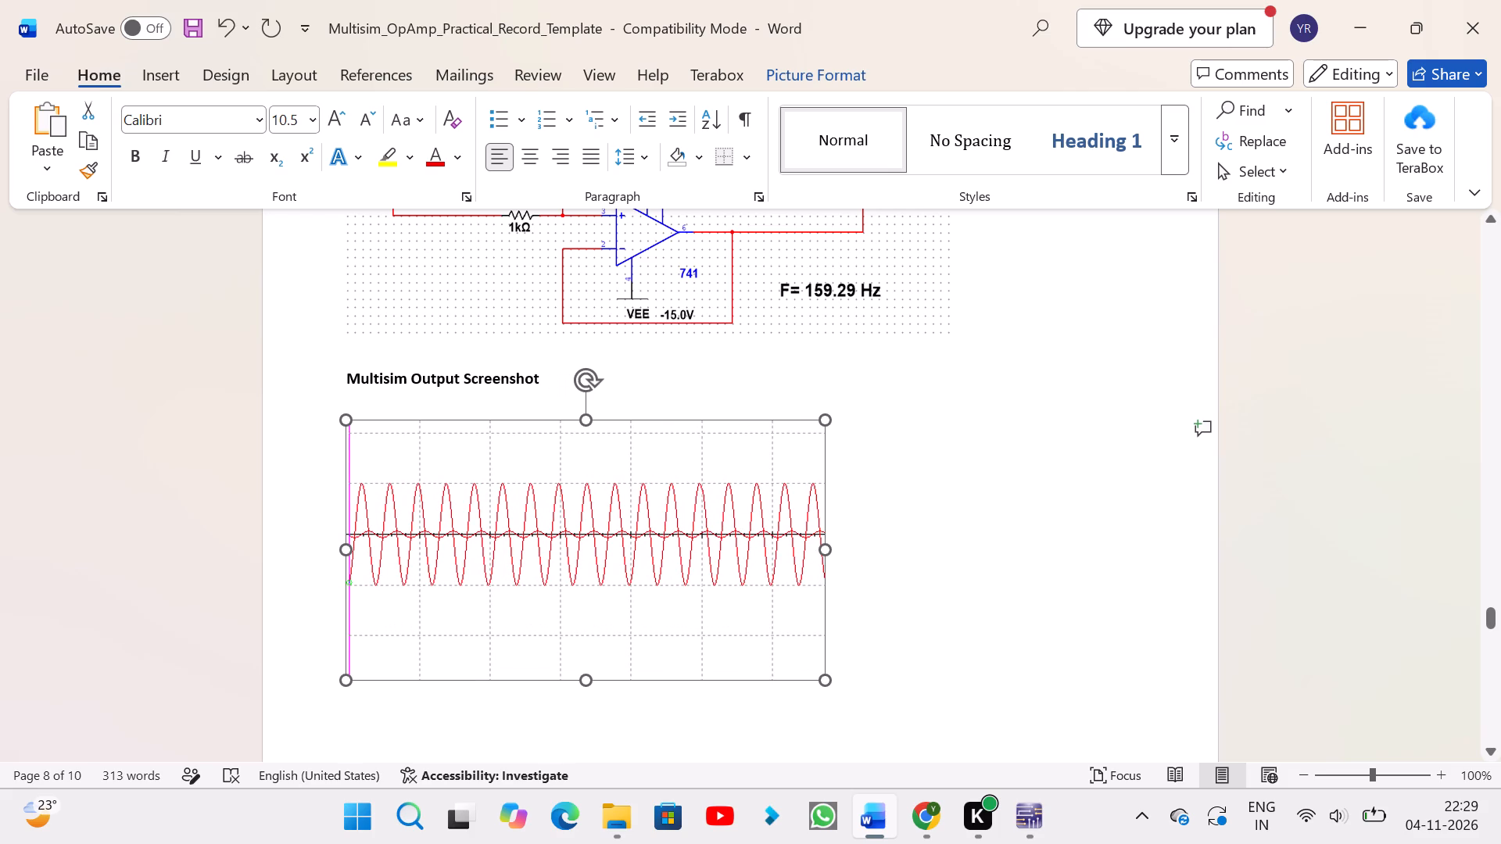
left_click(976, 635)
Return to the record's cover page and save the document under its existing name.
scroll(976, 635, "up", 15)
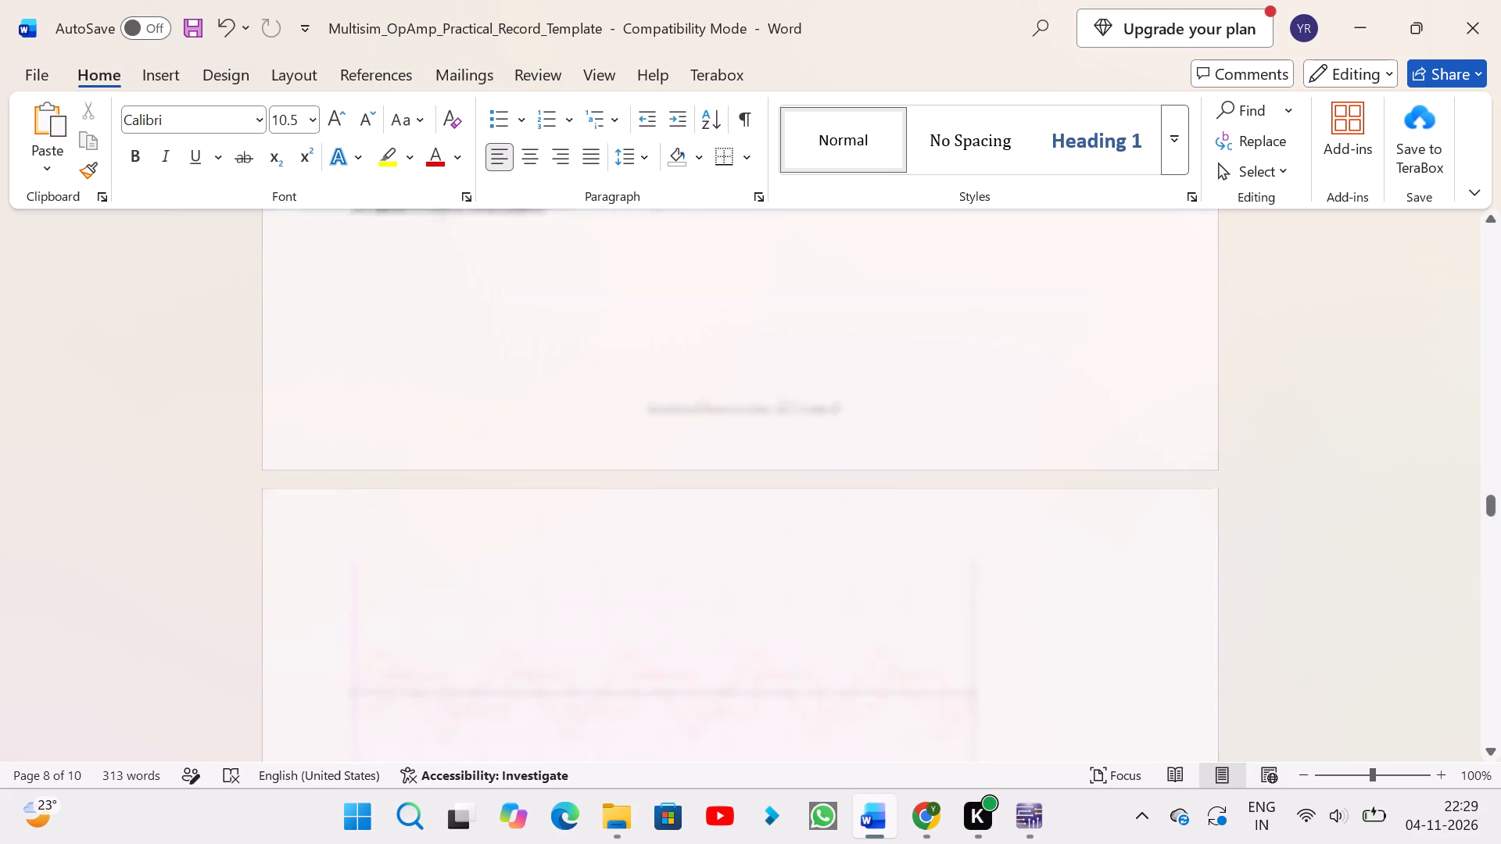
scroll(976, 635, "up", 18)
scroll(976, 635, "up", 8)
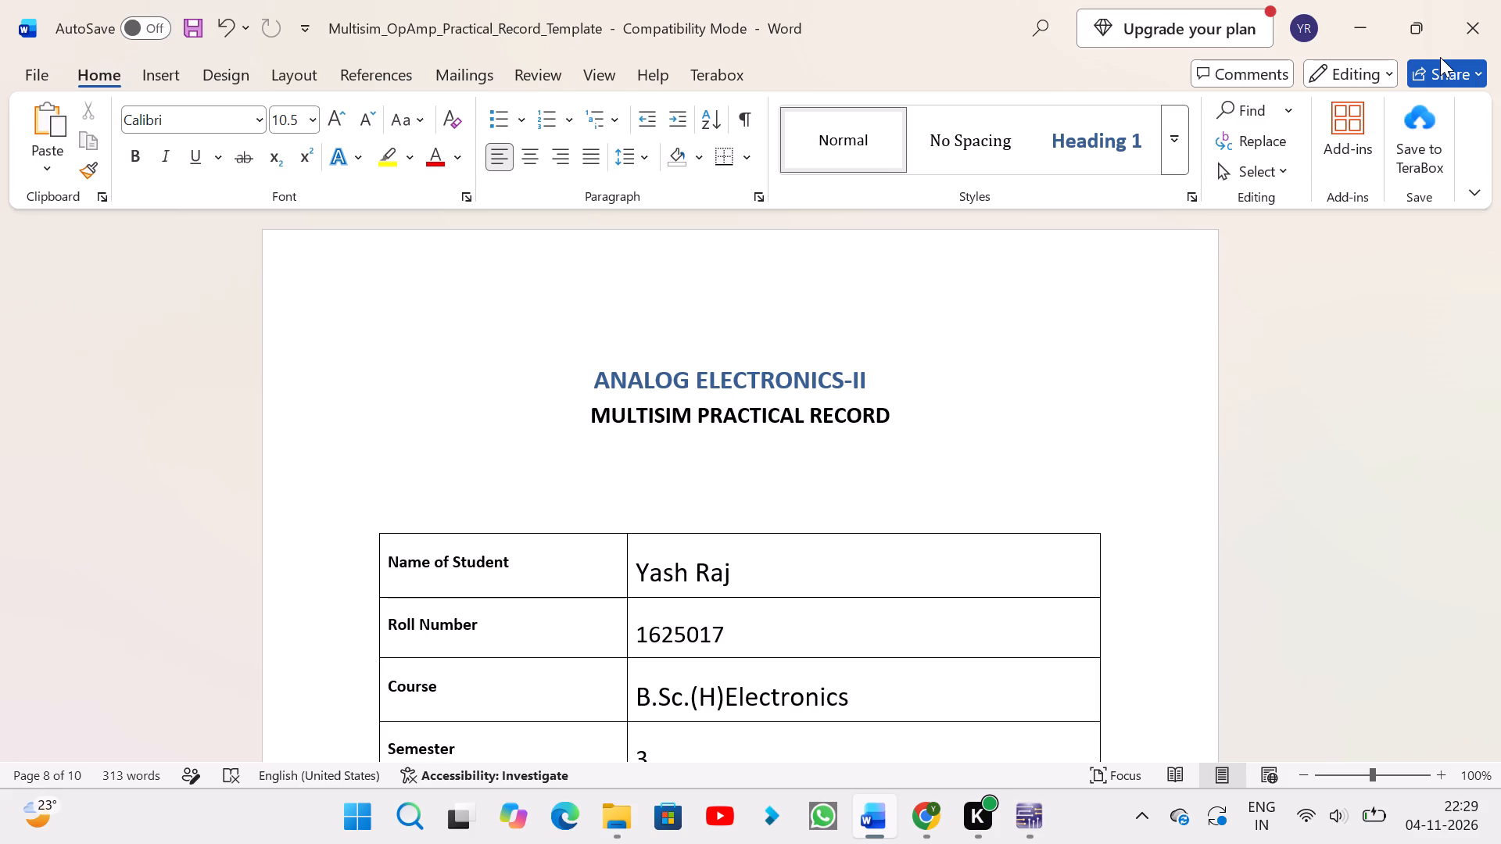
left_click(32, 68)
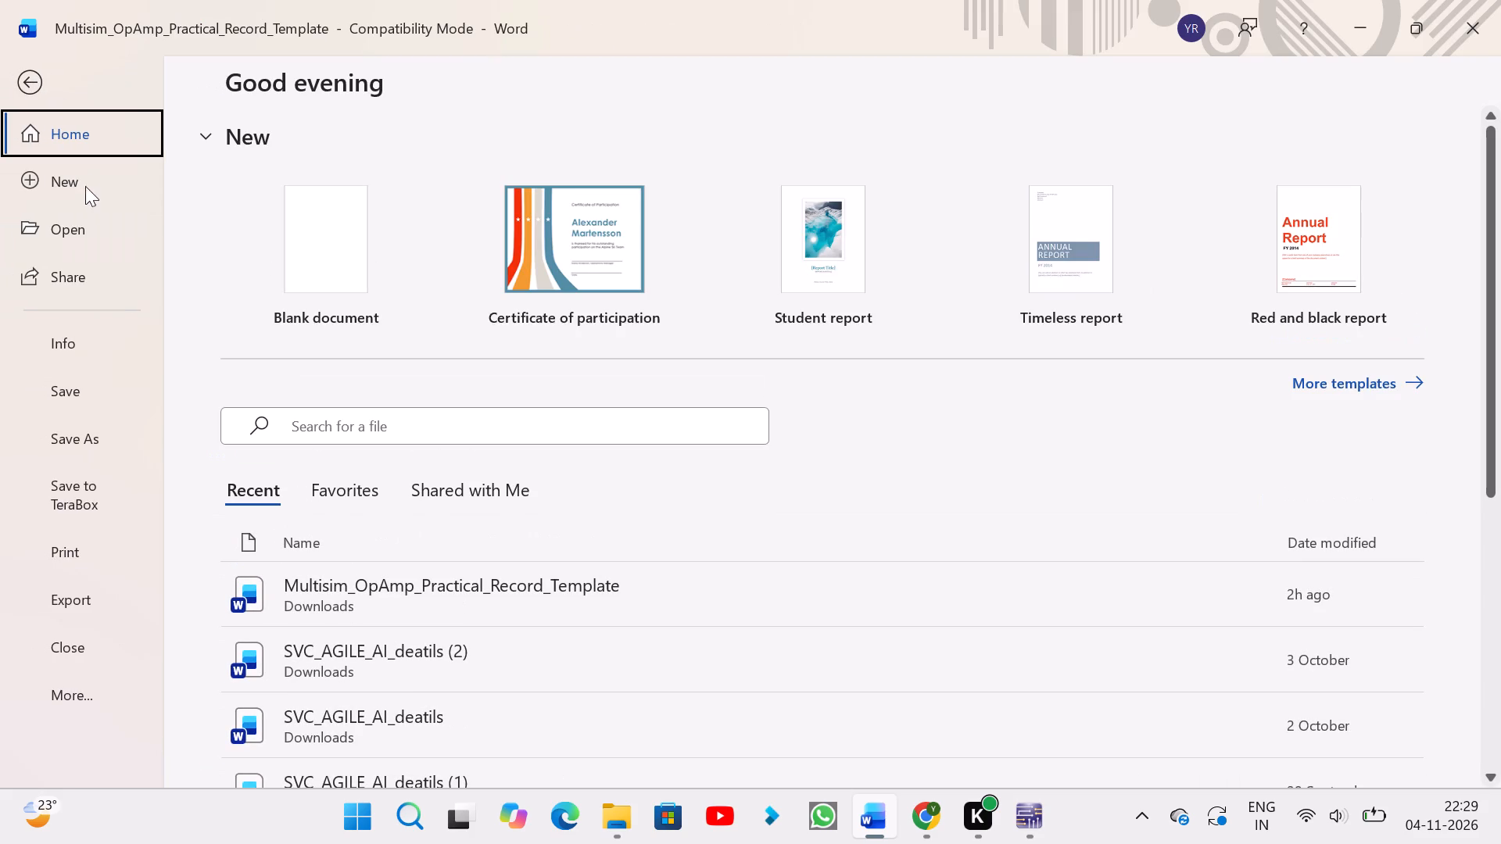
left_click(27, 70)
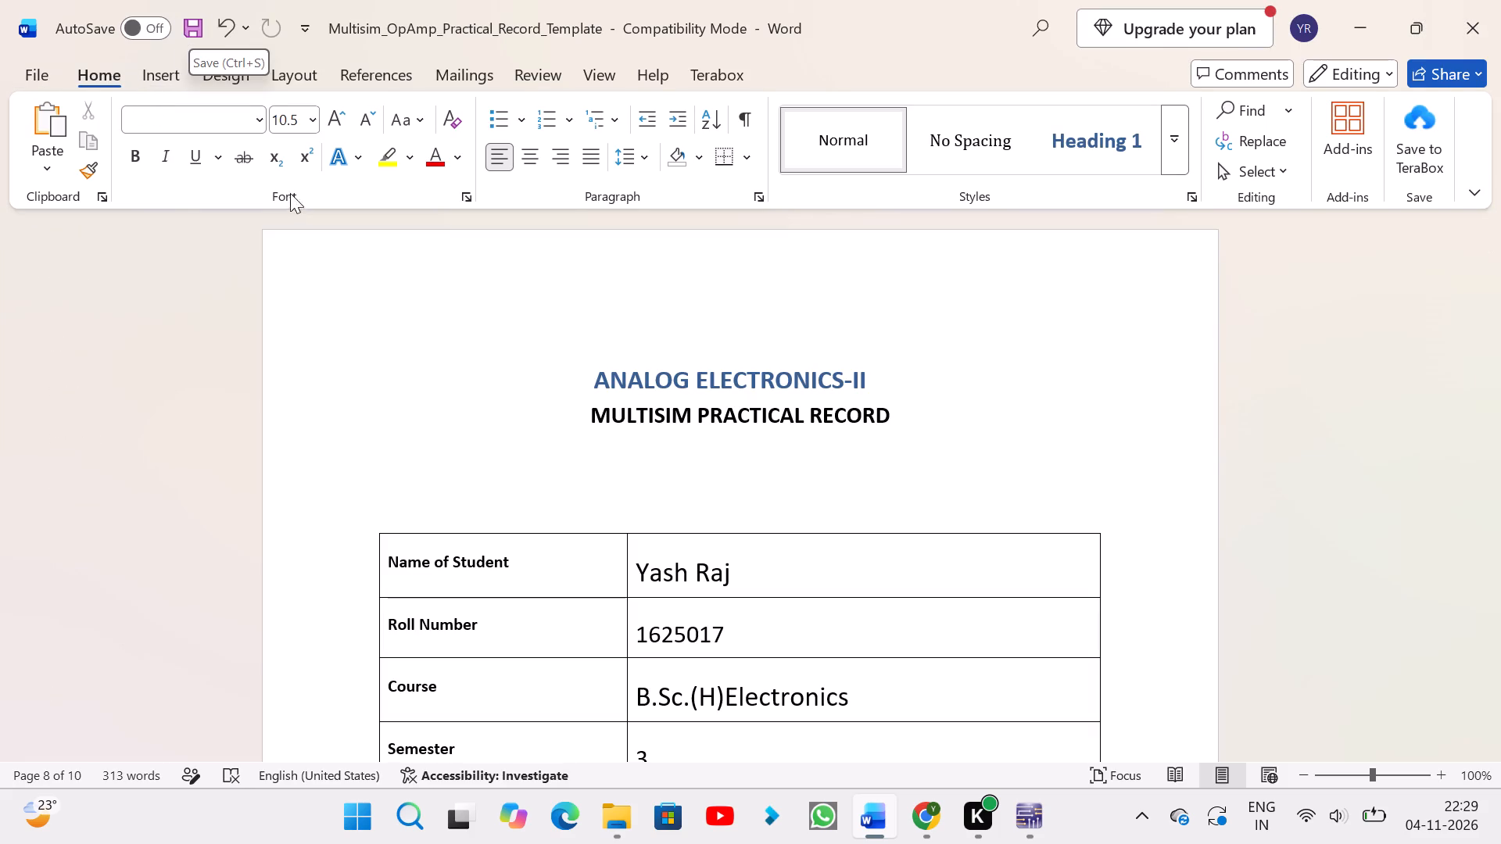
key("ctrl+s")
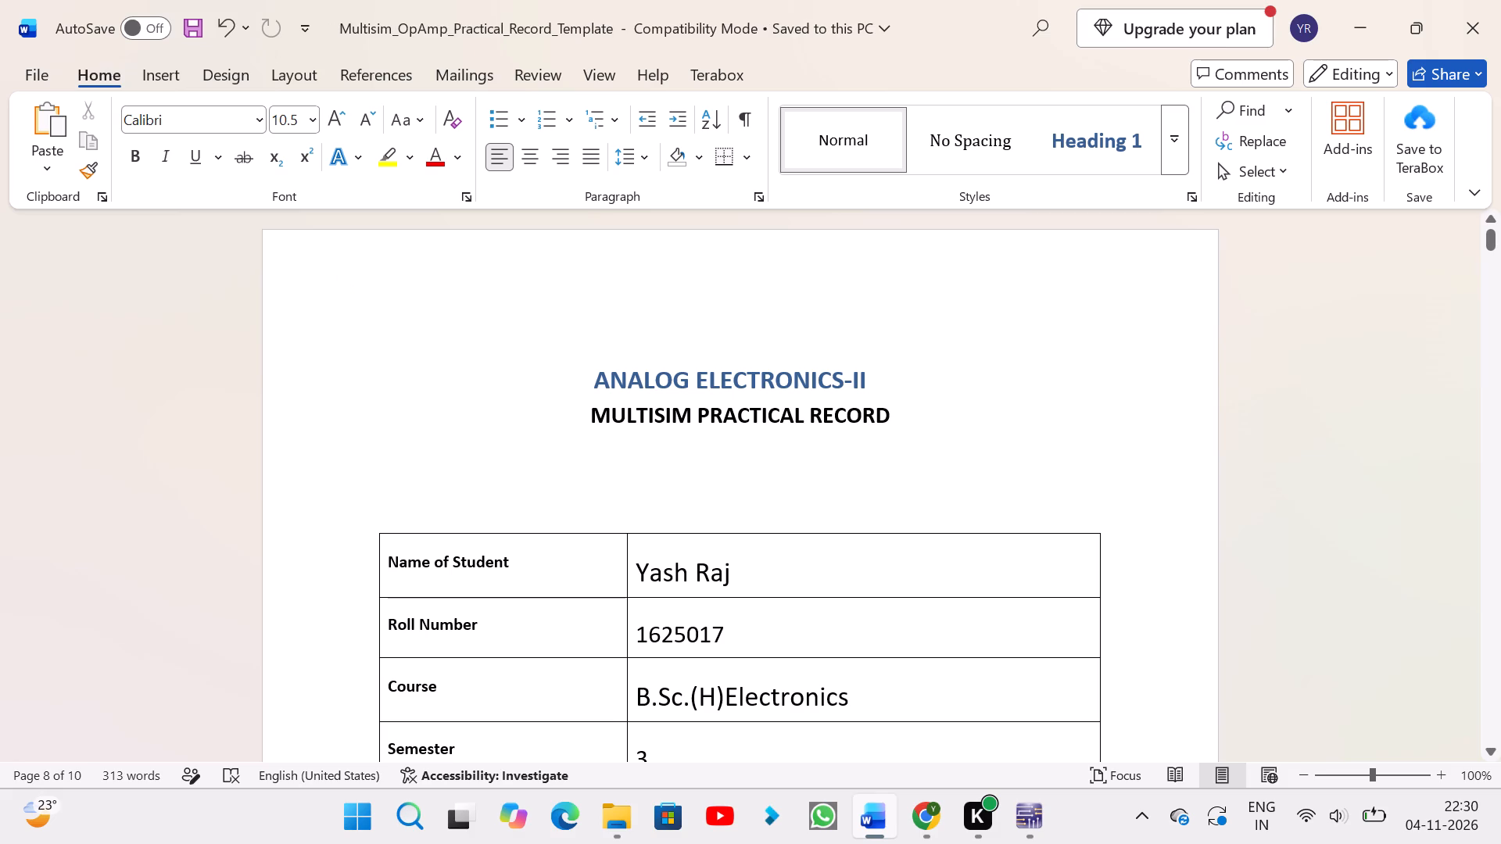
left_click(190, 17)
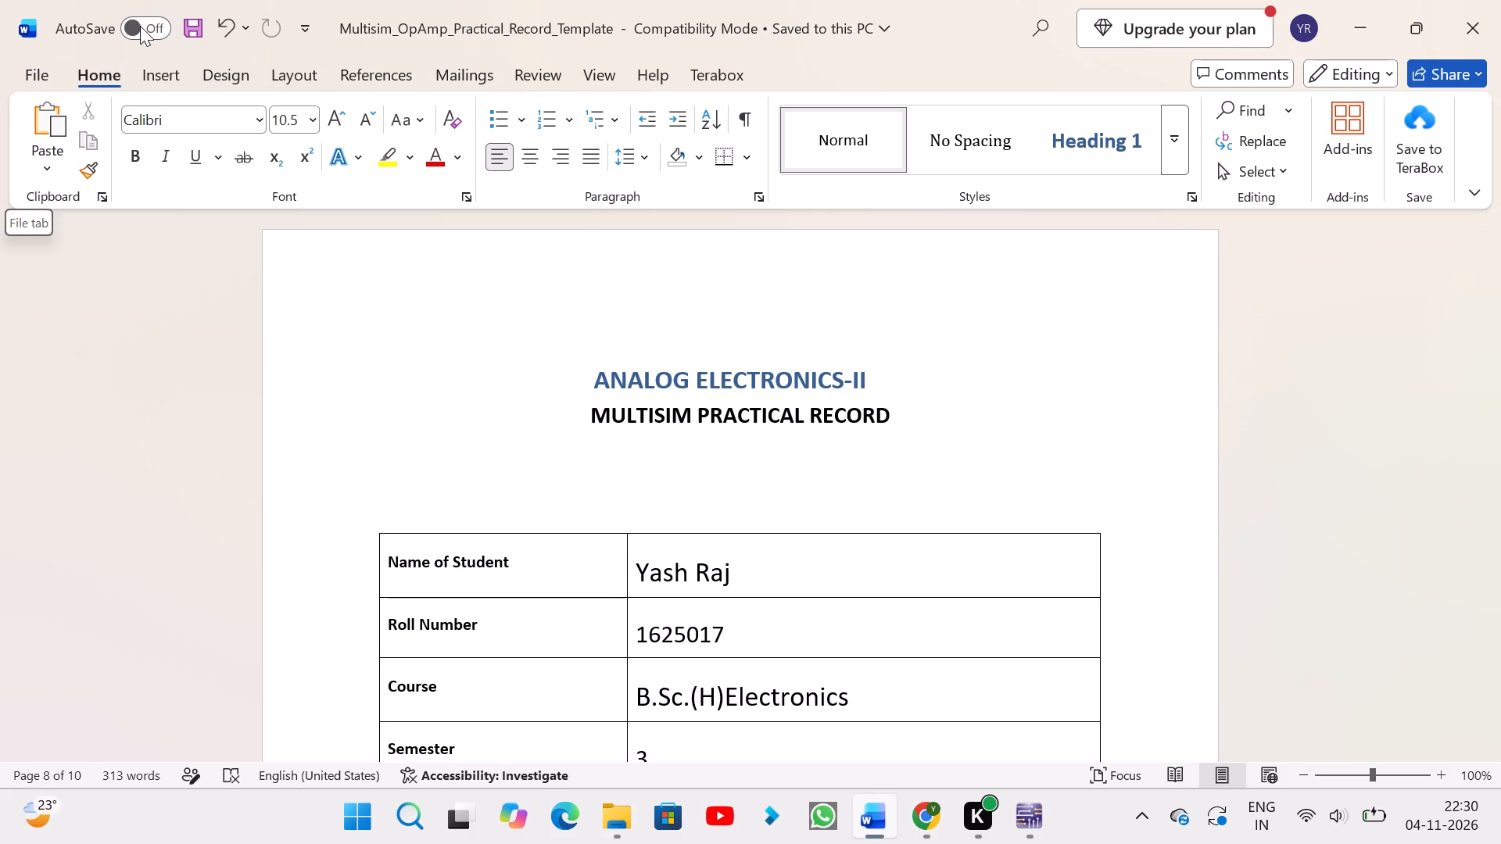
left_click(197, 23)
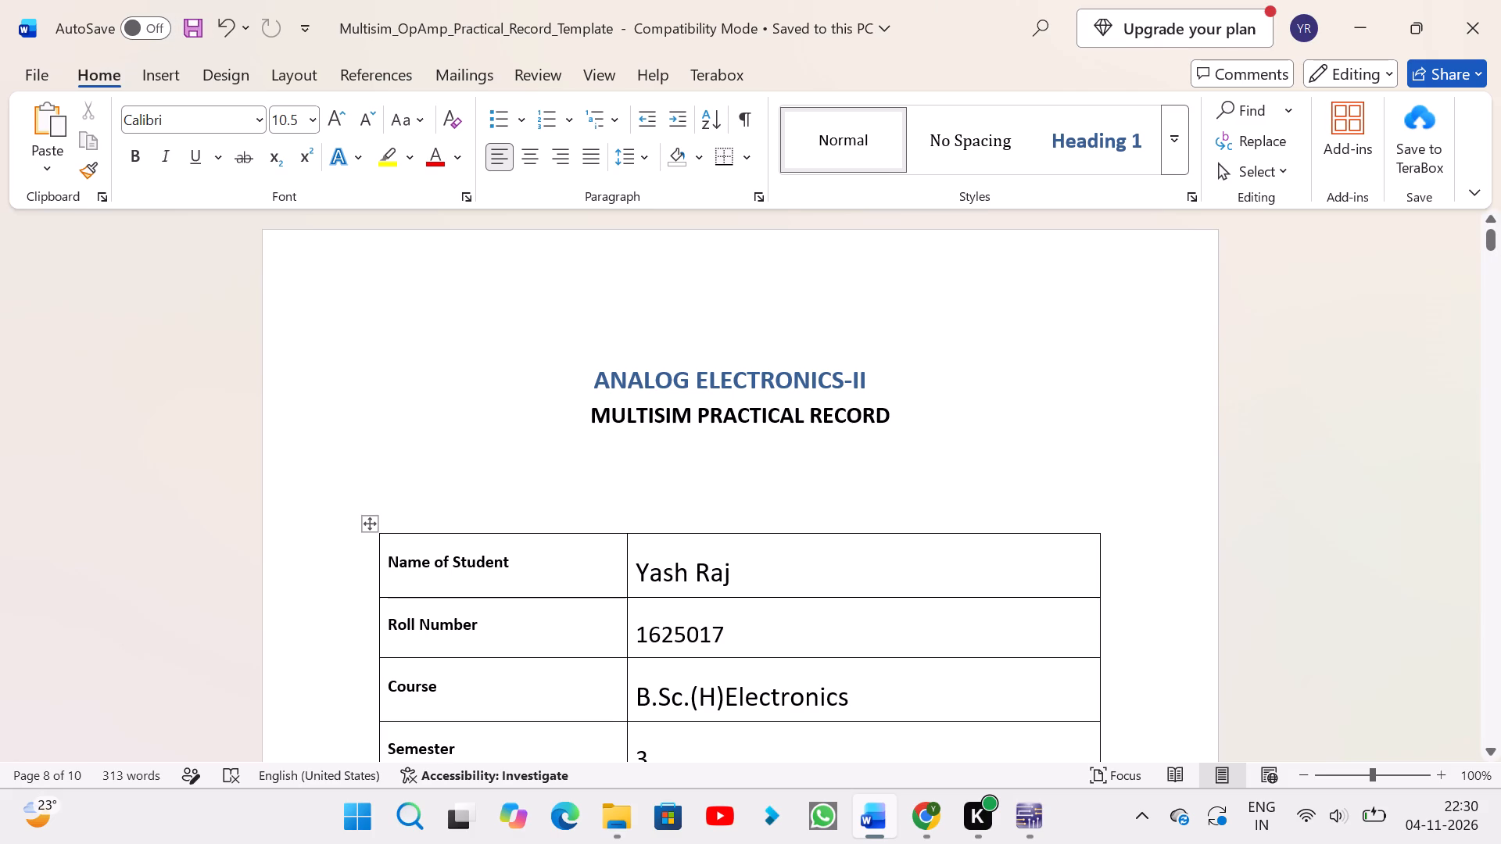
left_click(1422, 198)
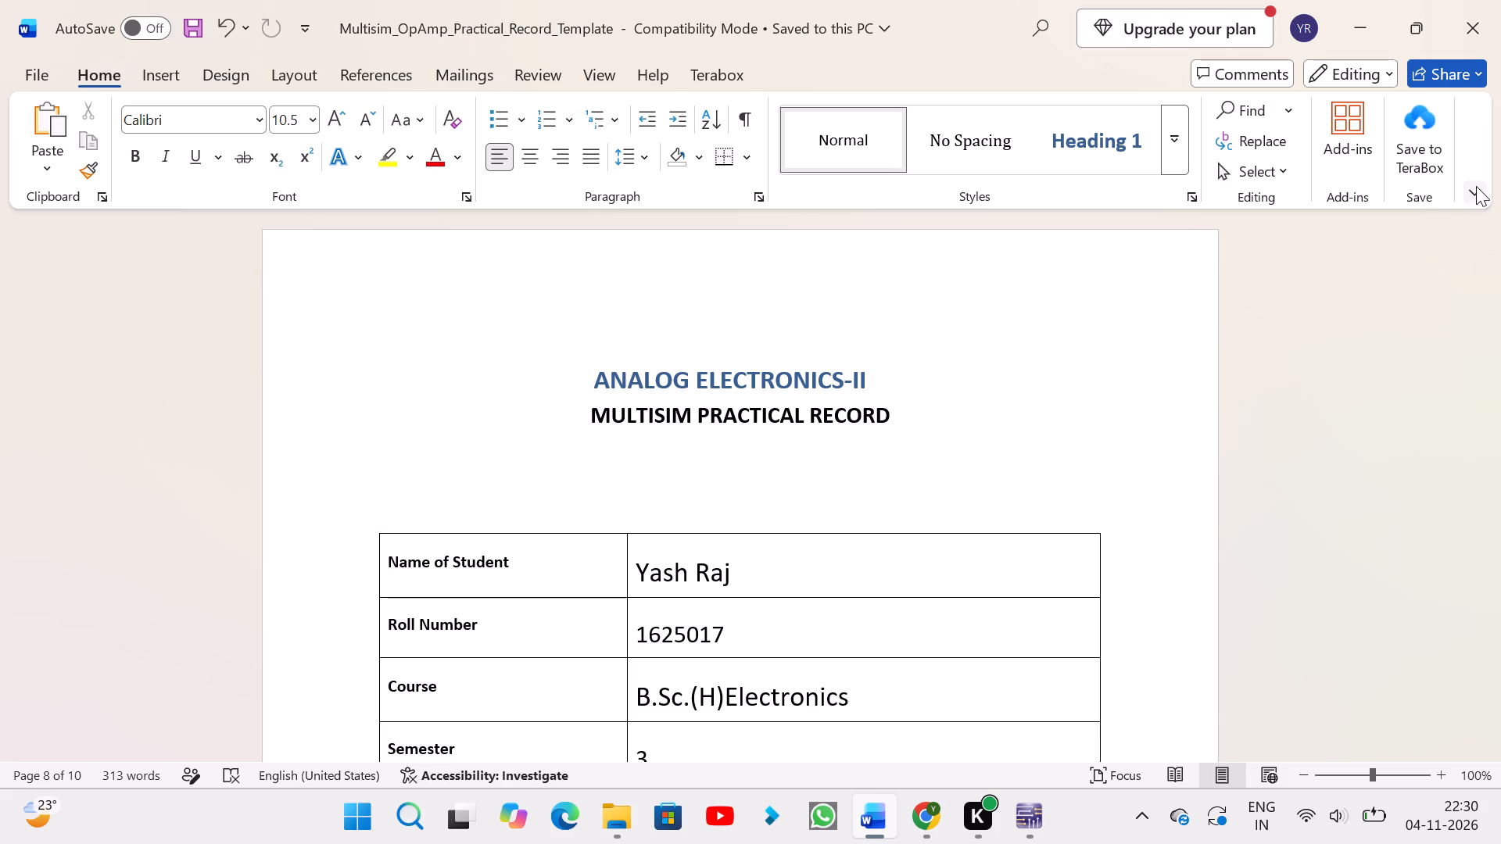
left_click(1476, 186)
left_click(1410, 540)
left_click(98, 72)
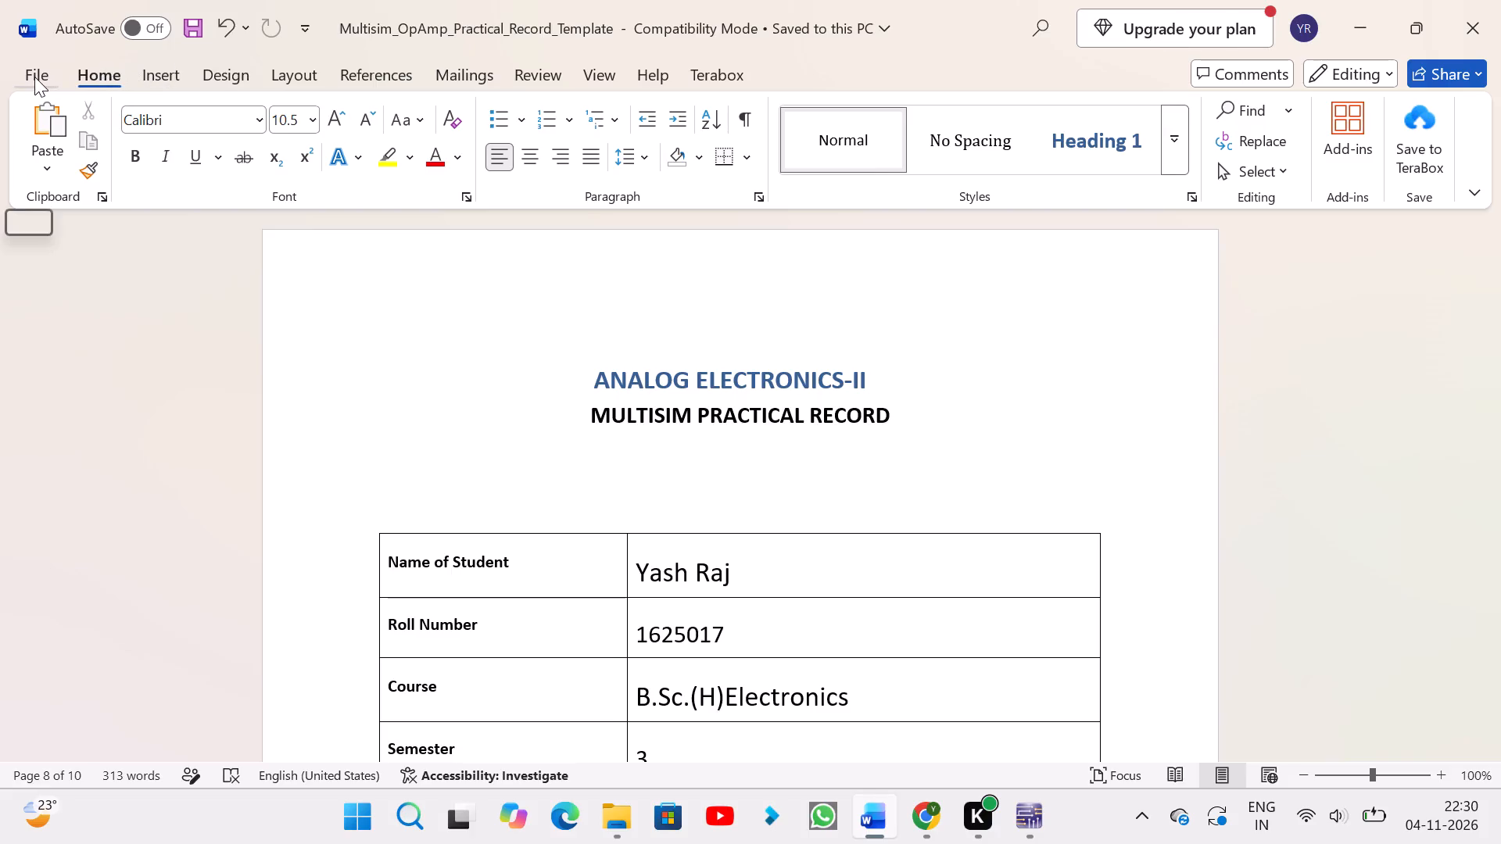
Save a copy of the record in the Documents folder as Multisim_OpAmp_Practical_Record, accepting the upgrade to the newest file format.
left_click(34, 77)
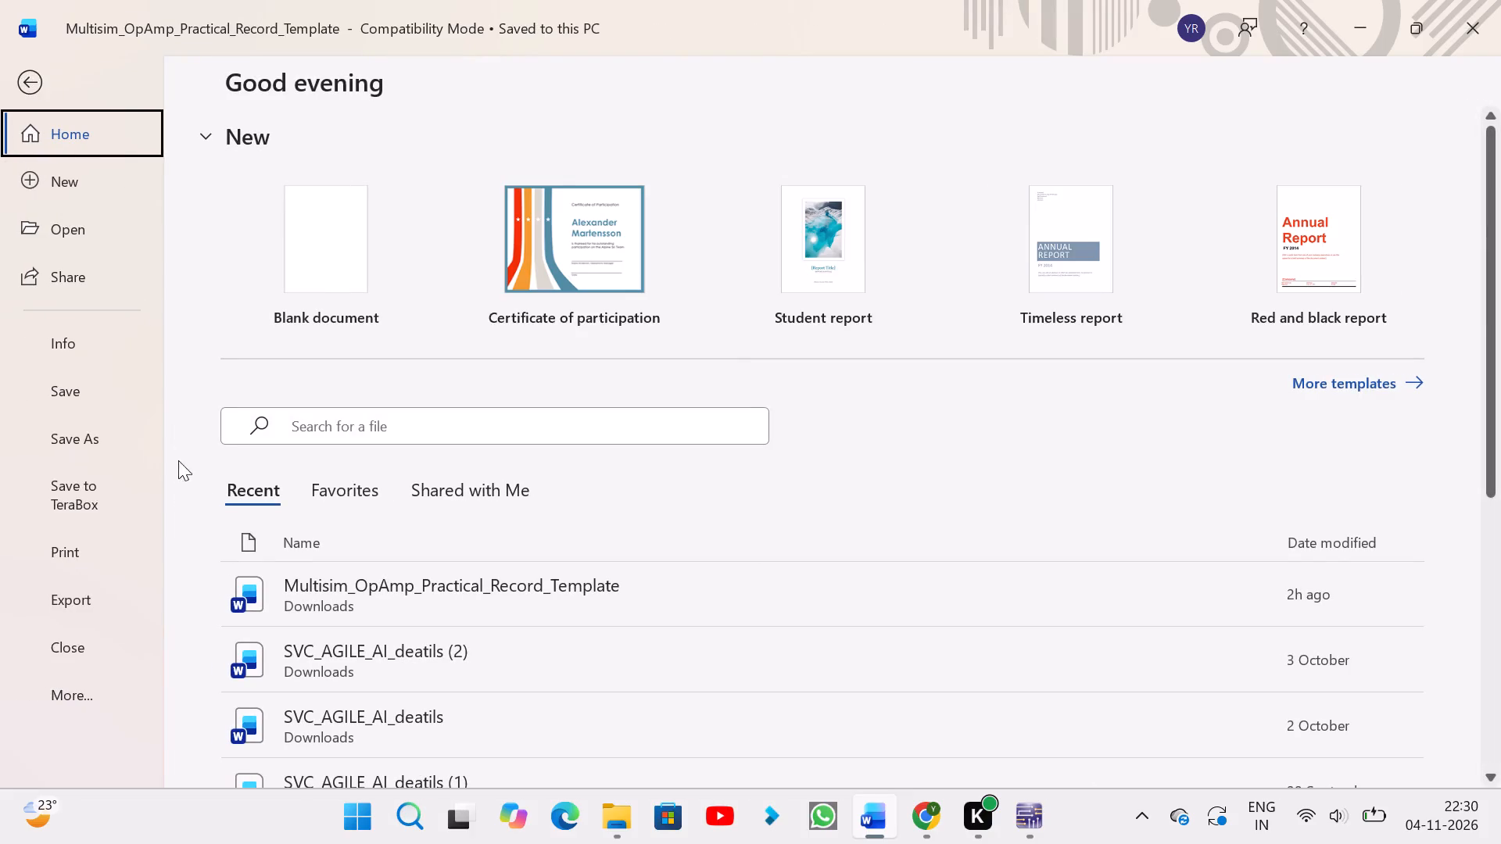
left_click(112, 431)
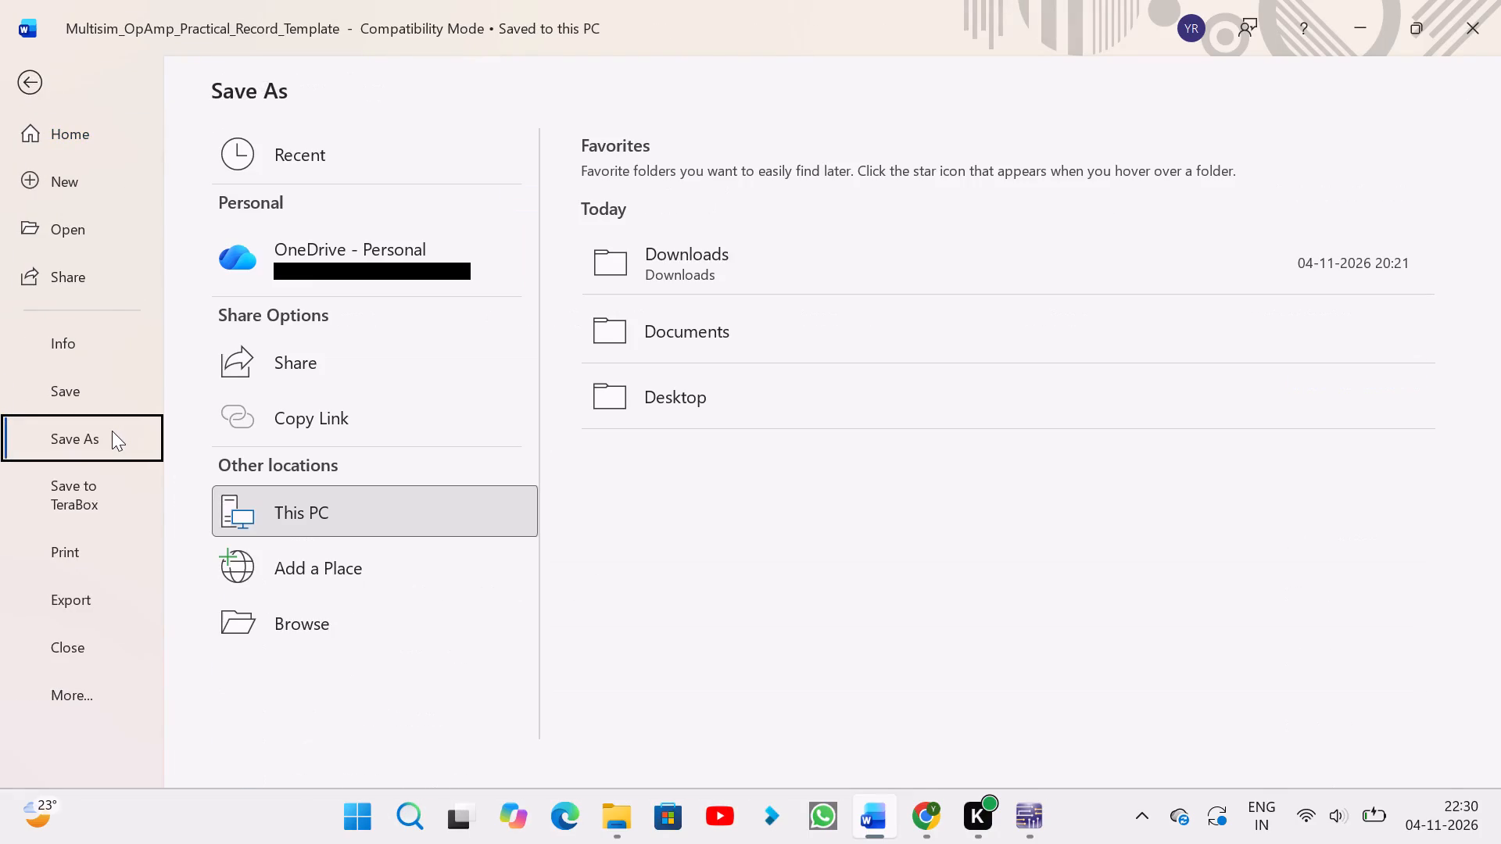
left_click(637, 324)
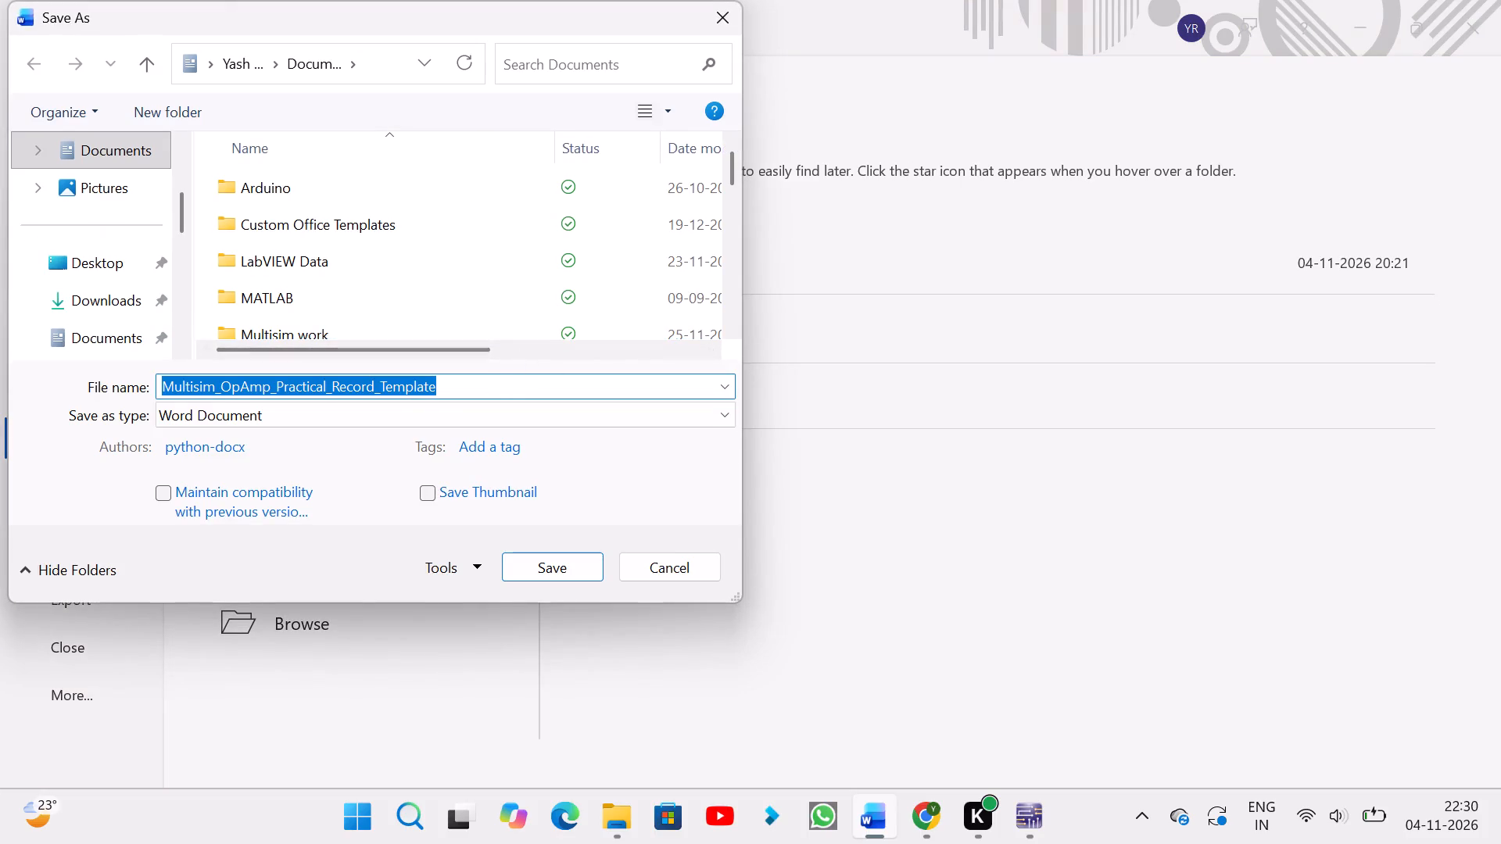
left_click(469, 385)
key("BackSpace")
key("BackSpace")
key("BackSpace")
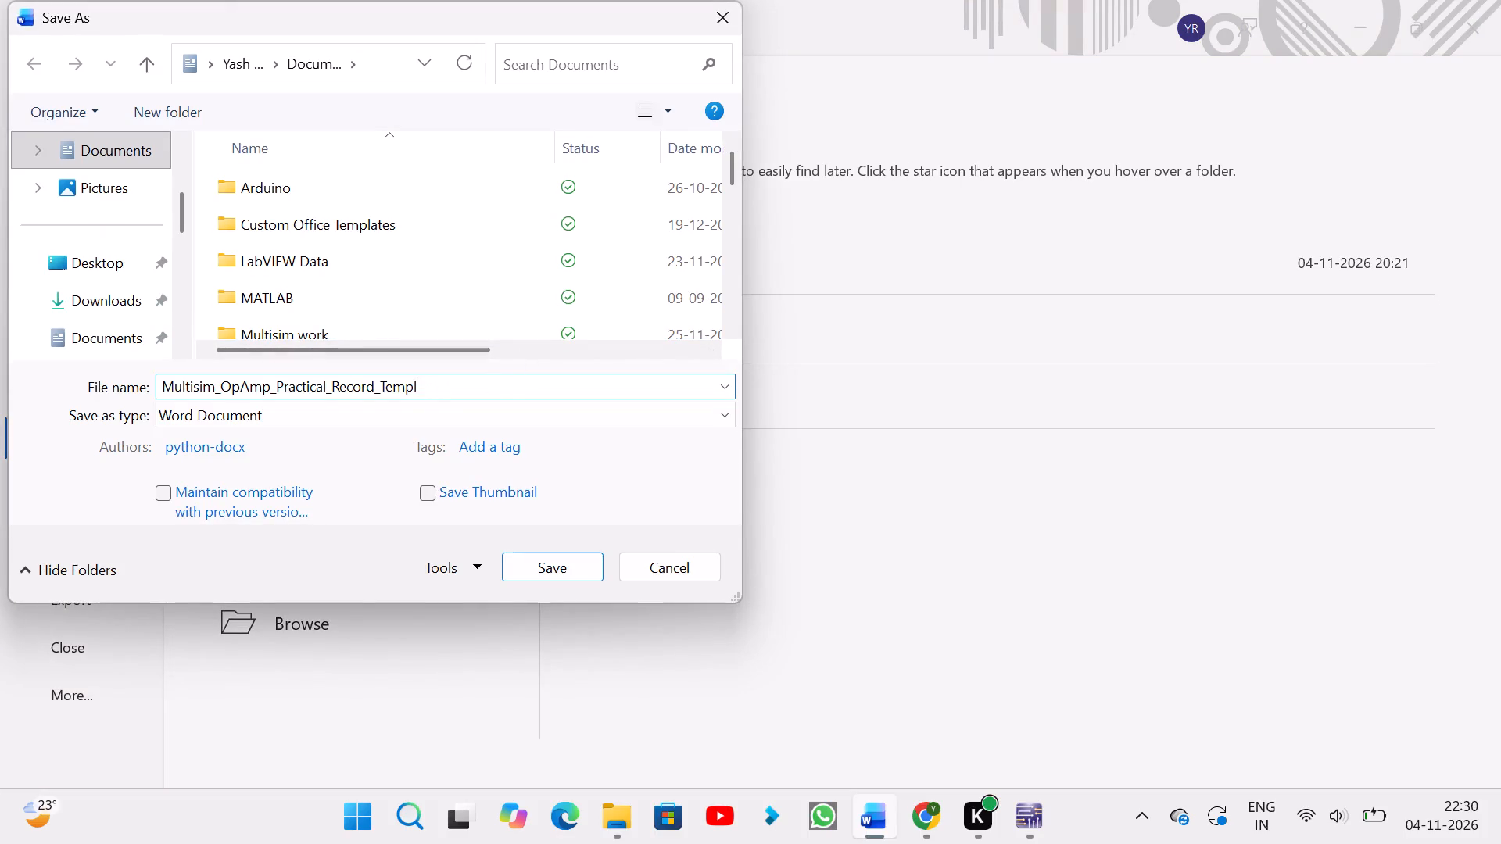
key("BackSpace")
key("BackSpace")
key("BackSpace")
key("BackSpace")
key("BackSpace")
key("BackSpace")
left_click(541, 563)
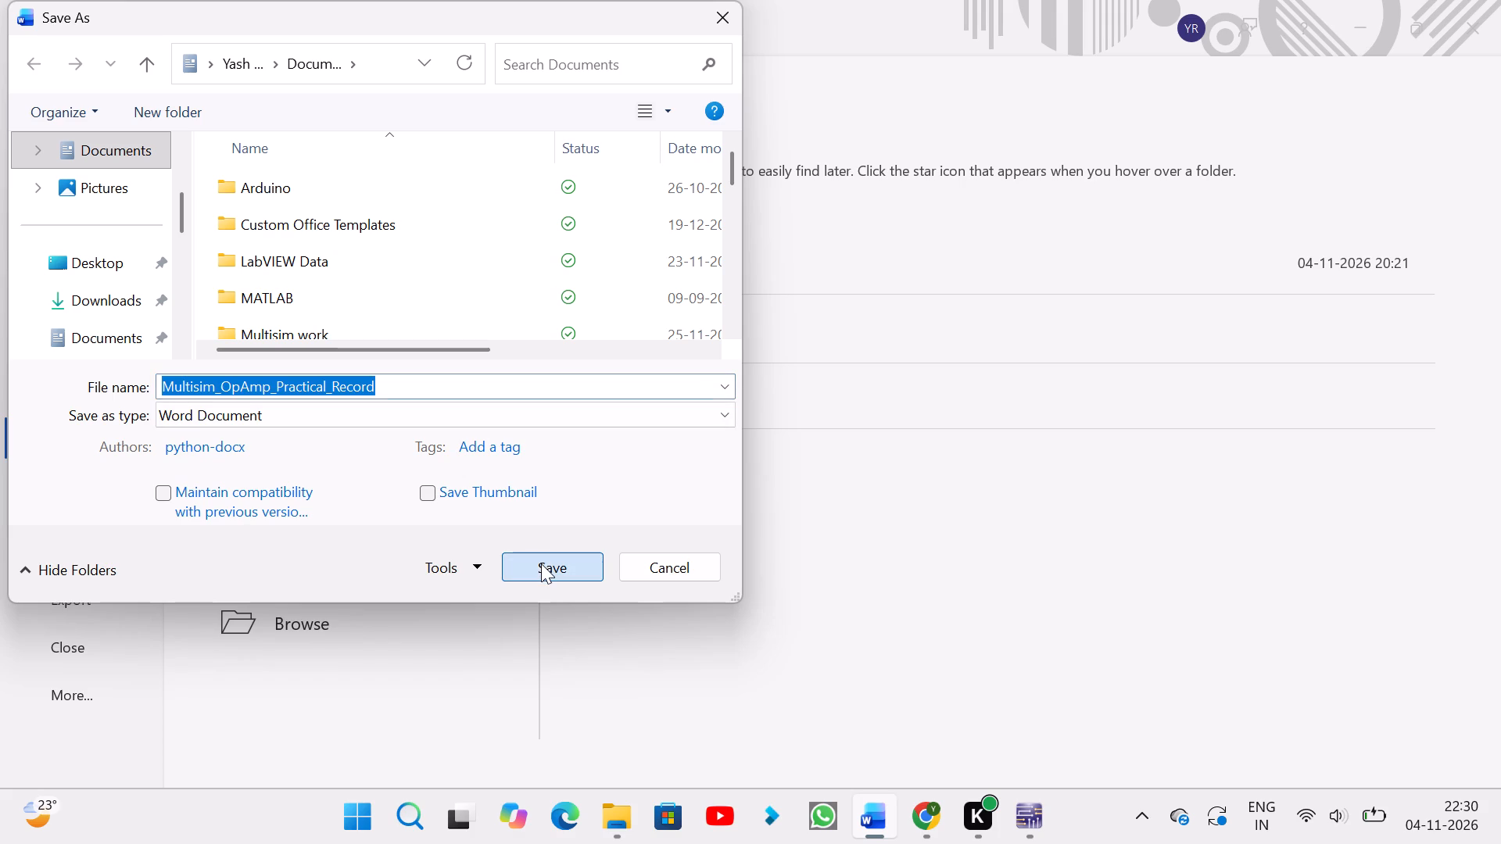
left_click(541, 563)
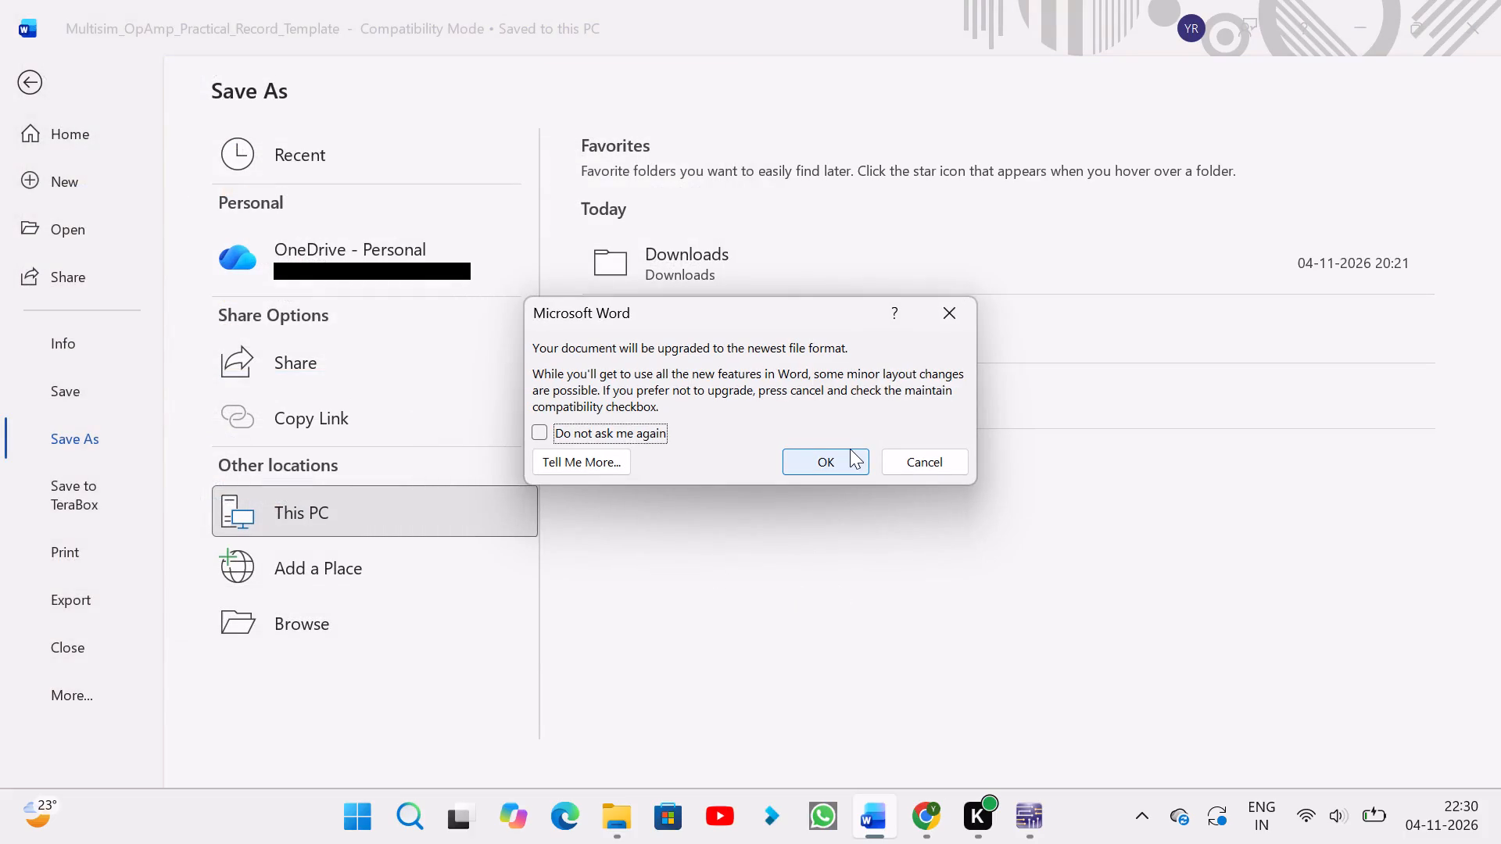
left_click(826, 464)
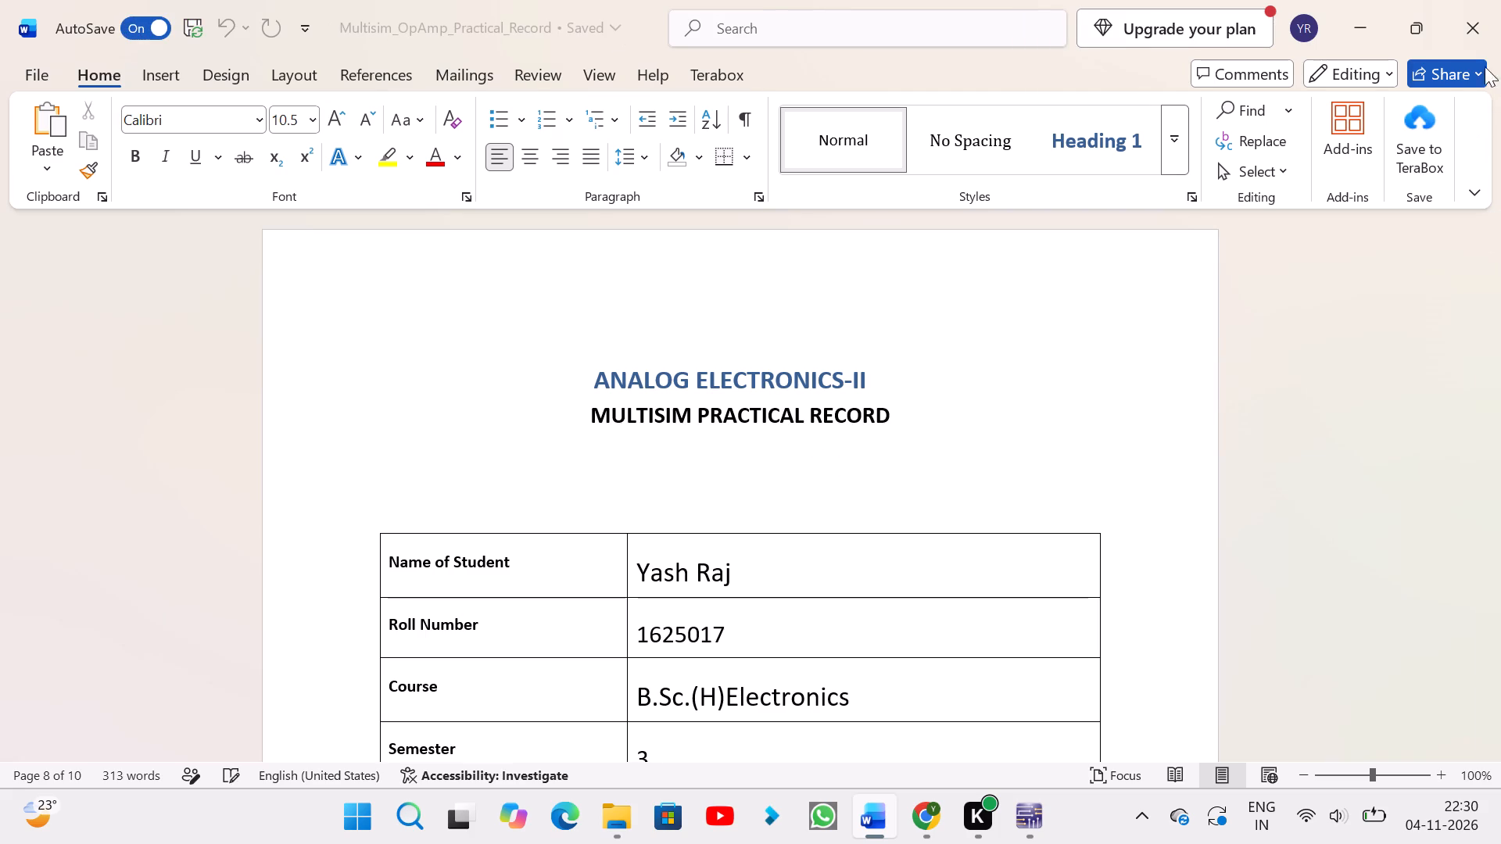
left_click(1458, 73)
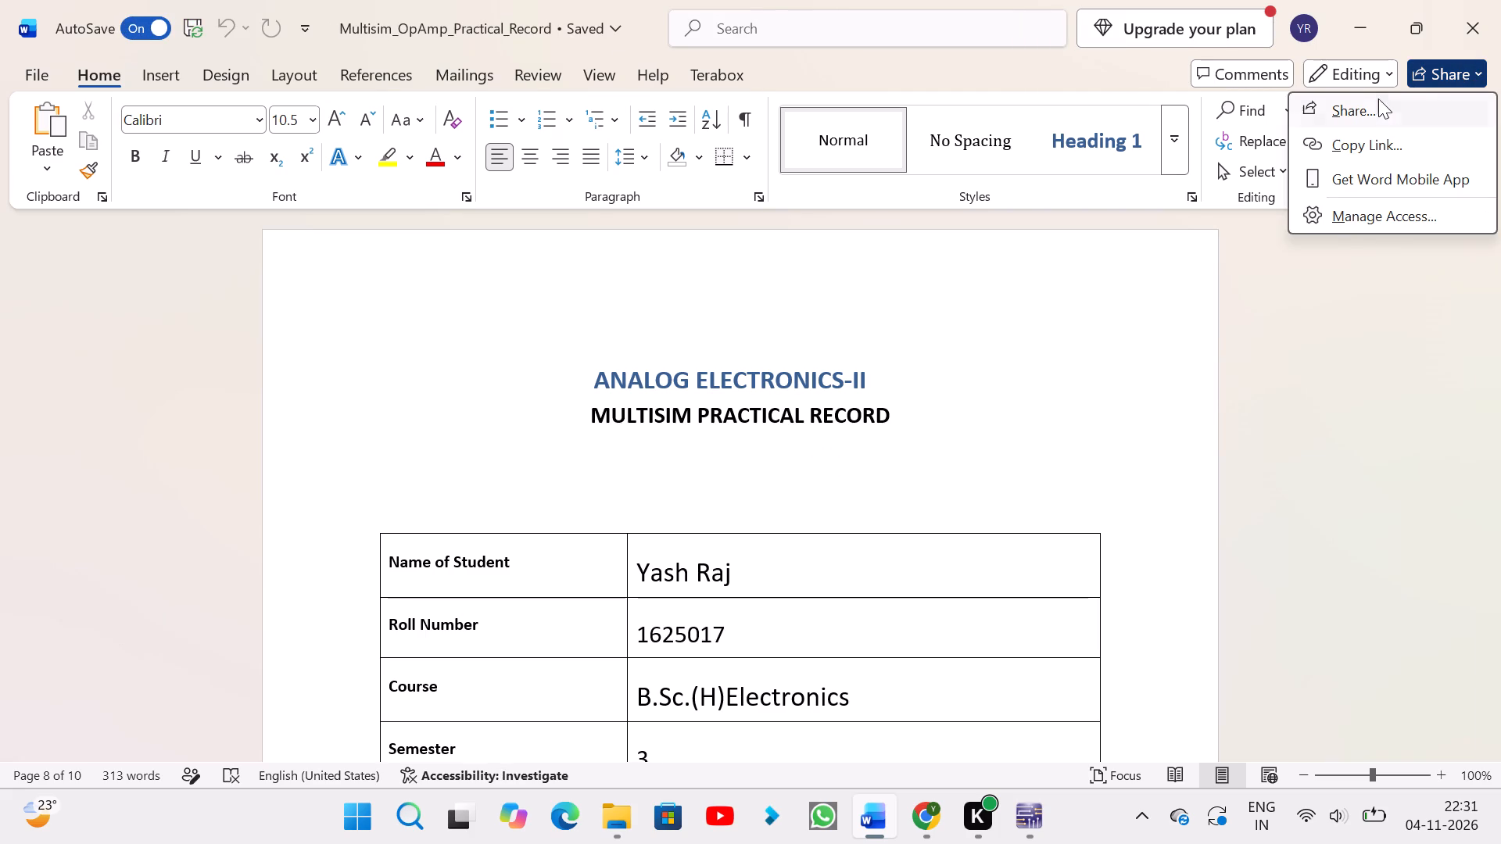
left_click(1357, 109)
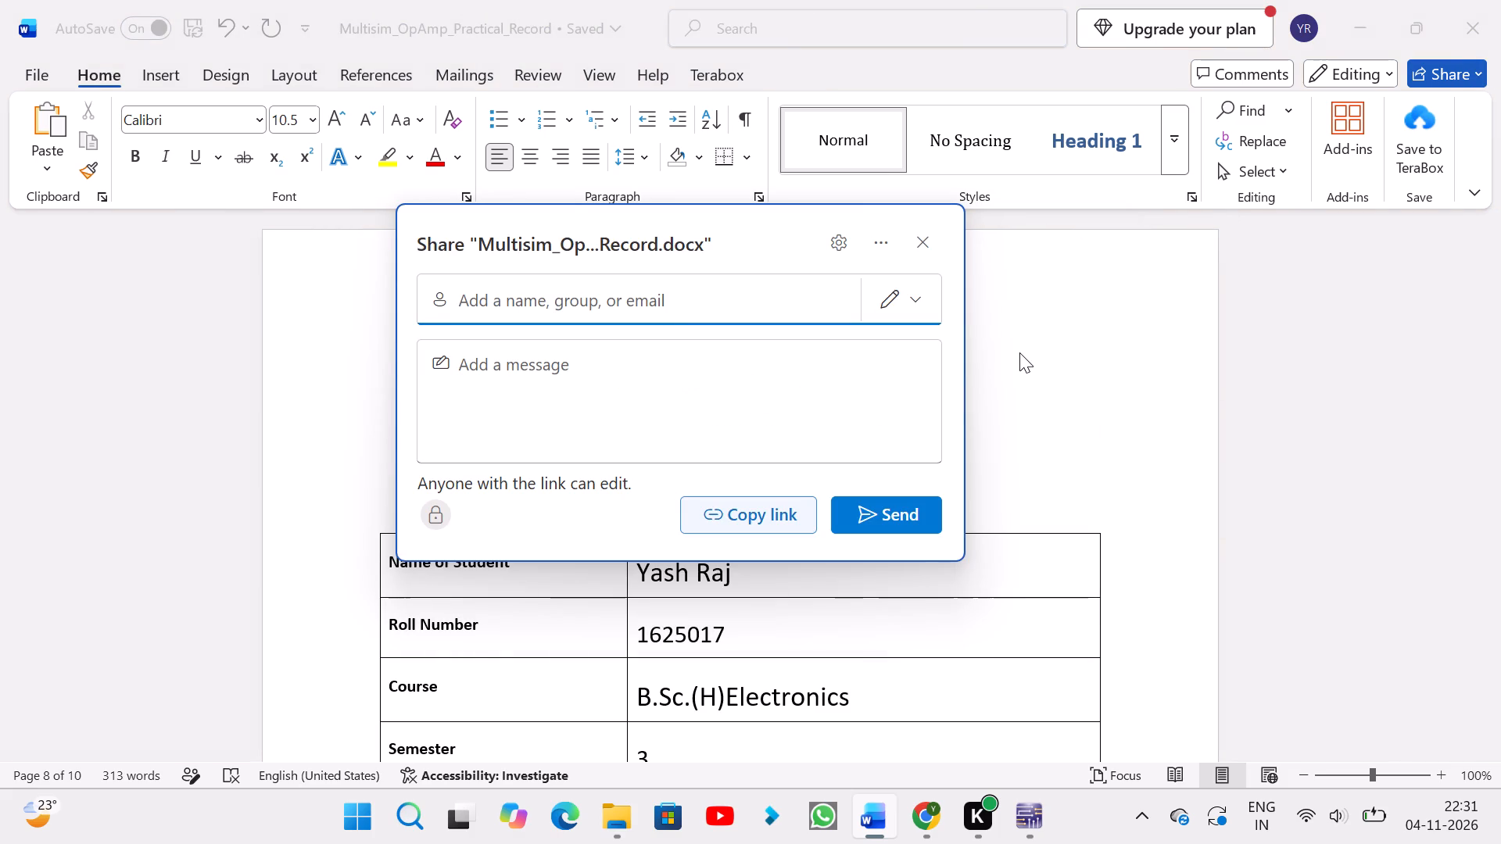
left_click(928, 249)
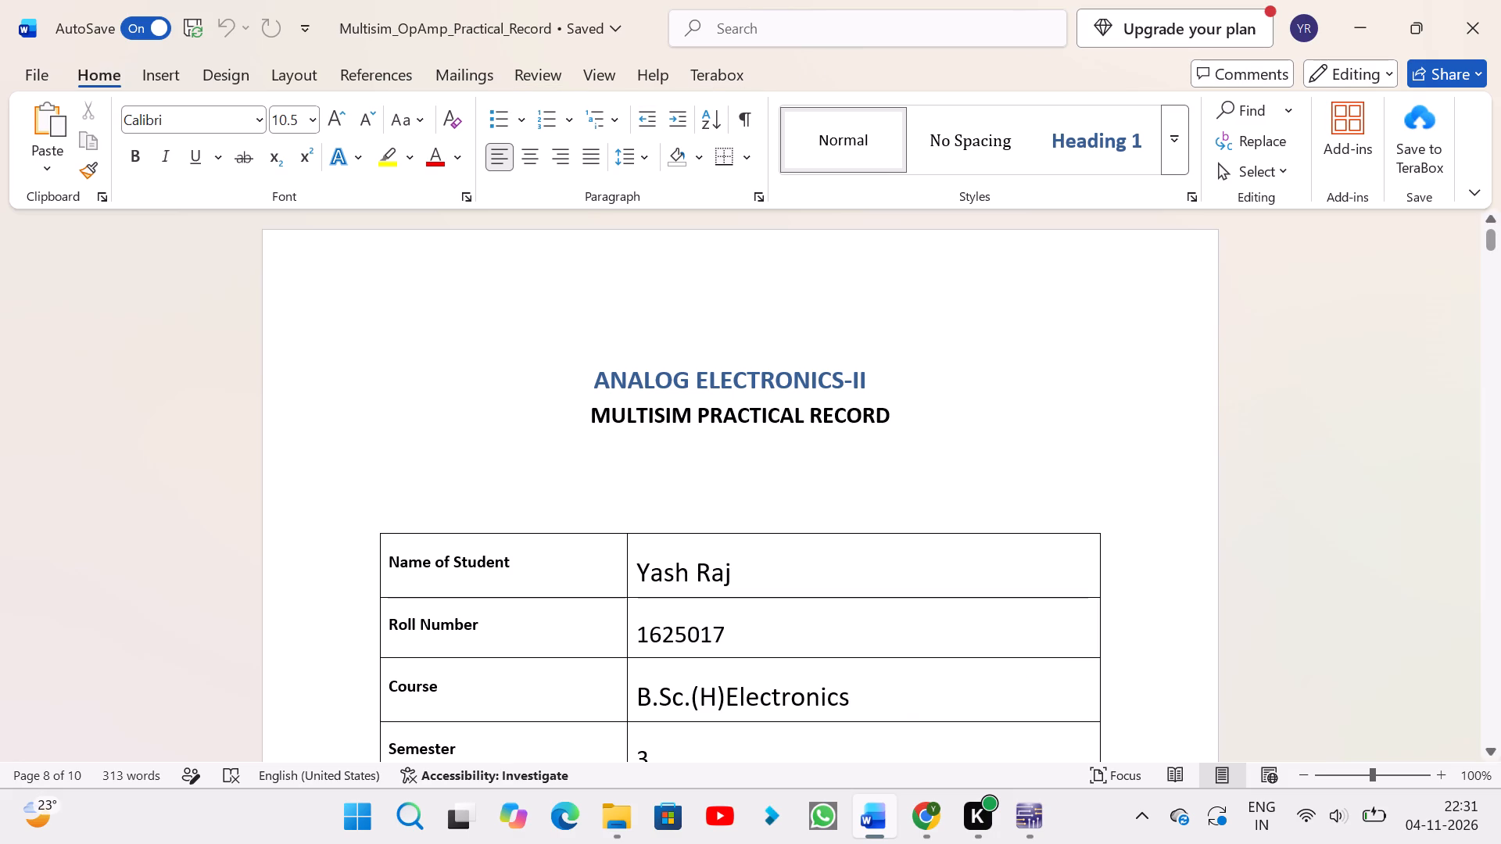
Switch to File Explorer and open the Documents folder that holds the saved copy of the practical record.
left_click(634, 824)
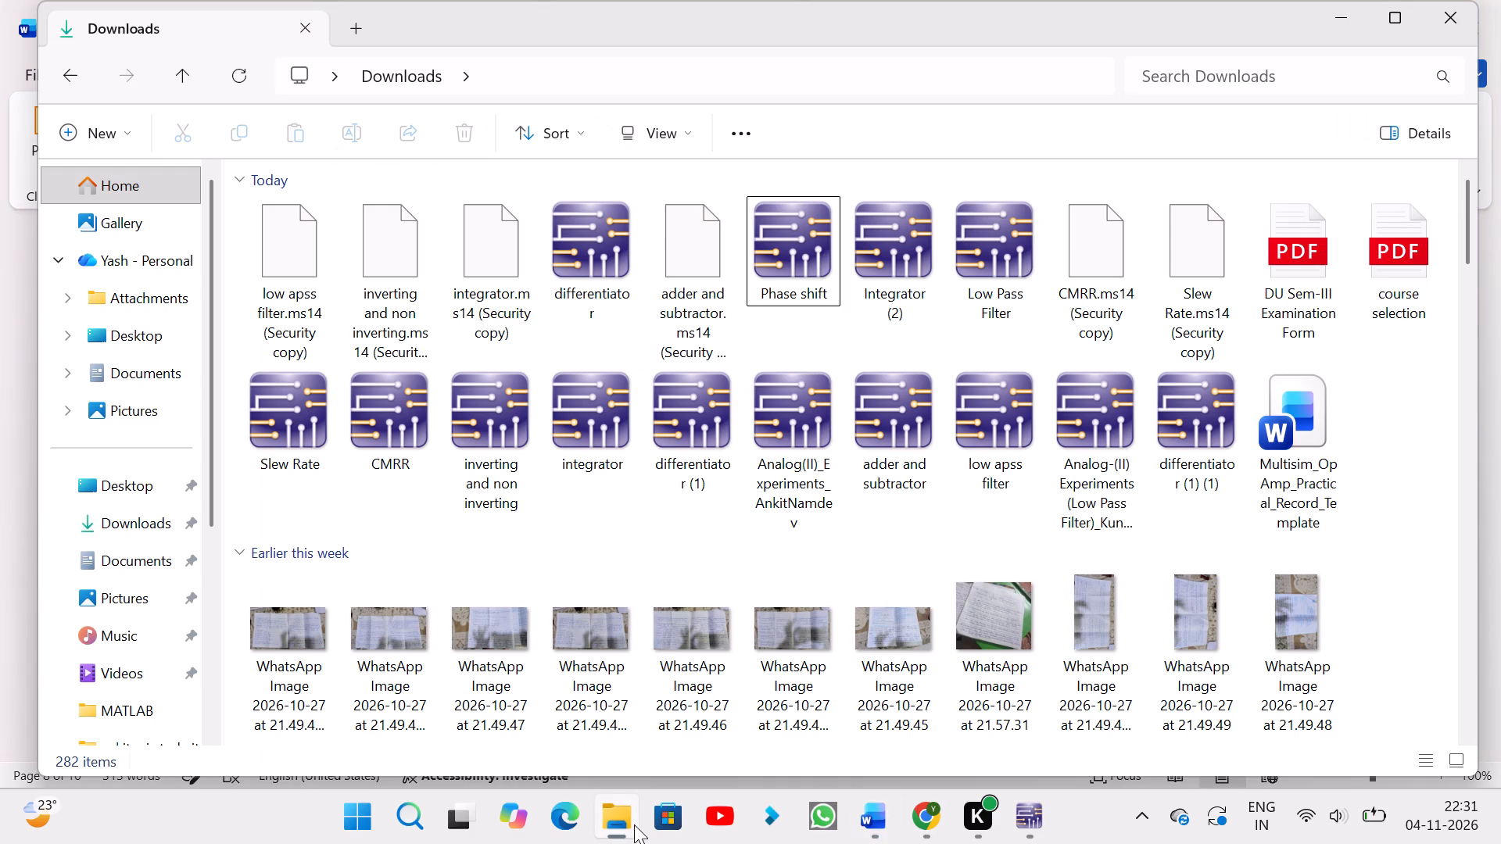
left_click(156, 496)
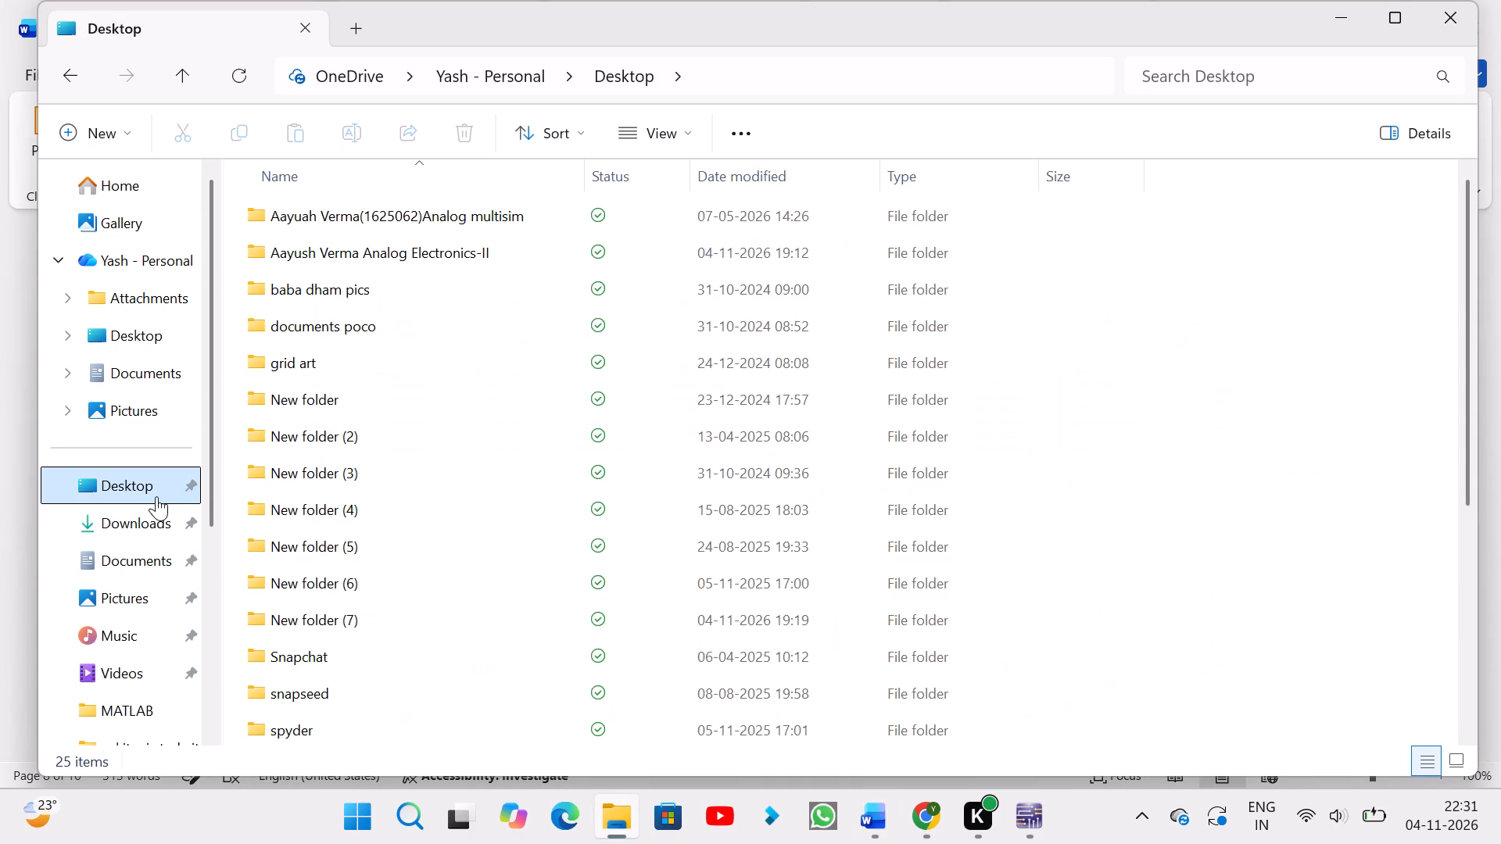
right_click(146, 553)
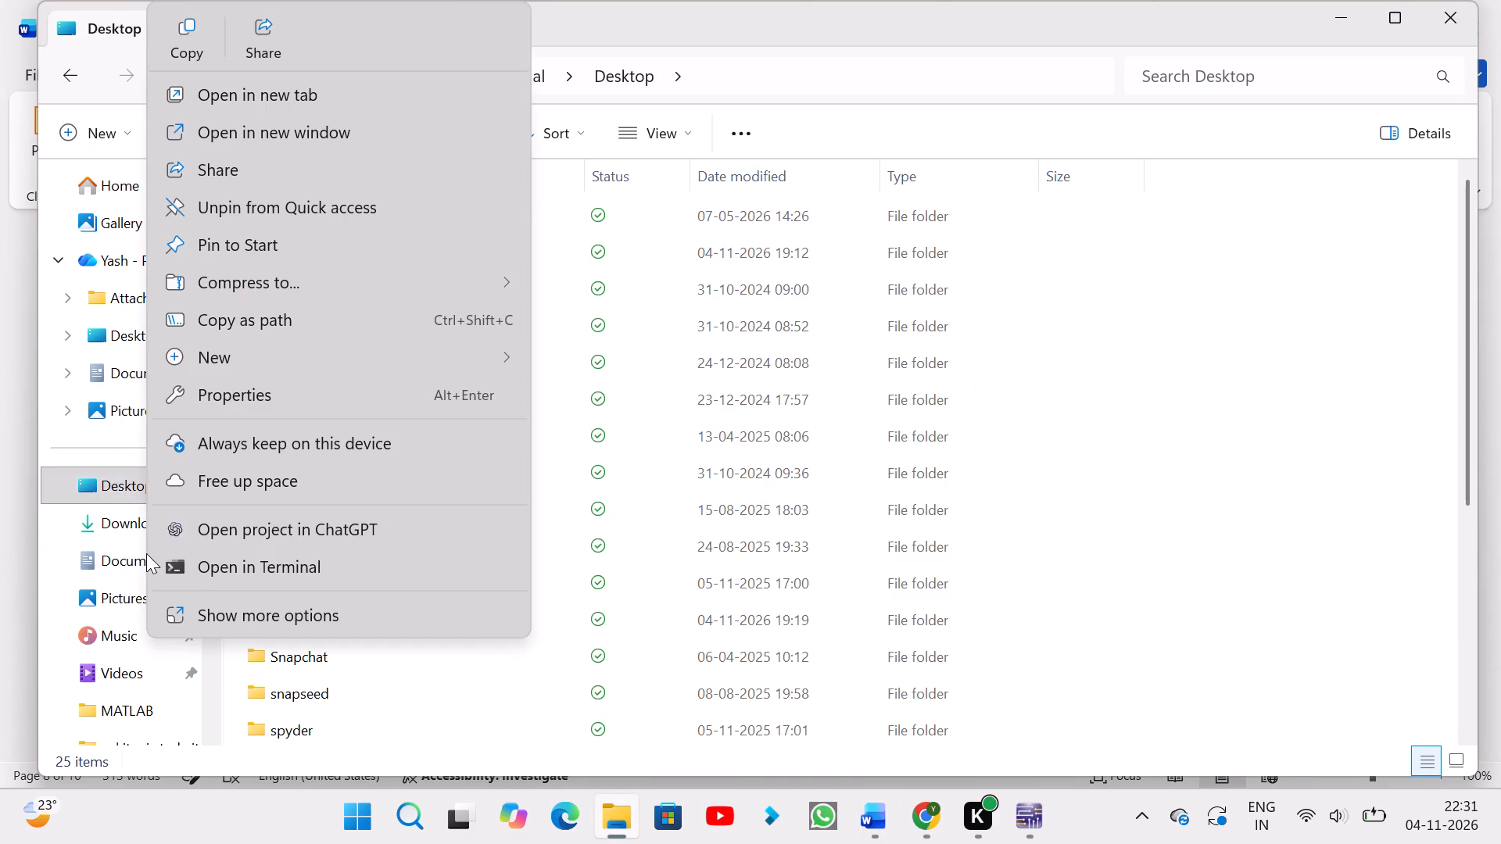
left_click(544, 488)
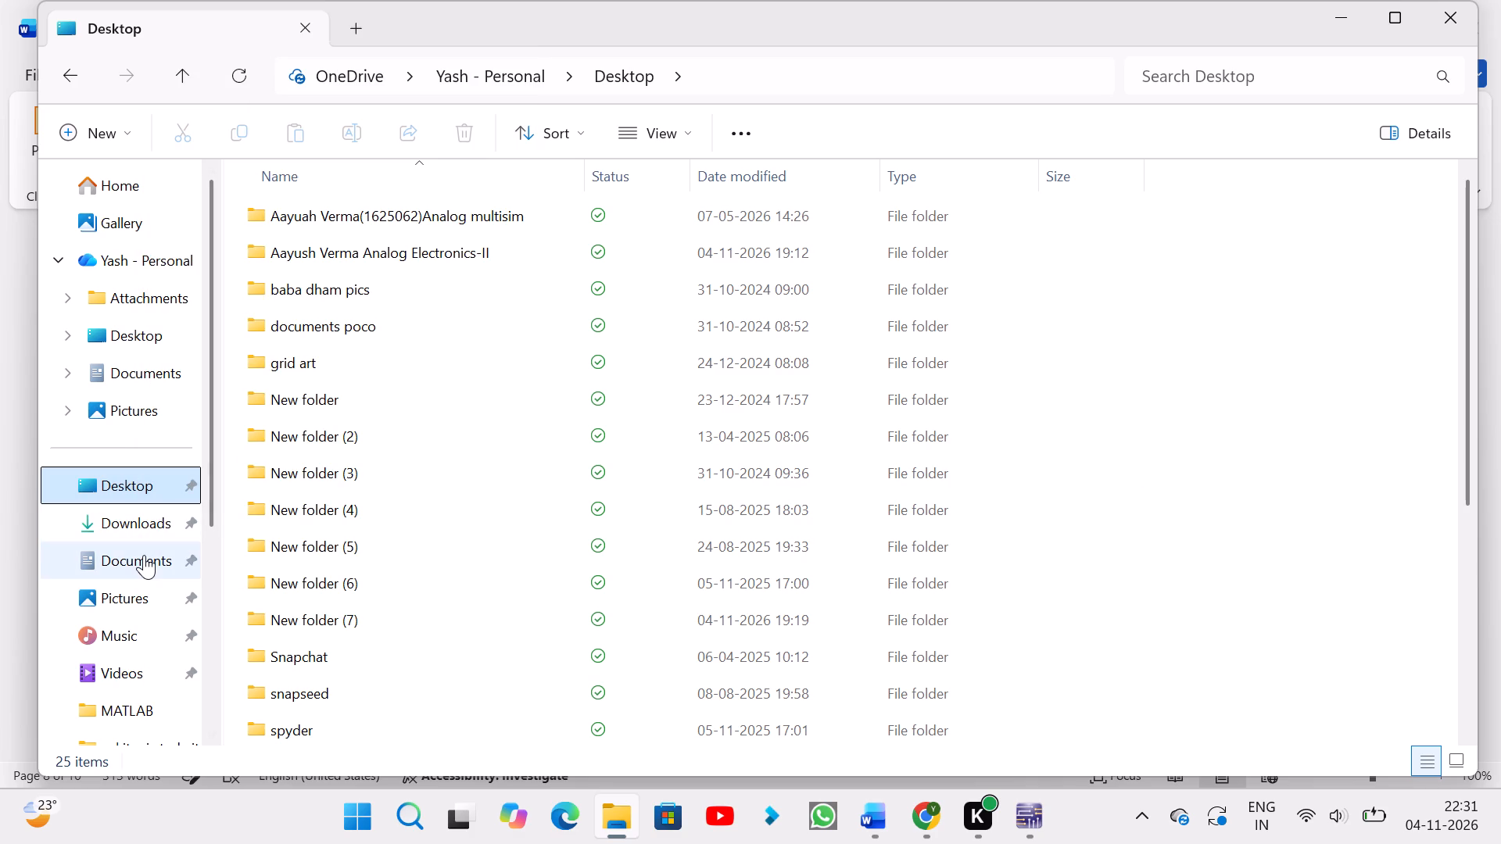
left_click(144, 555)
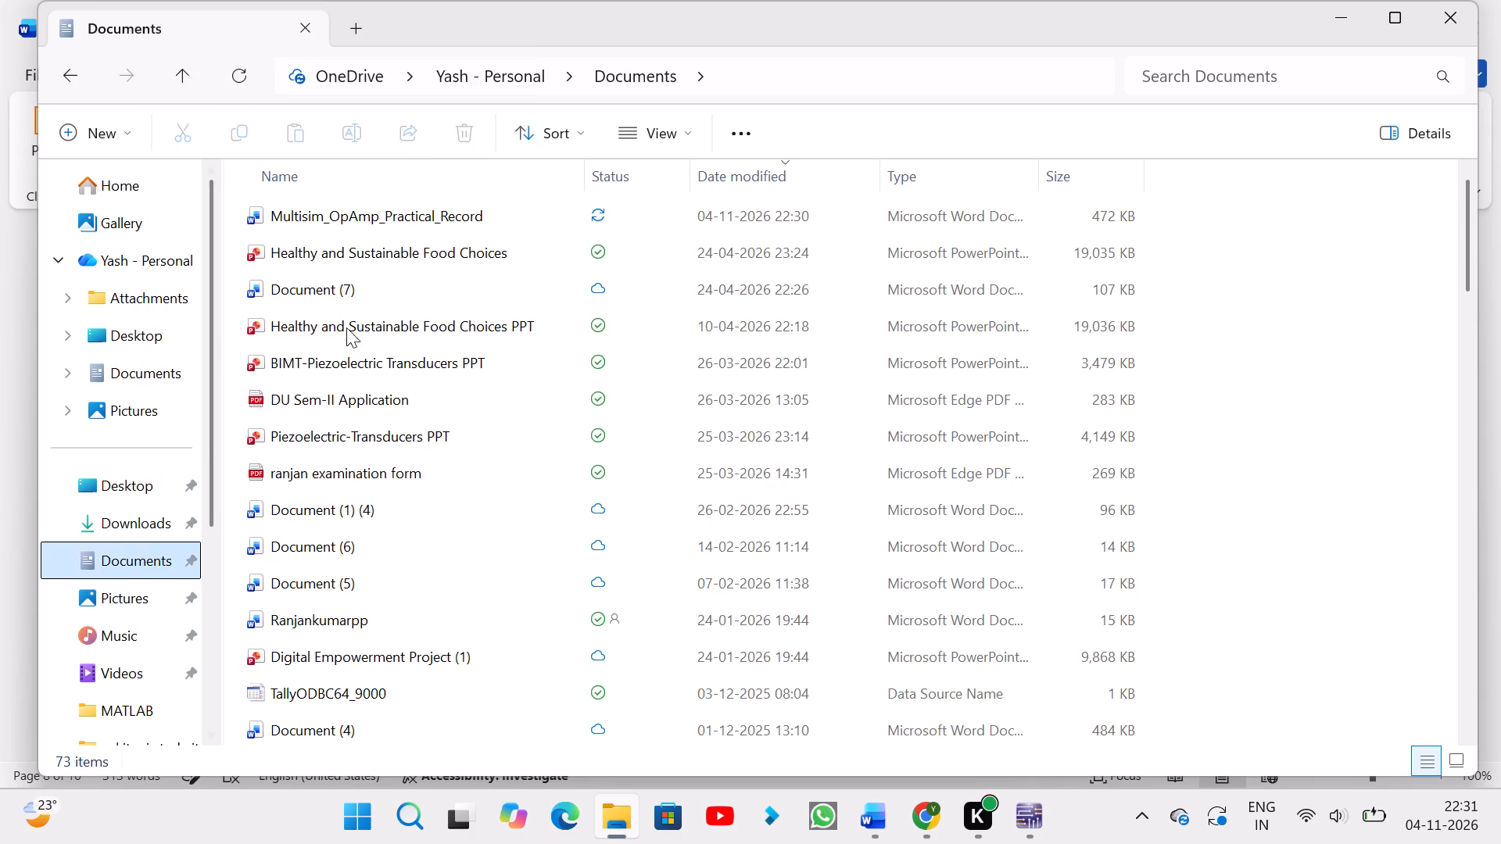
Open the saved copy Multisim_OpAmp_Practical_Record from the Documents folder in Word.
double_click(419, 208)
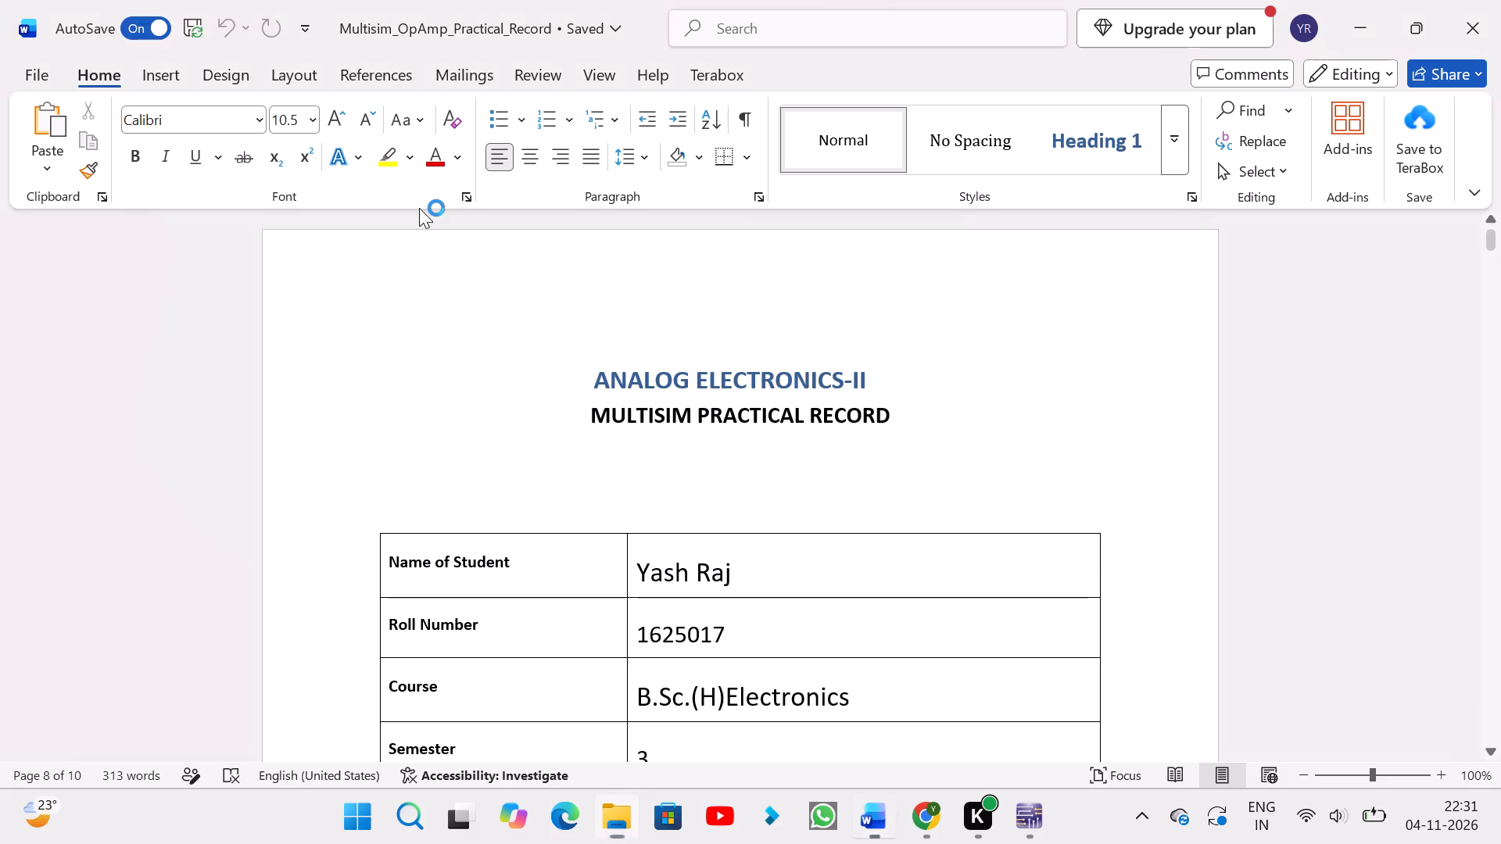
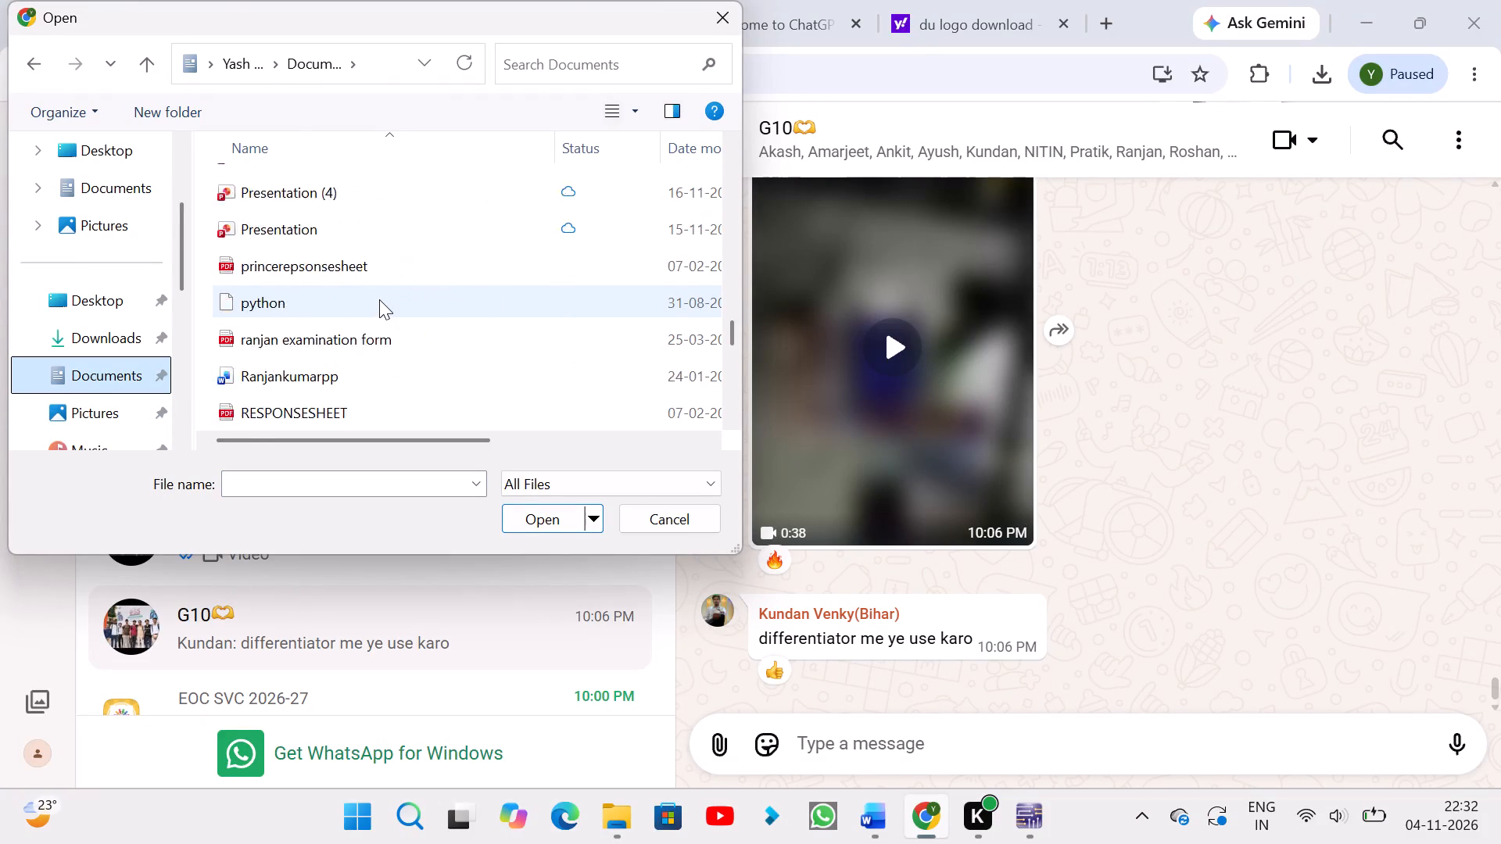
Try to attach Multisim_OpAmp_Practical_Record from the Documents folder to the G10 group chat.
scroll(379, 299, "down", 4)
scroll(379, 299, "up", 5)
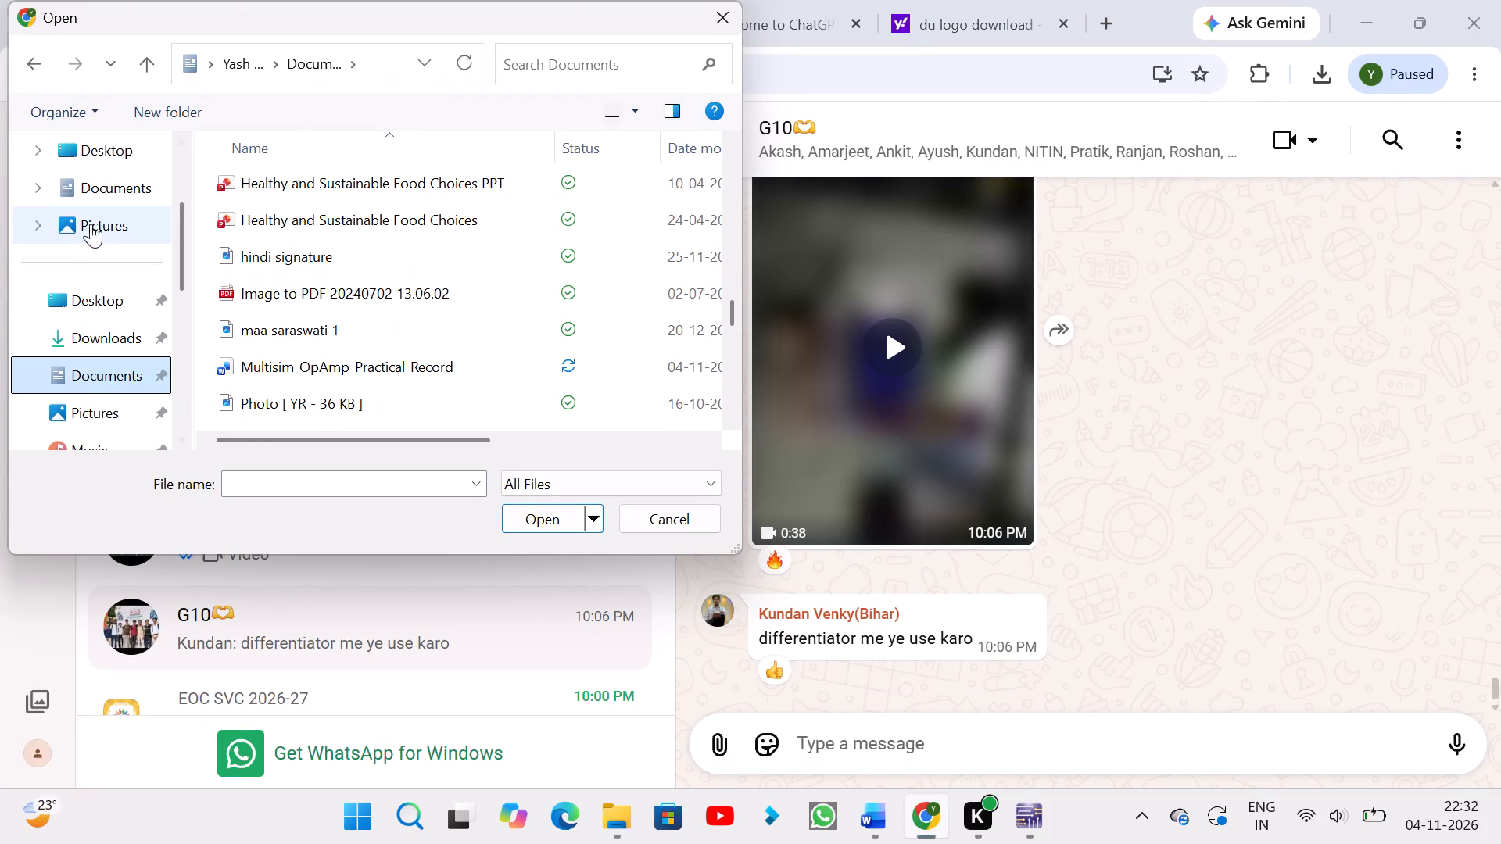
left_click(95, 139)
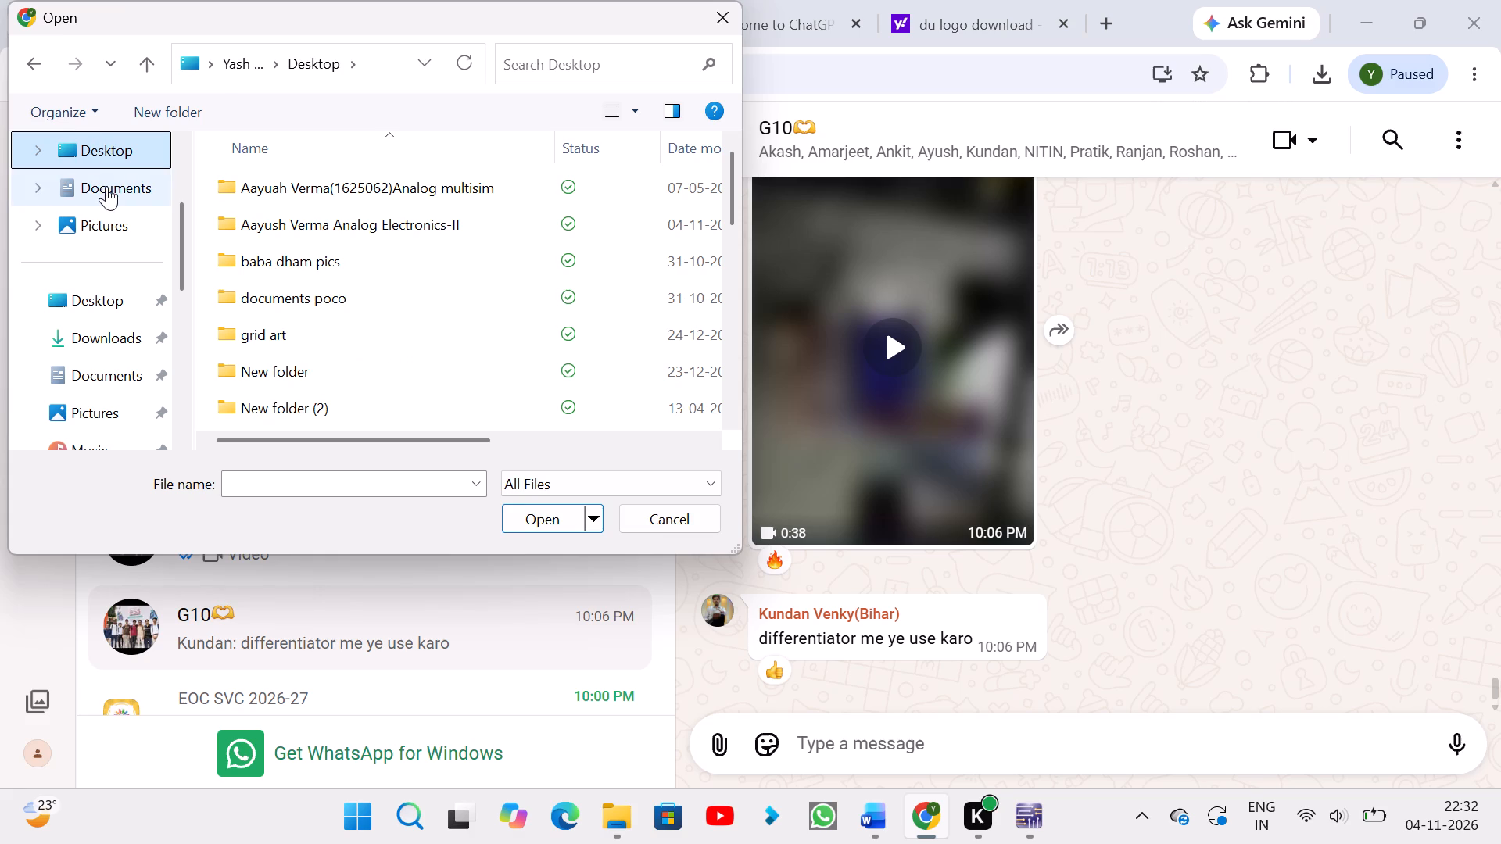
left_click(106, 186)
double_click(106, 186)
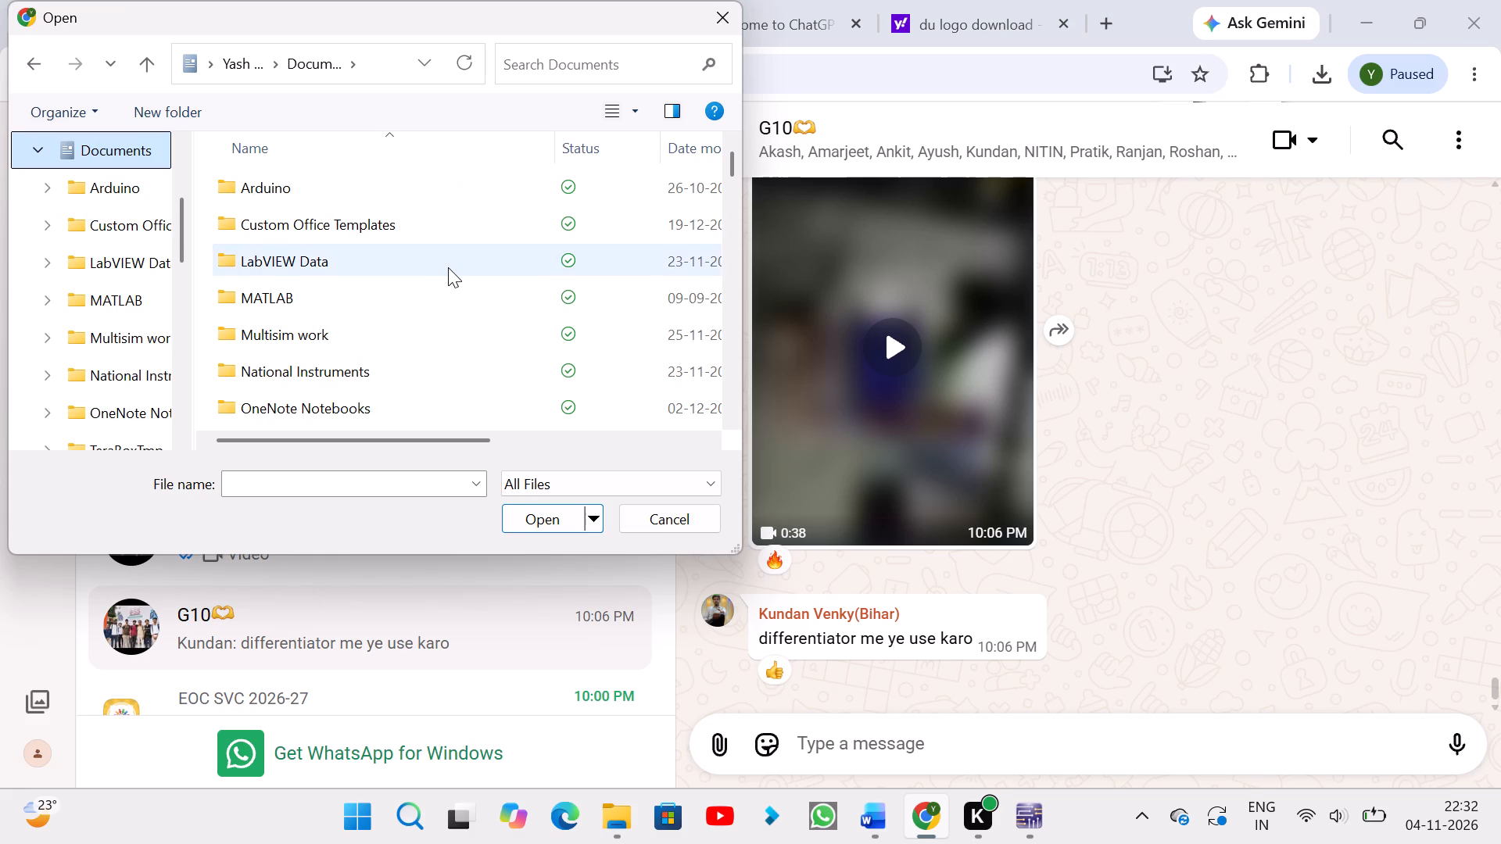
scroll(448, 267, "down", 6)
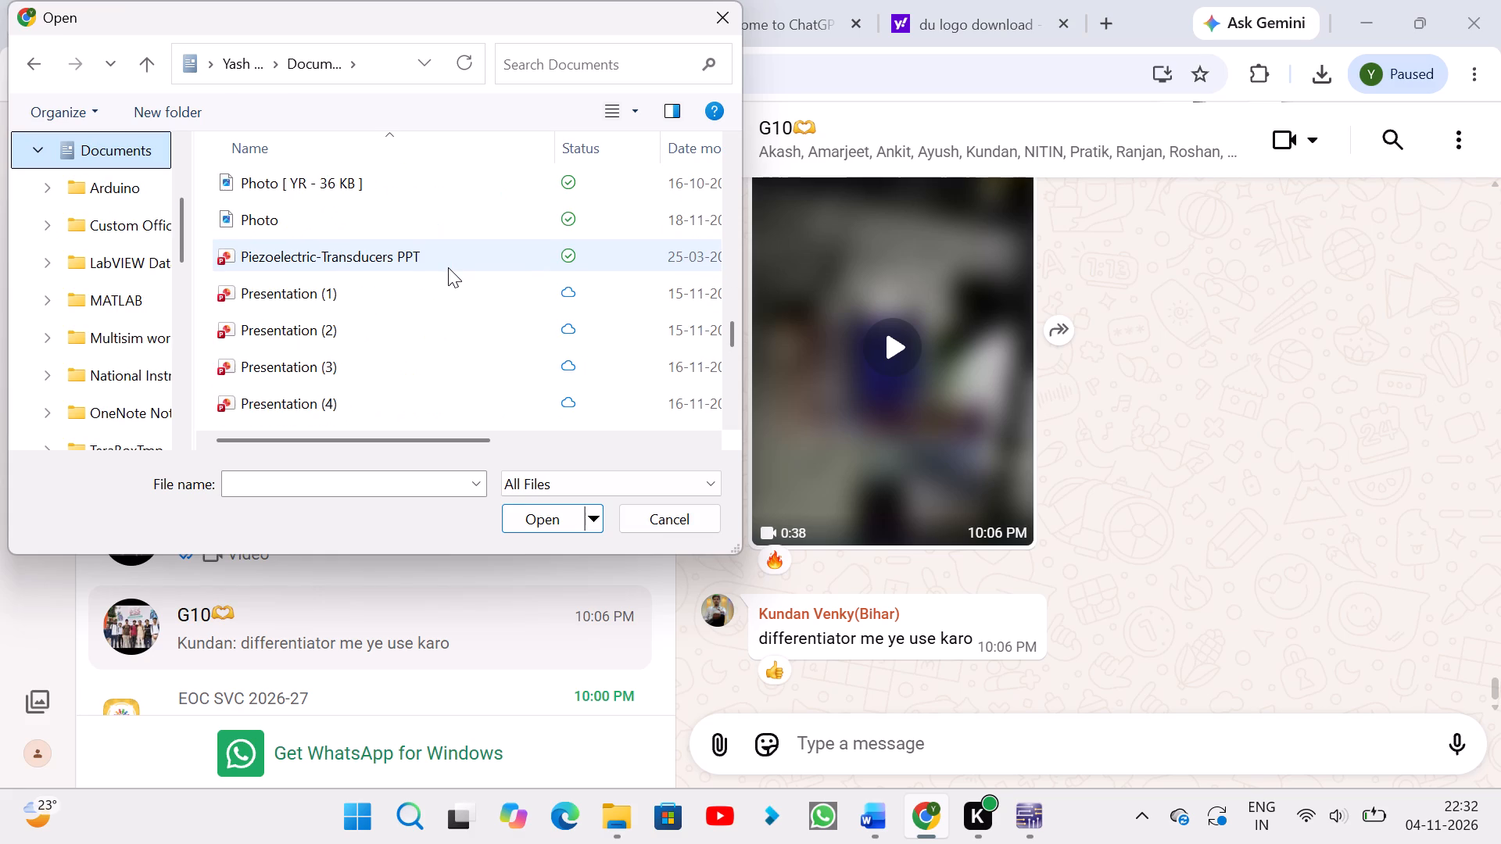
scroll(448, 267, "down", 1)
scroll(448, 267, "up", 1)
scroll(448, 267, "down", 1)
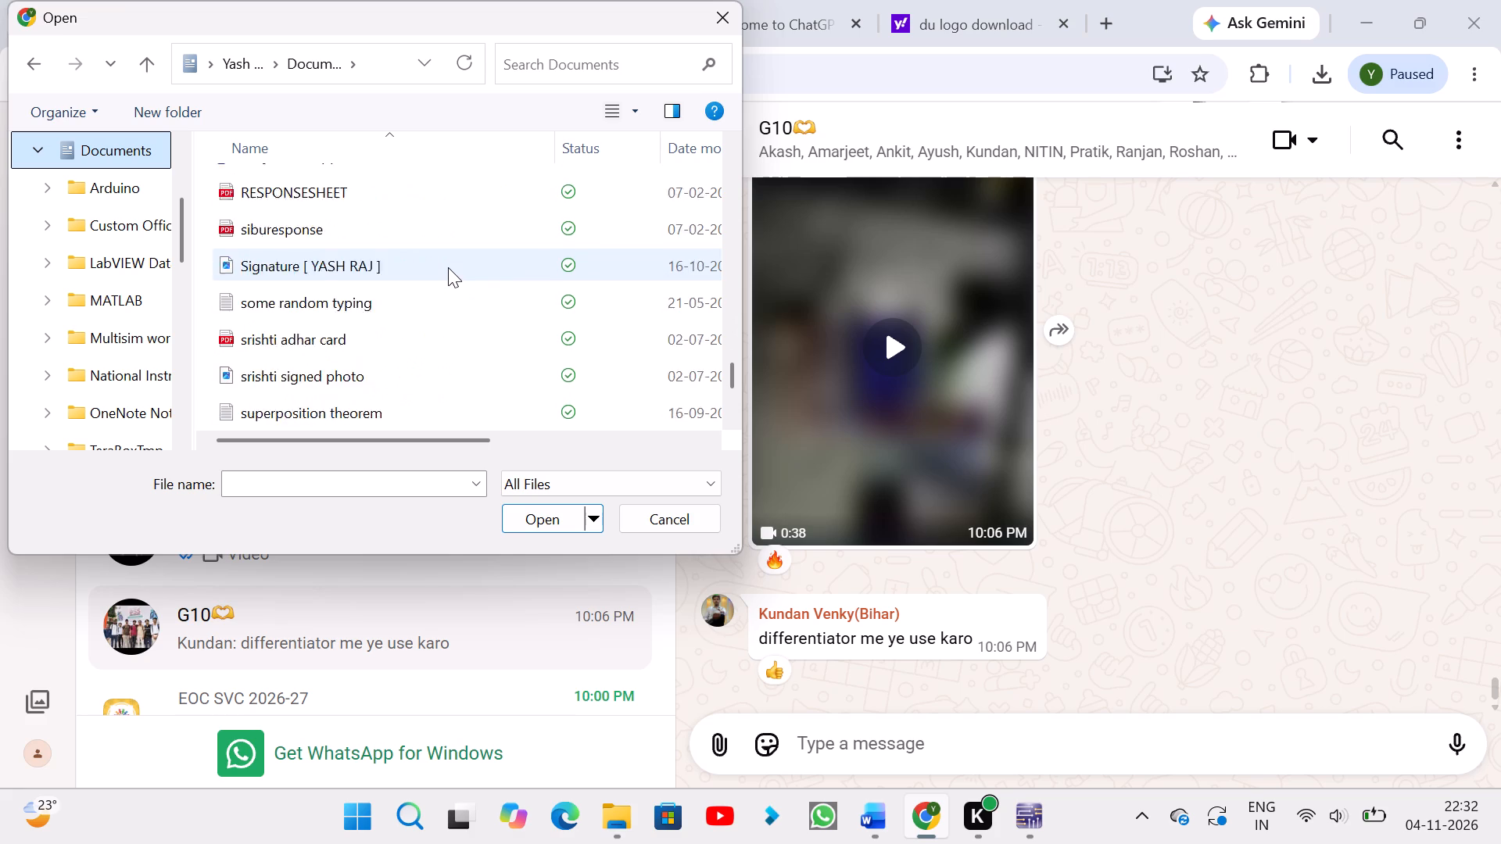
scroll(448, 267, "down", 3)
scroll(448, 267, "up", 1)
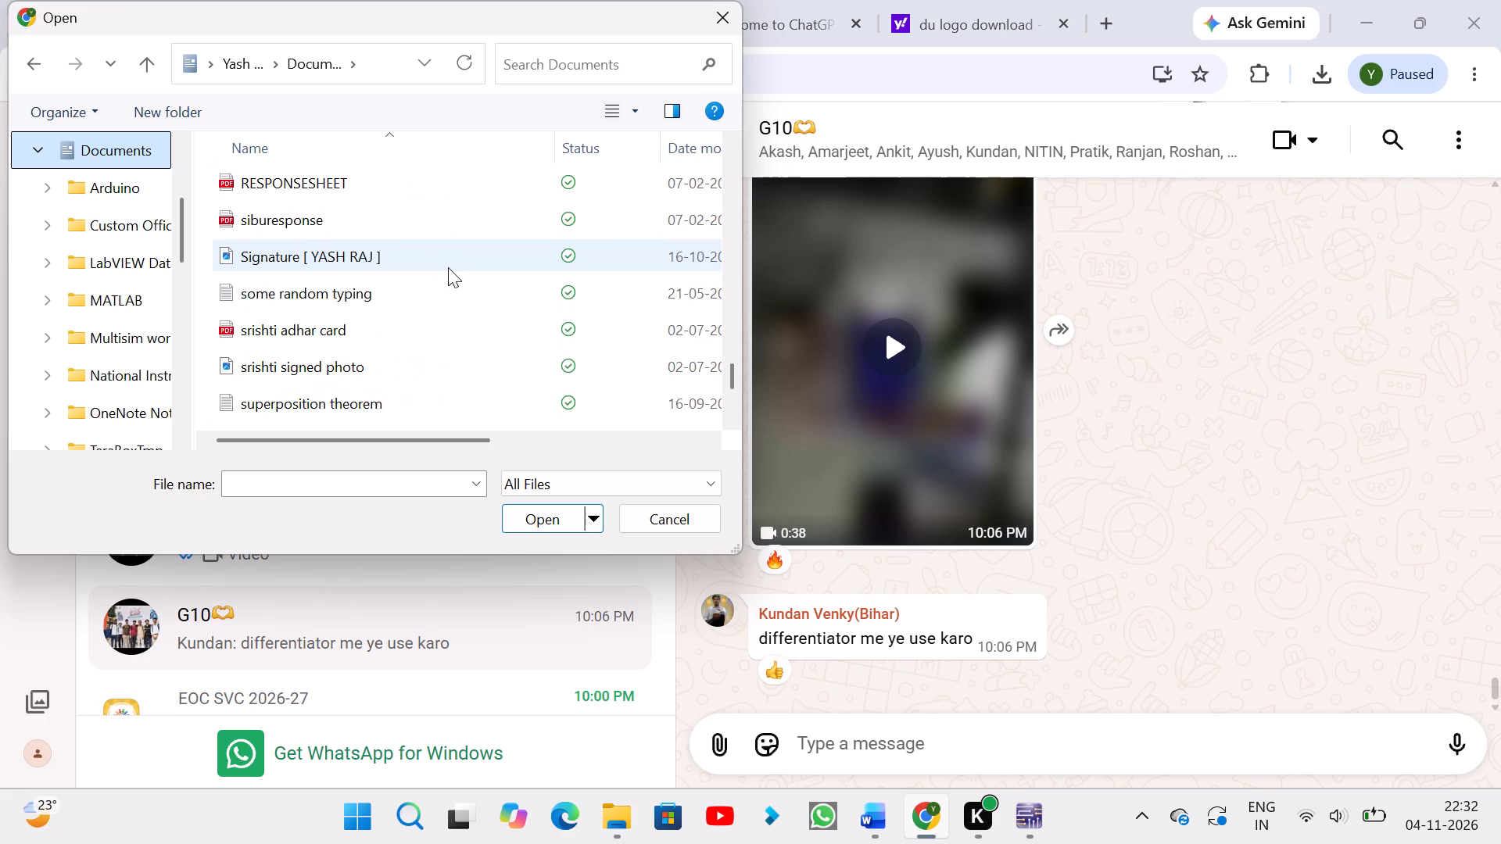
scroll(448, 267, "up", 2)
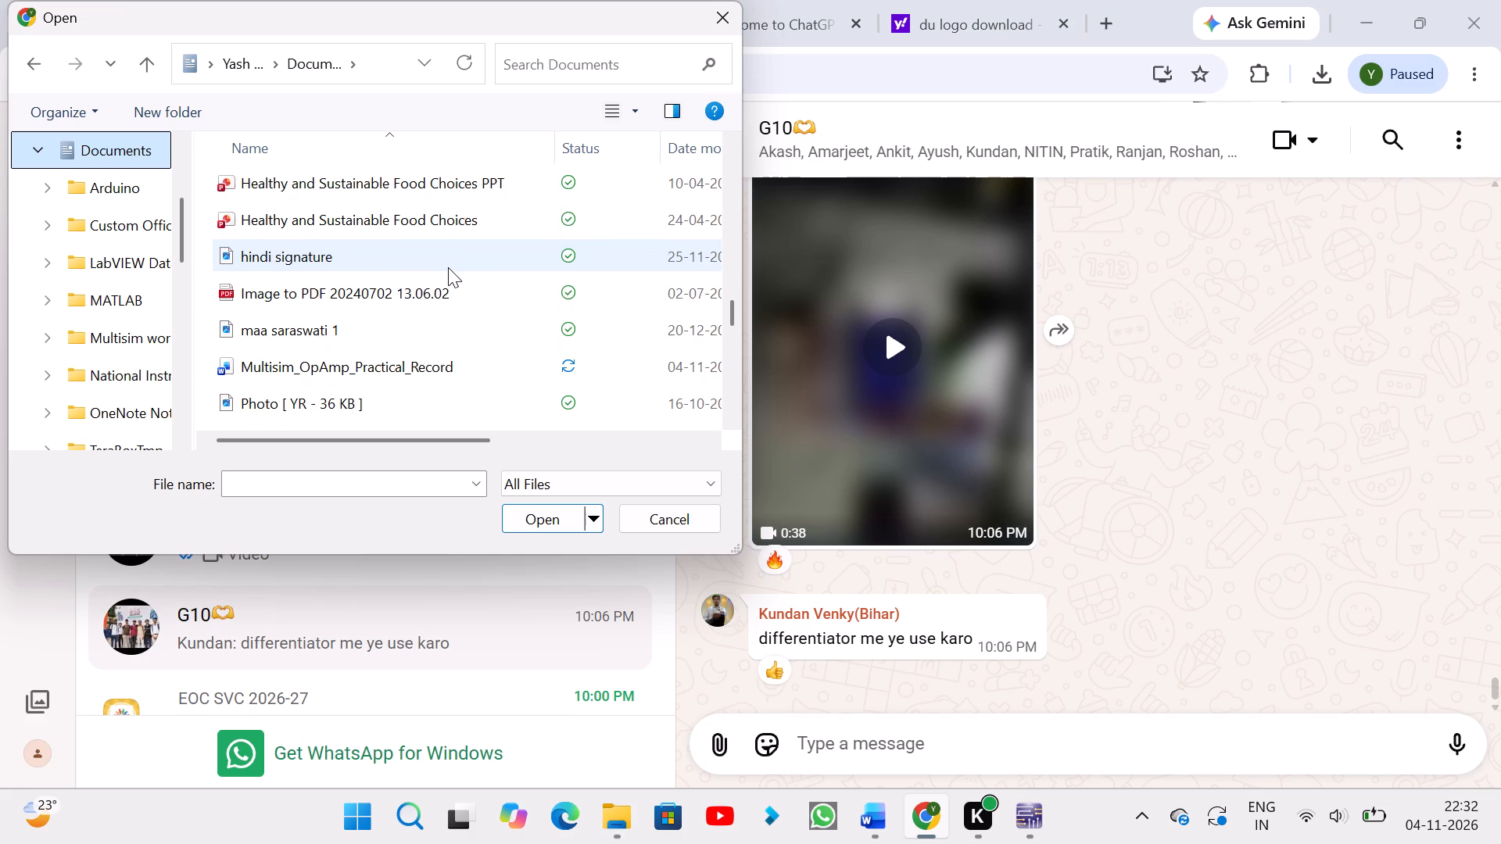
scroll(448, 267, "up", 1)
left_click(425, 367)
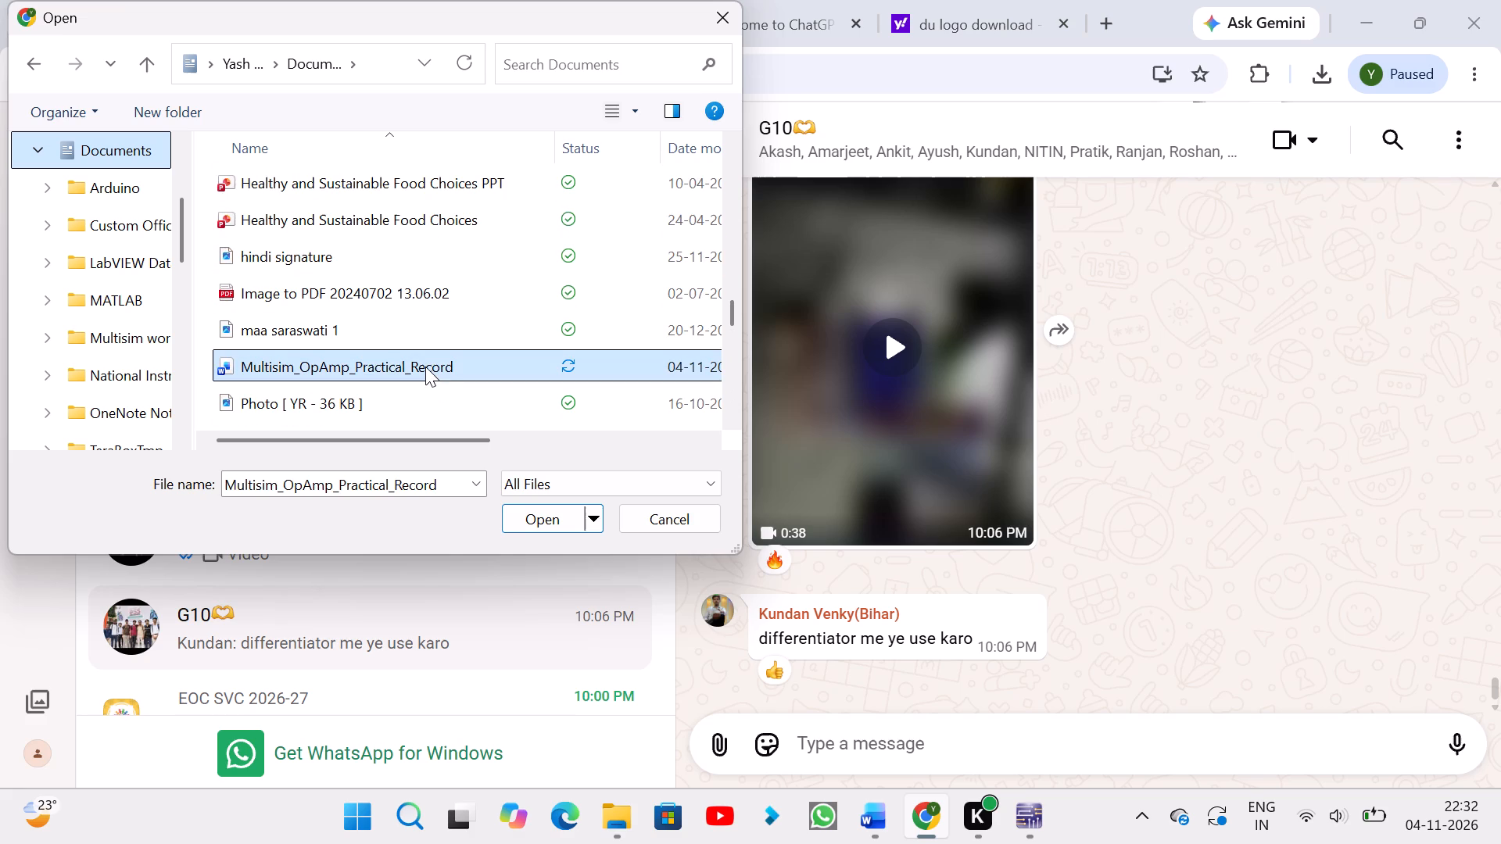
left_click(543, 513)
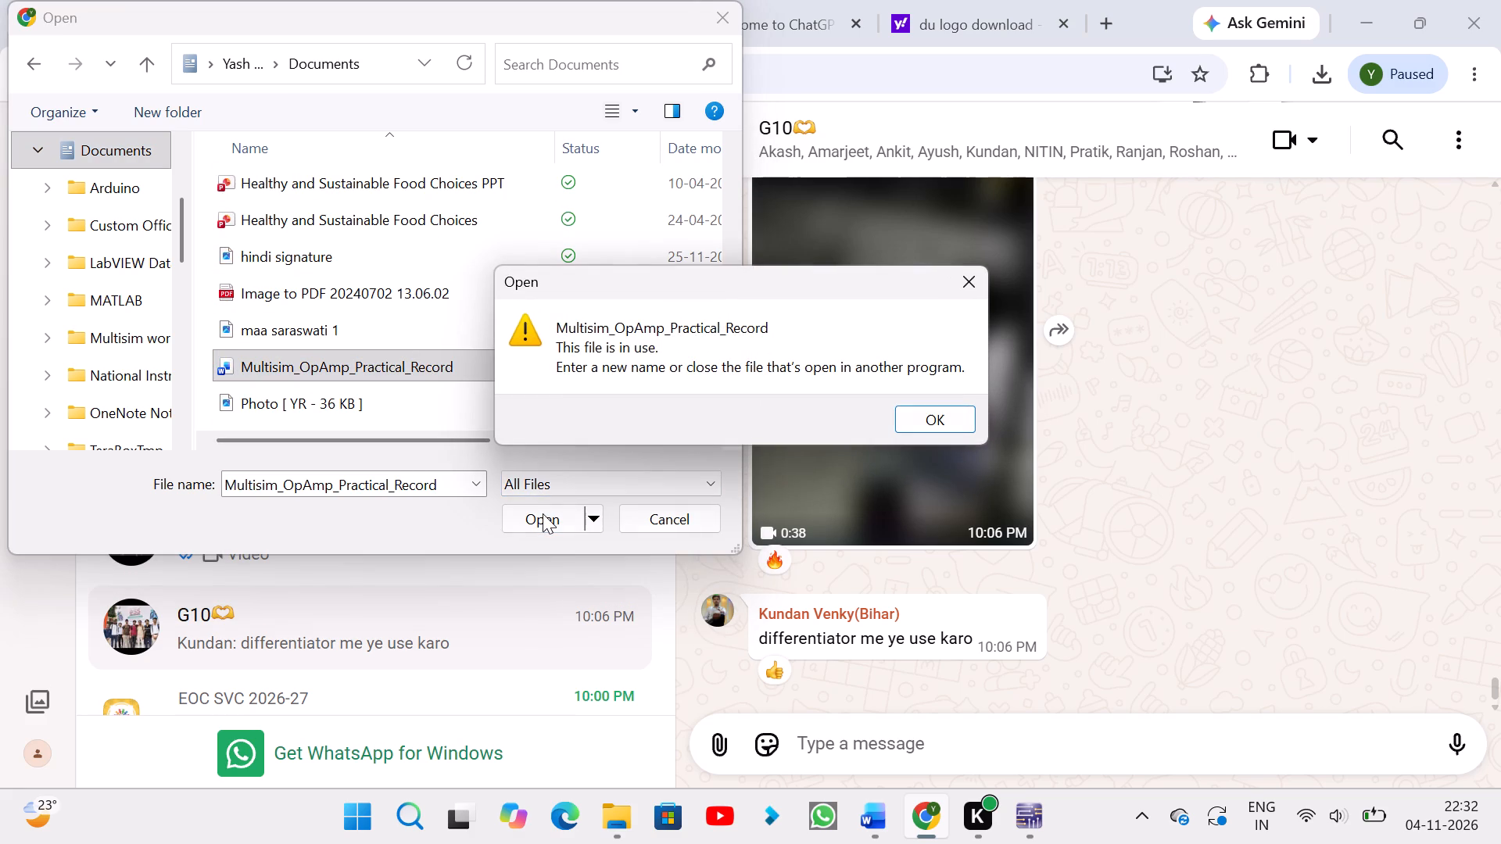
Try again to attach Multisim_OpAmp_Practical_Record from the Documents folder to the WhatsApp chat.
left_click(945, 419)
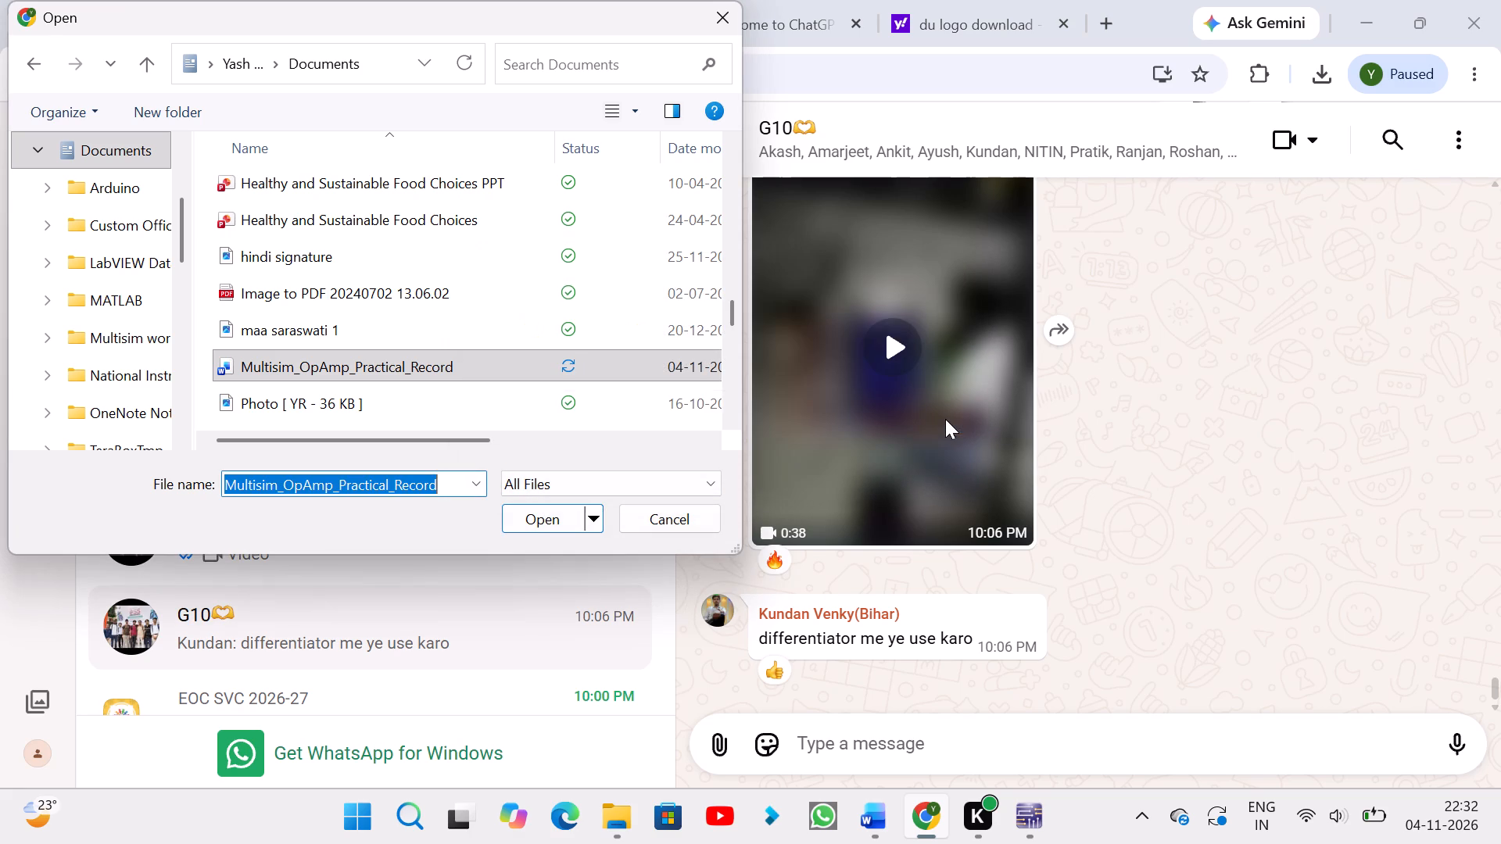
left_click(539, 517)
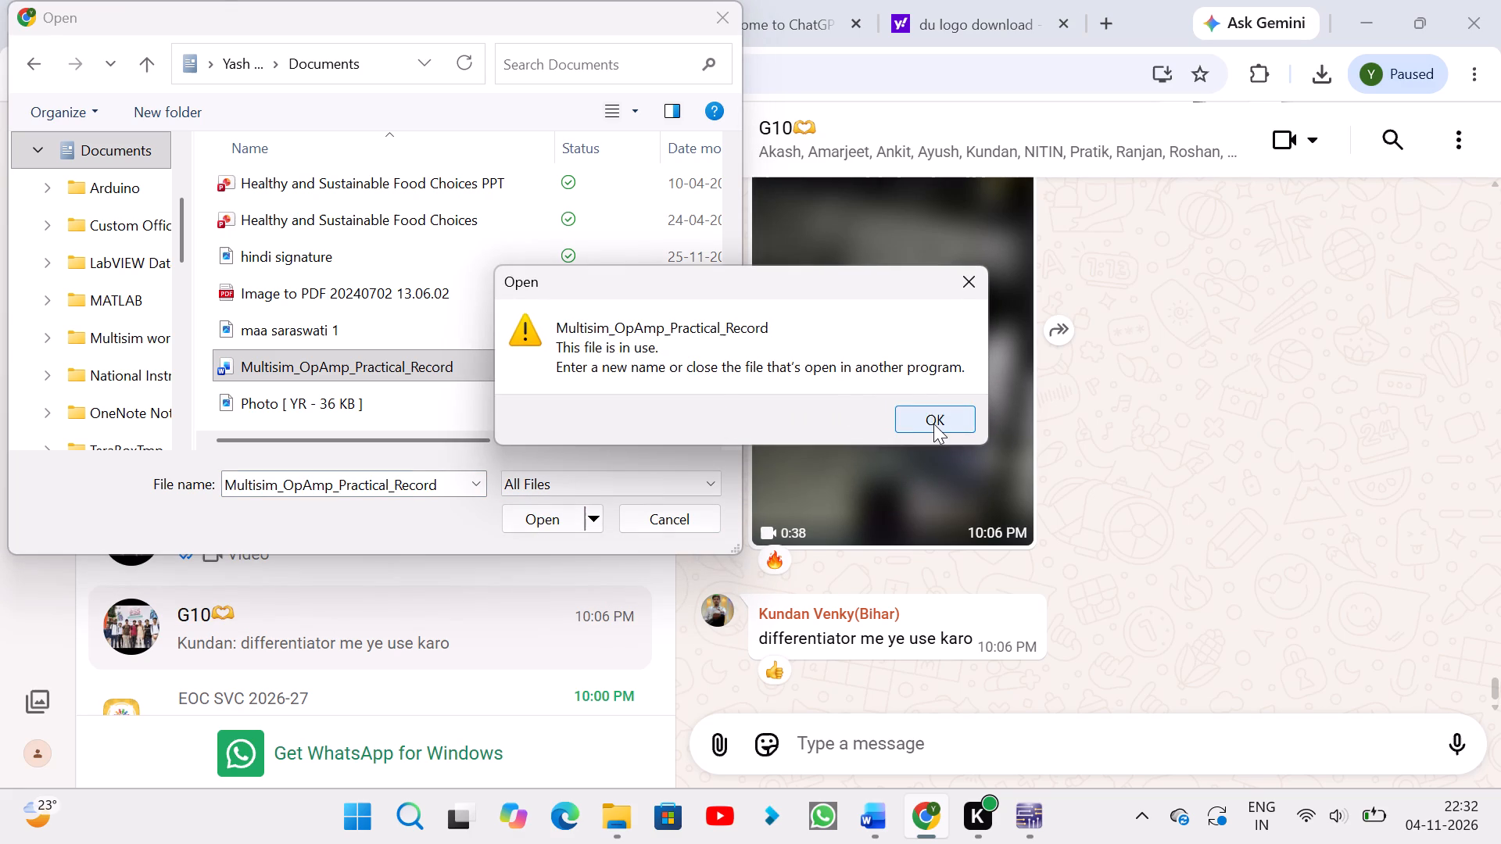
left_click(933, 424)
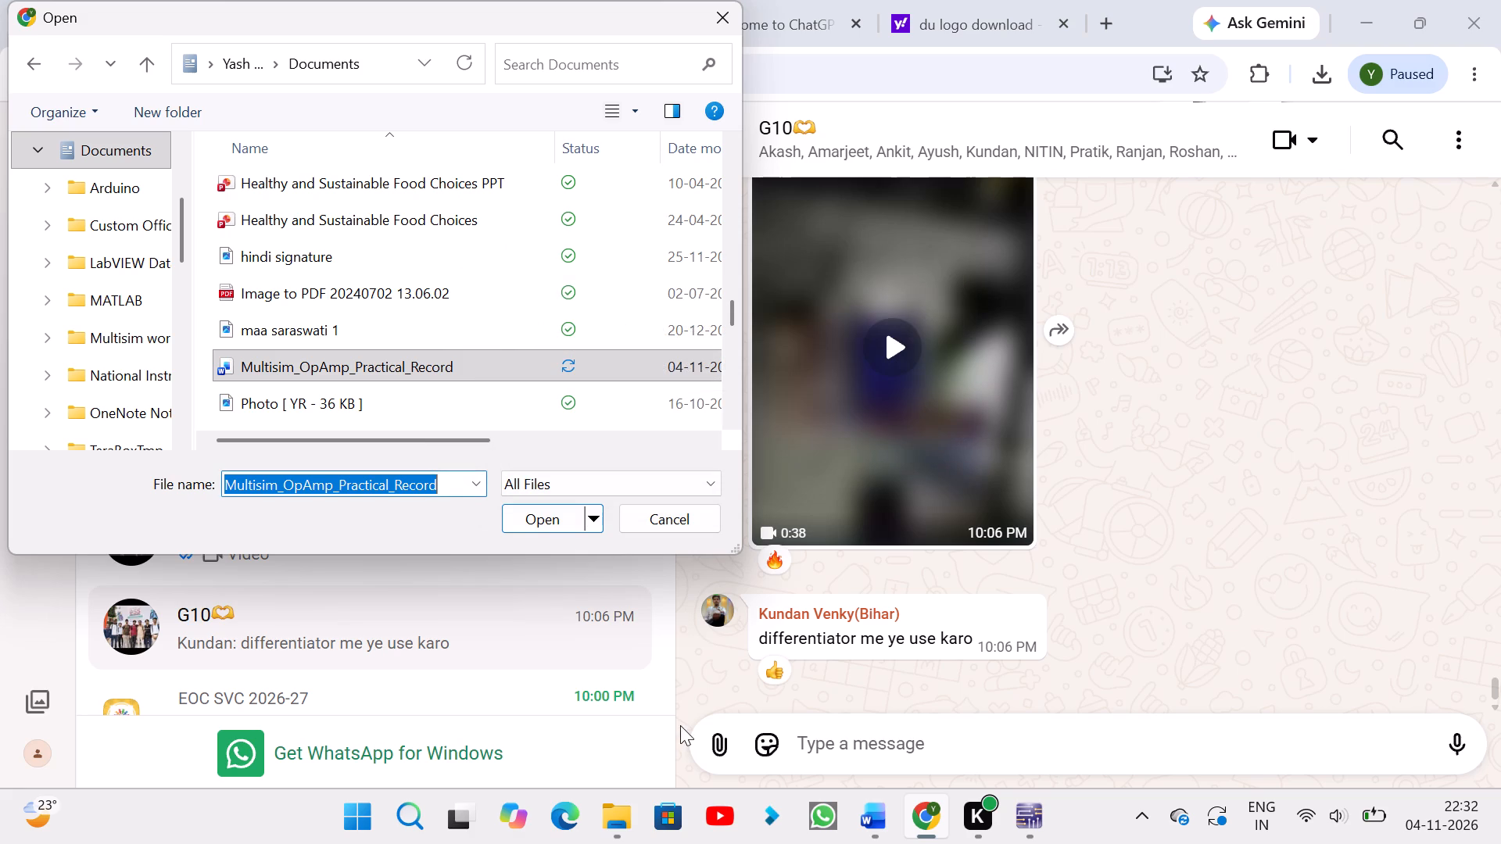
Switch to Word, where the Multisim_OpAmp_Practical_Record document is open.
left_click(869, 802)
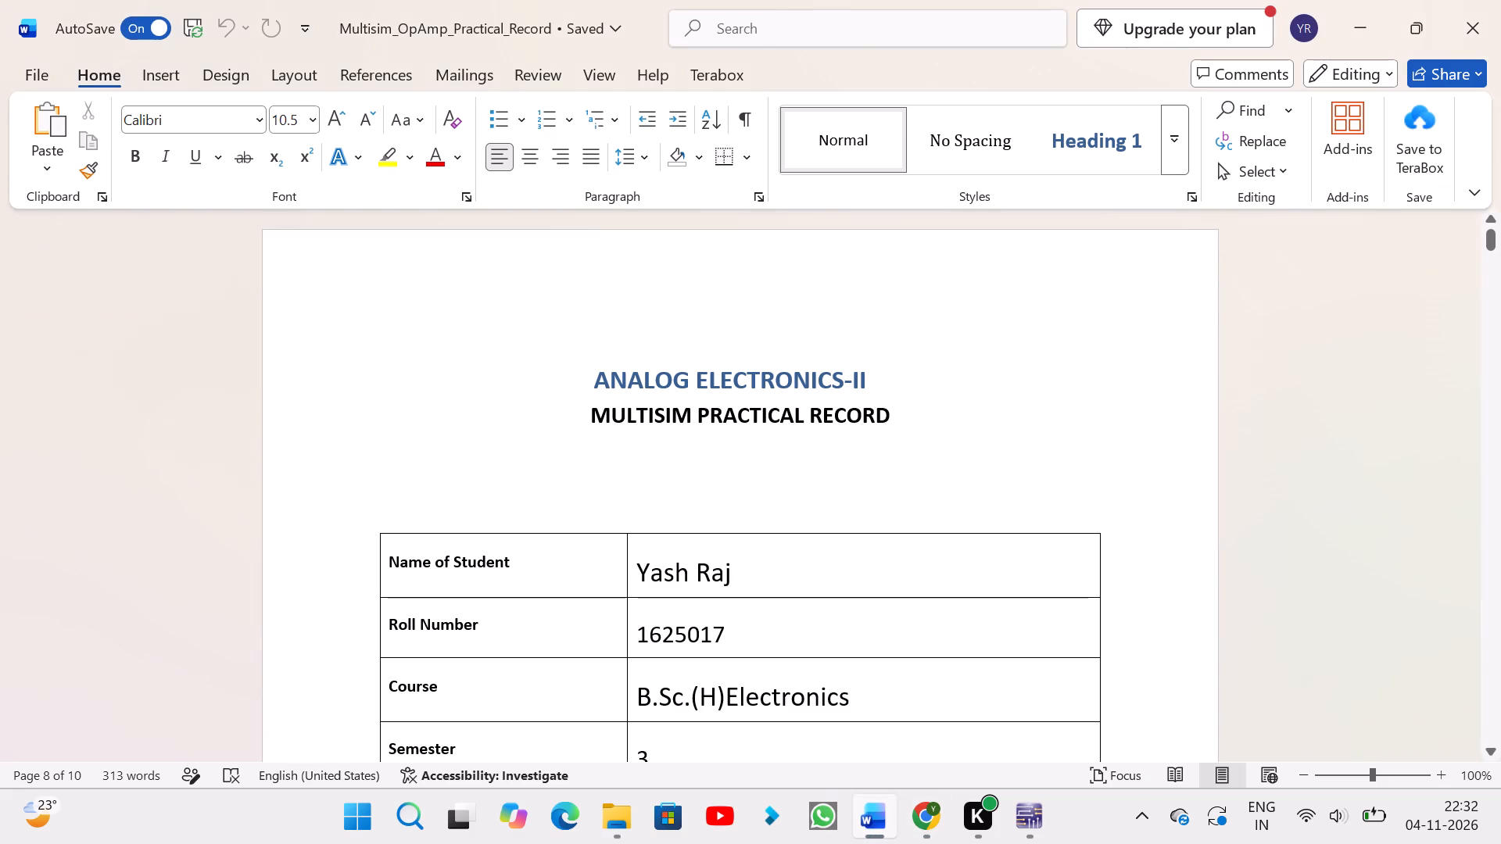
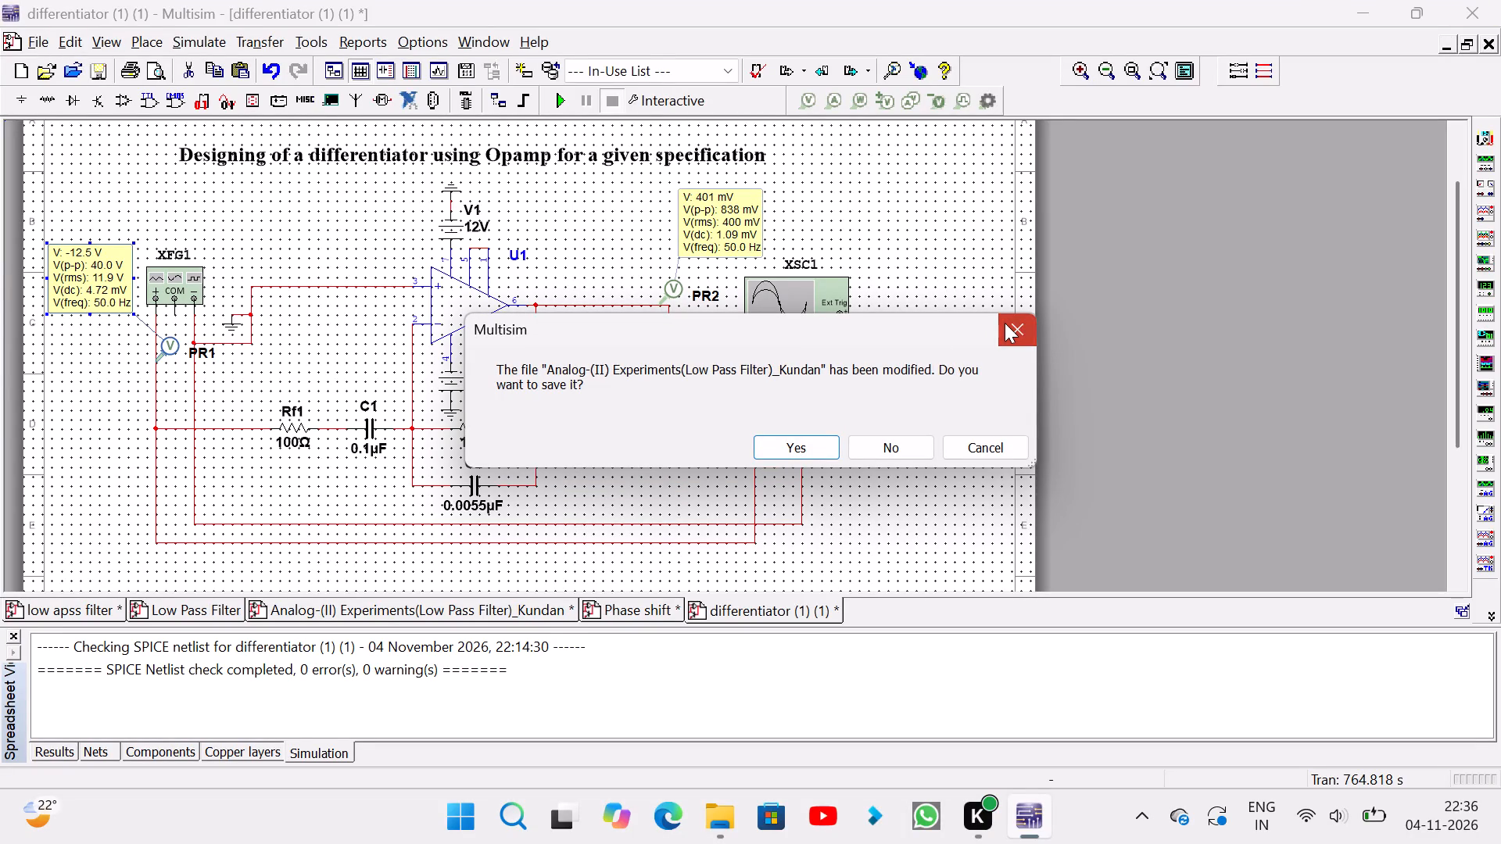
Close Multisim, saving the changes to the Analog-(II) Experiments(Low Pass Filter), Phase shift and differentiator (1) (1) files.
triple_click(1469, 0)
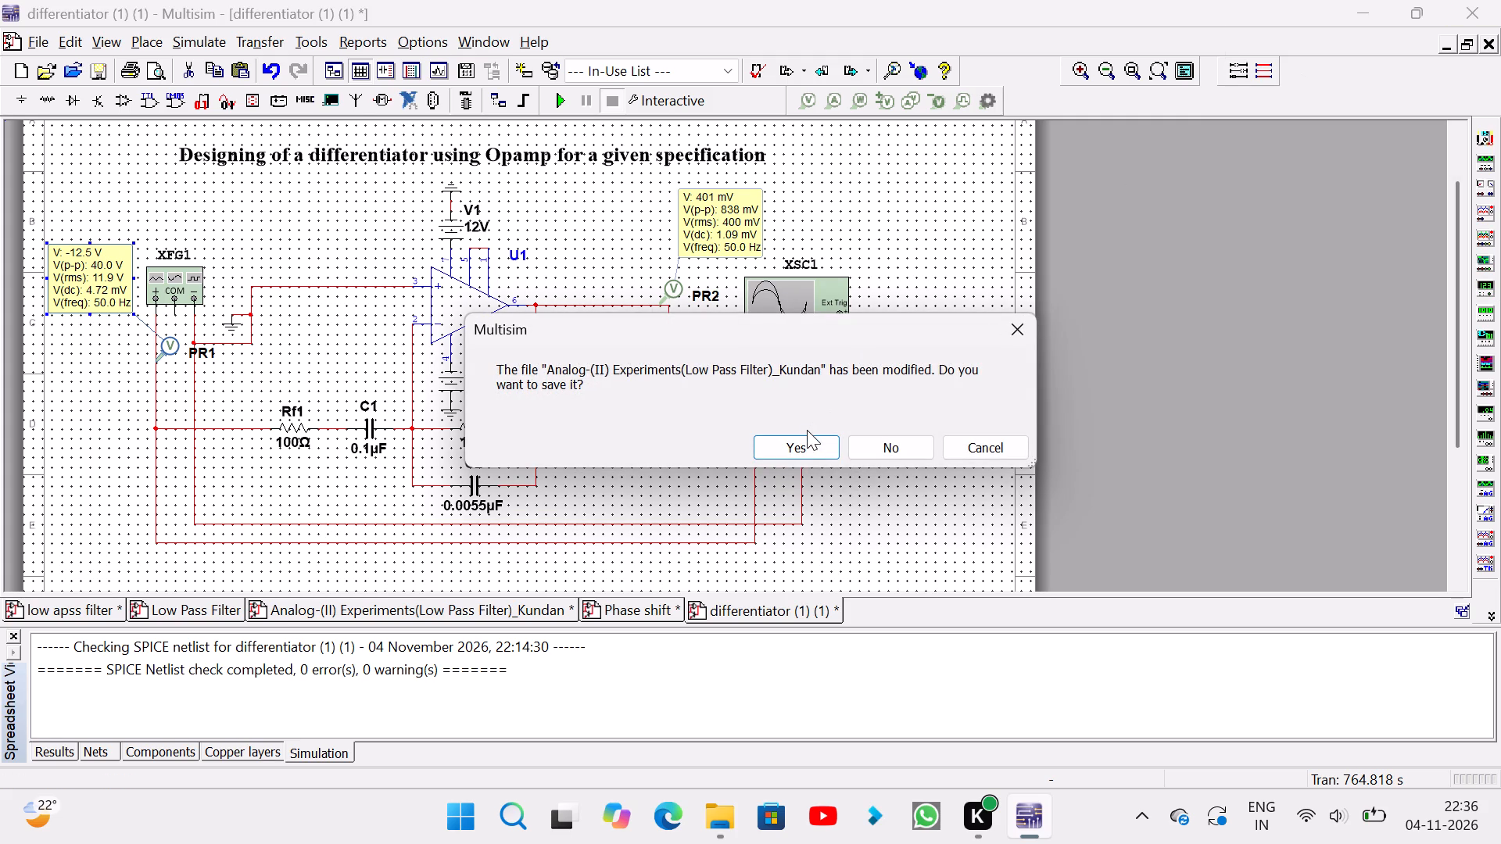
left_click(804, 449)
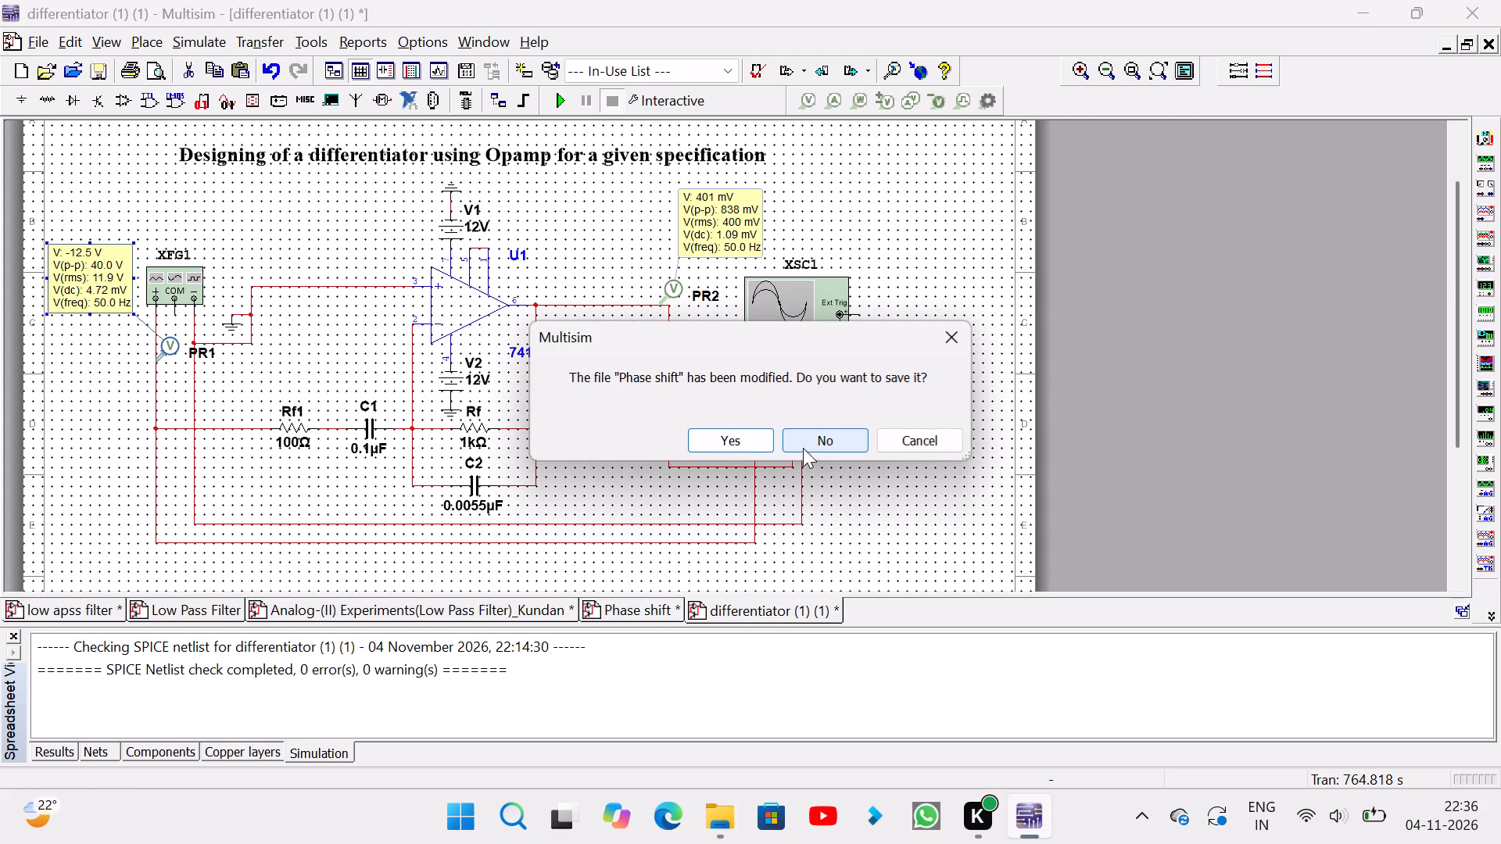
left_click(729, 437)
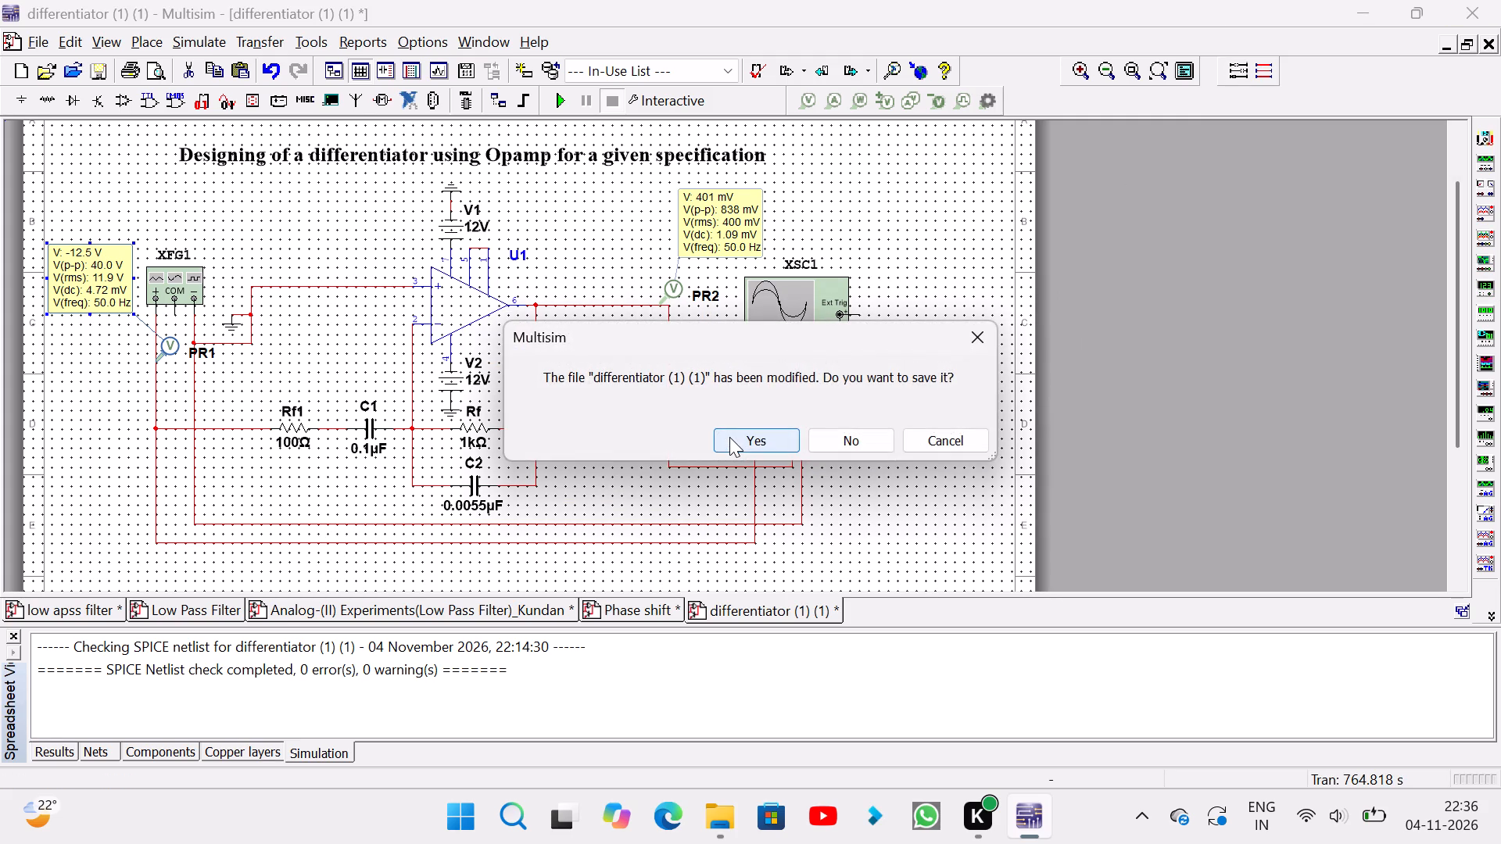
left_click(729, 437)
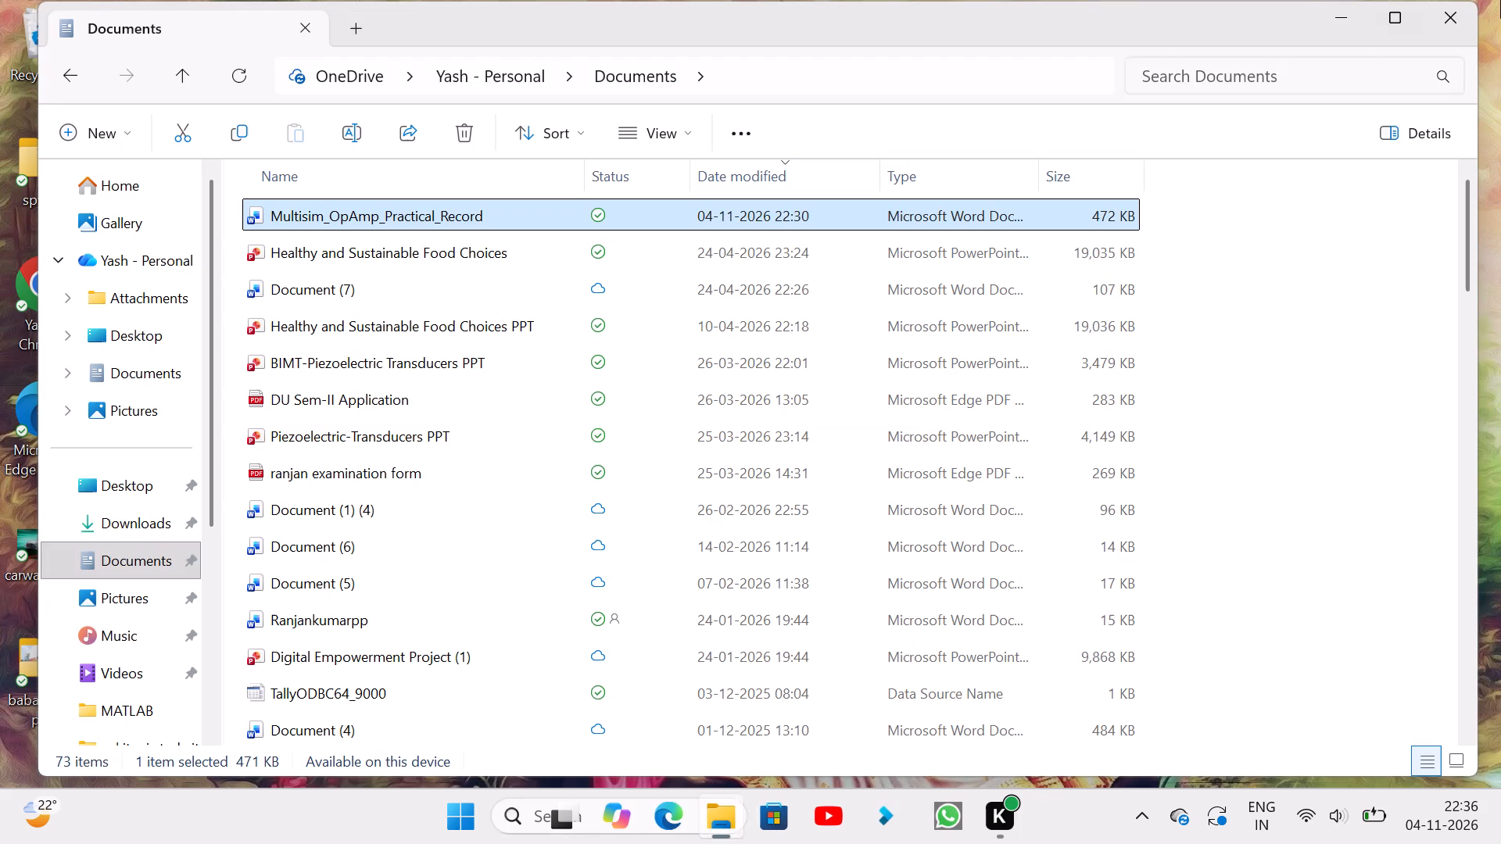
Close the File Explorer window showing the Documents folder.
left_click(1452, 26)
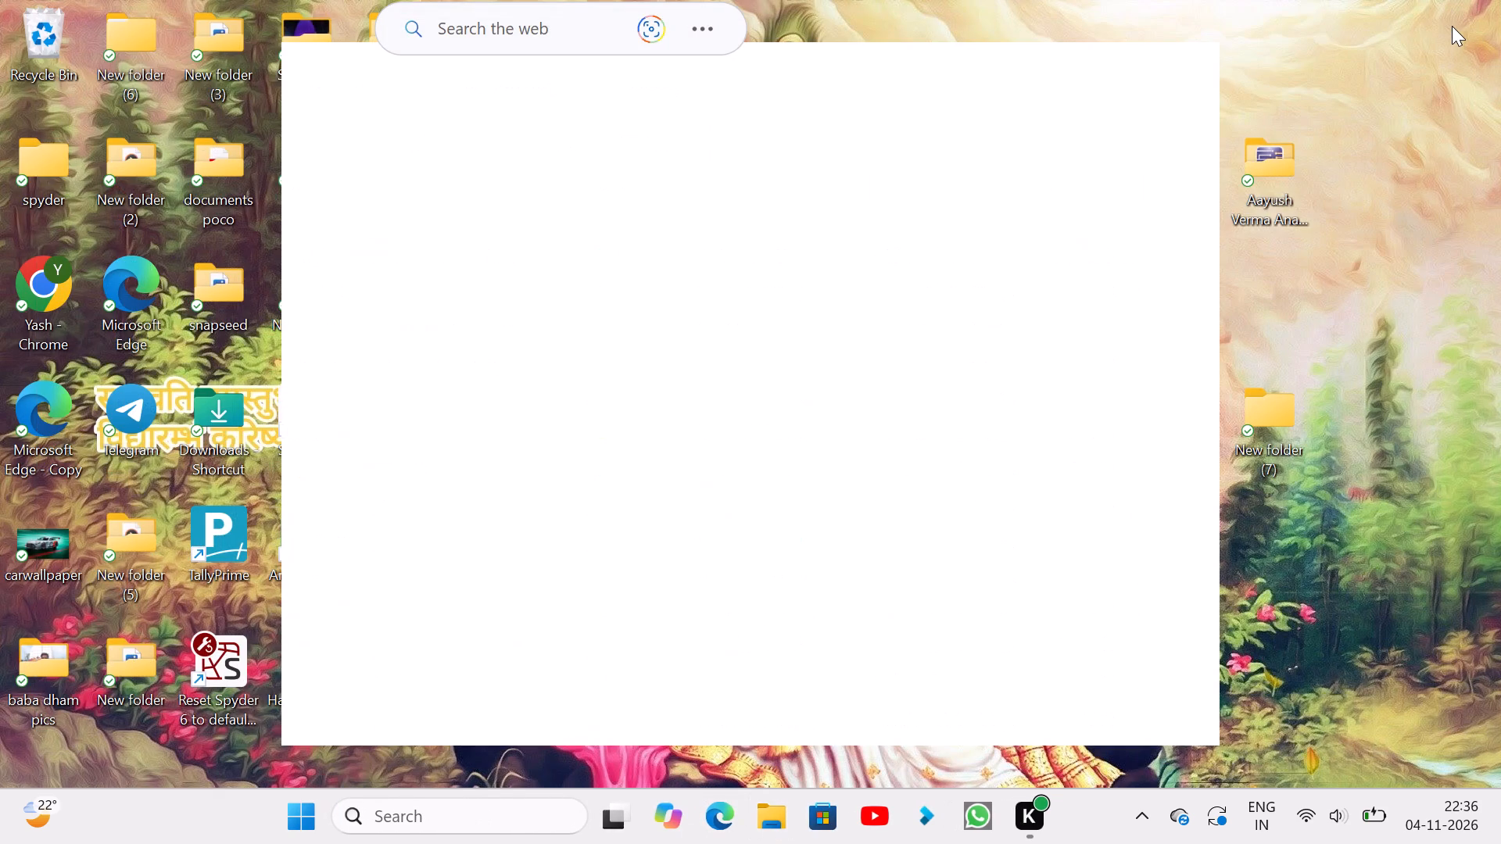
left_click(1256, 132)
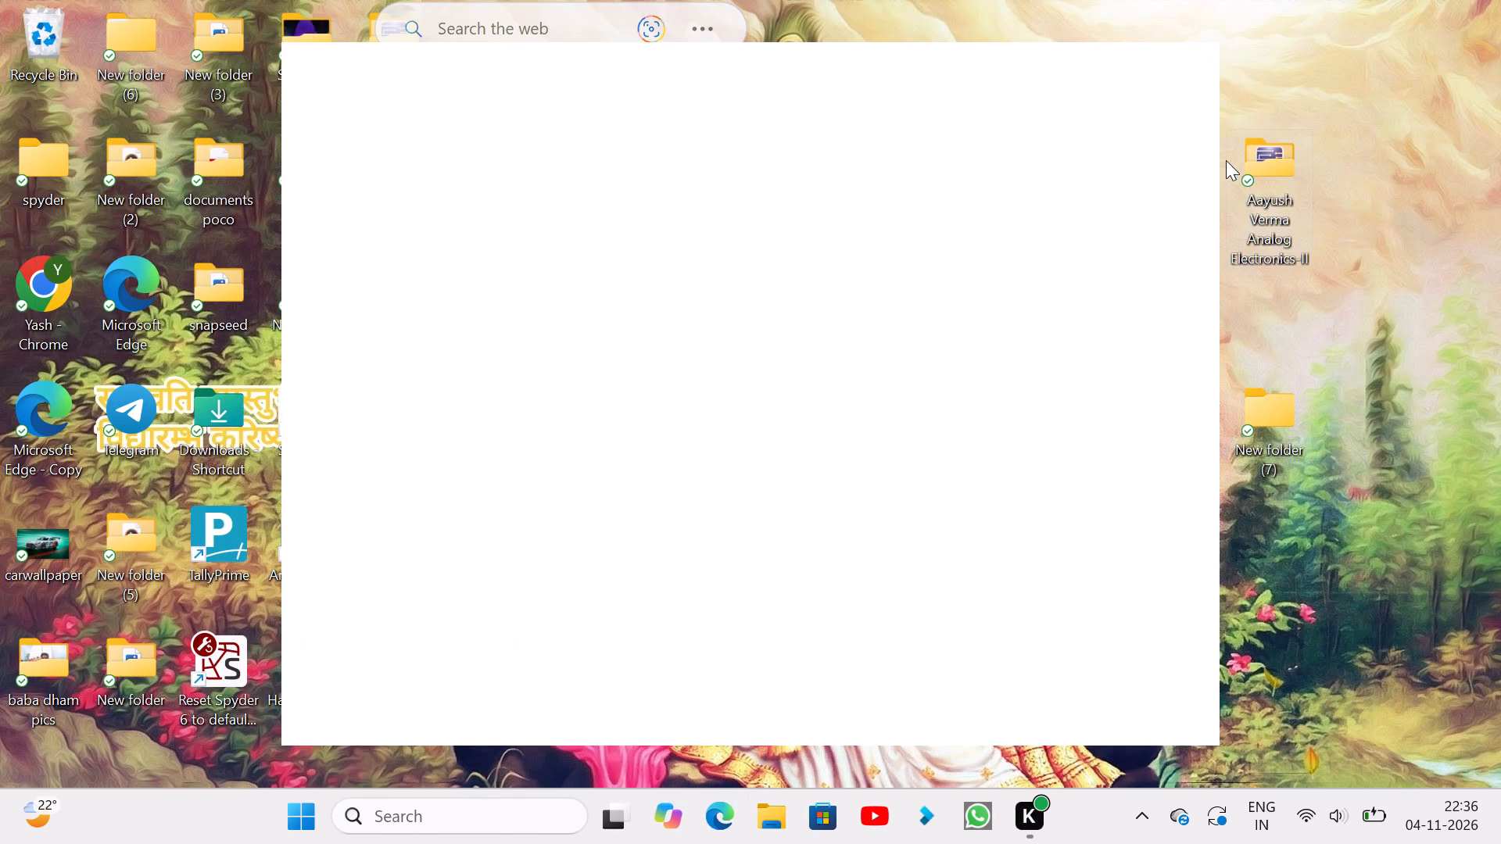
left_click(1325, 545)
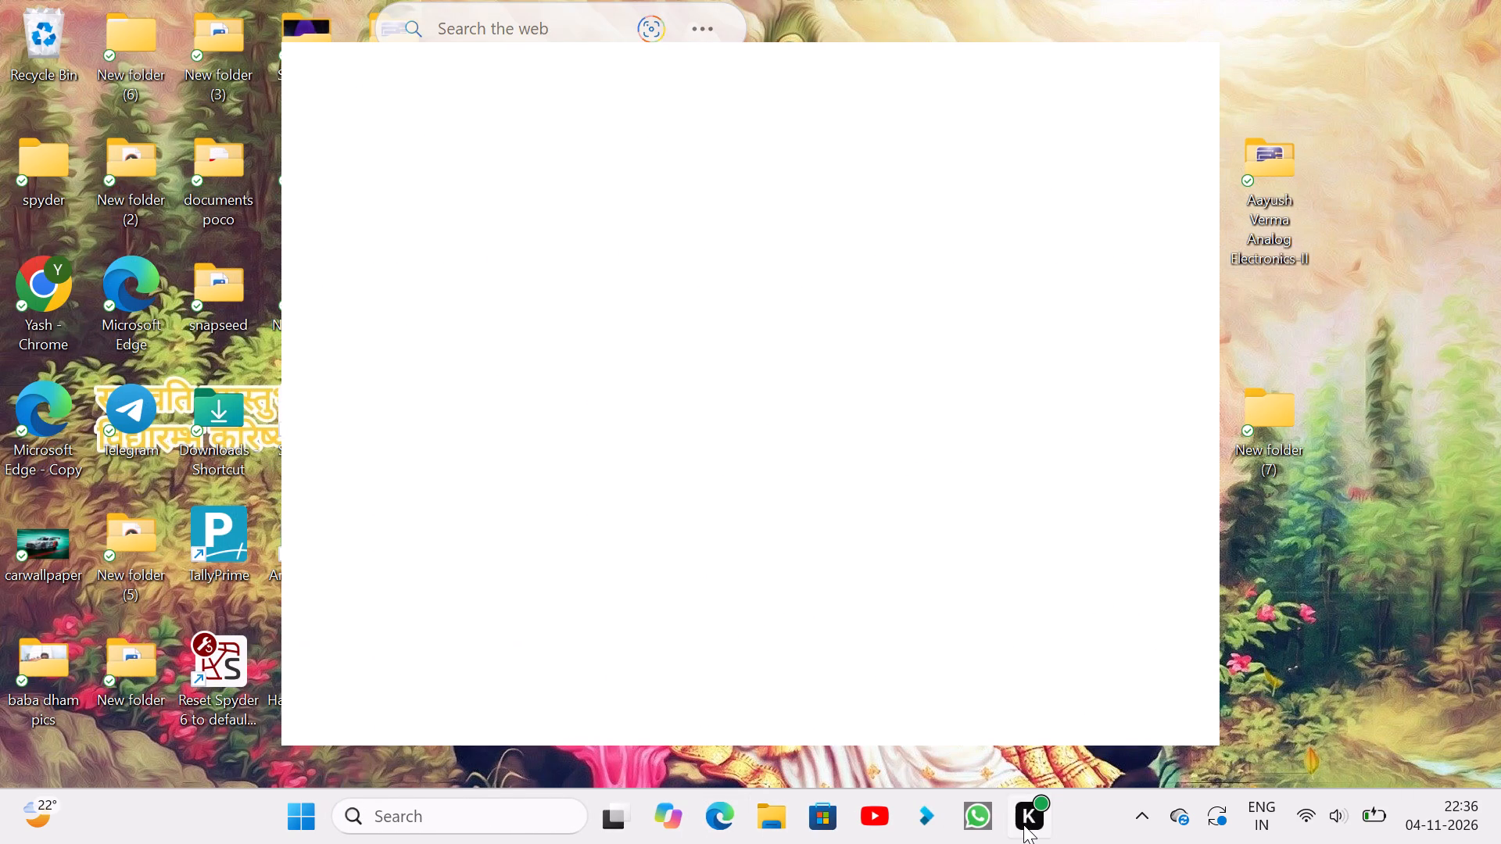
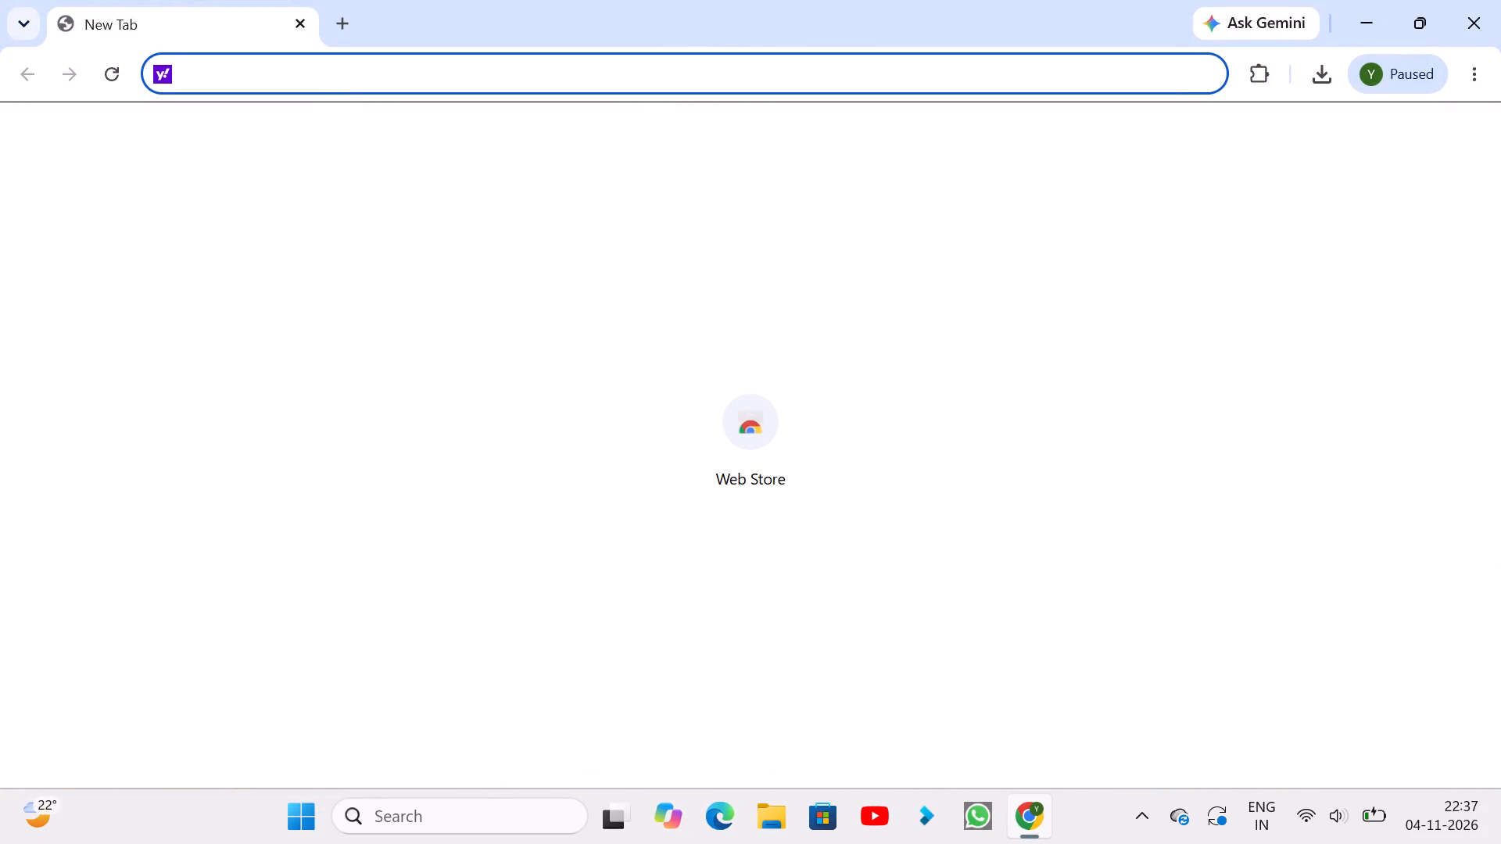
In Google Chrome, enter "what" as the address text to bring up WhatsApp in the new tab.
left_click(386, 80)
type("what")
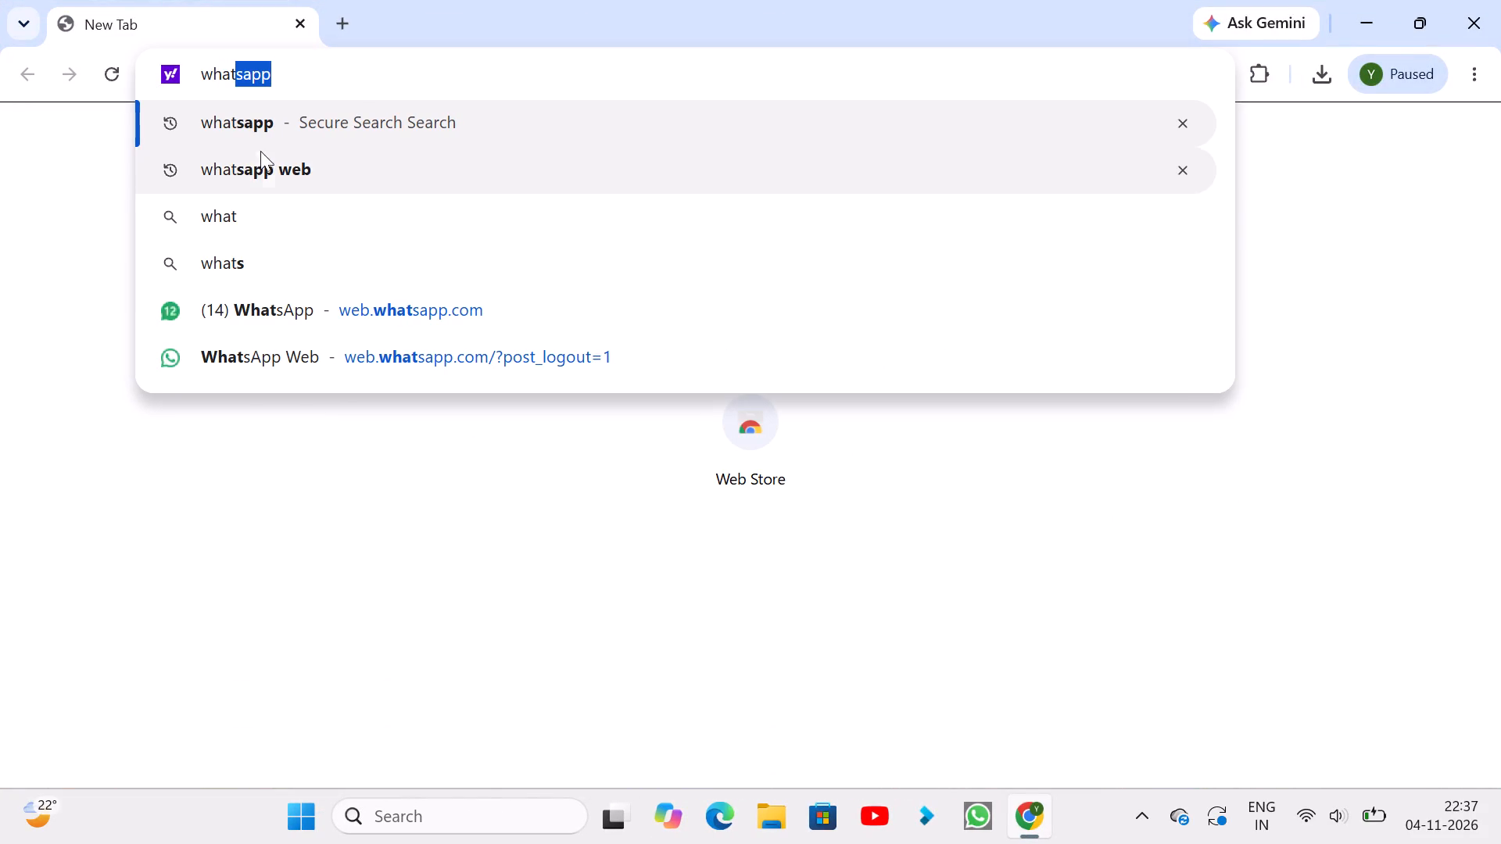
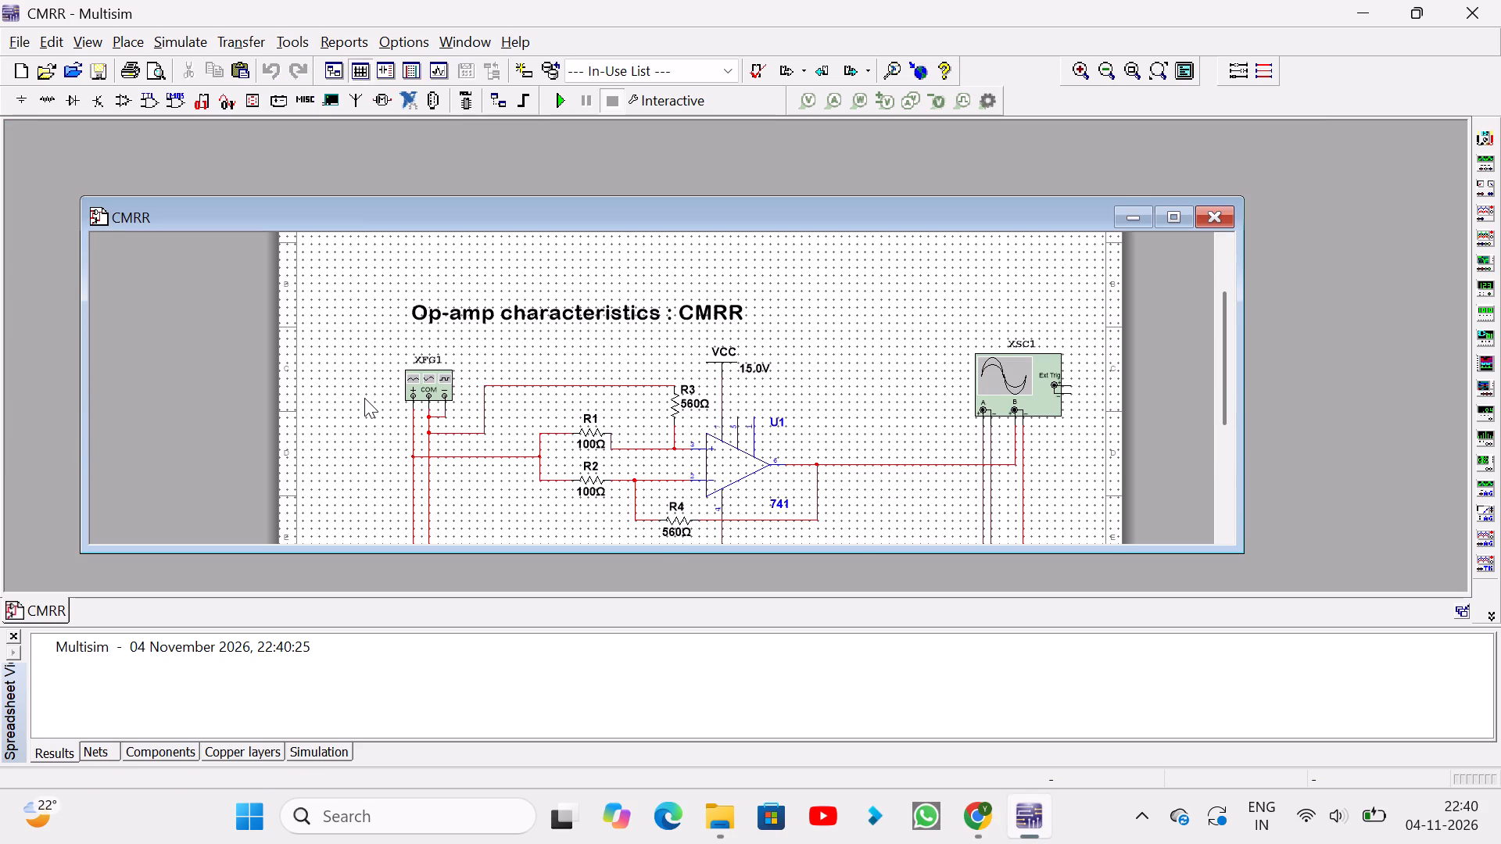
Close the CMRR circuit design and exit Multisim.
left_click(1218, 210)
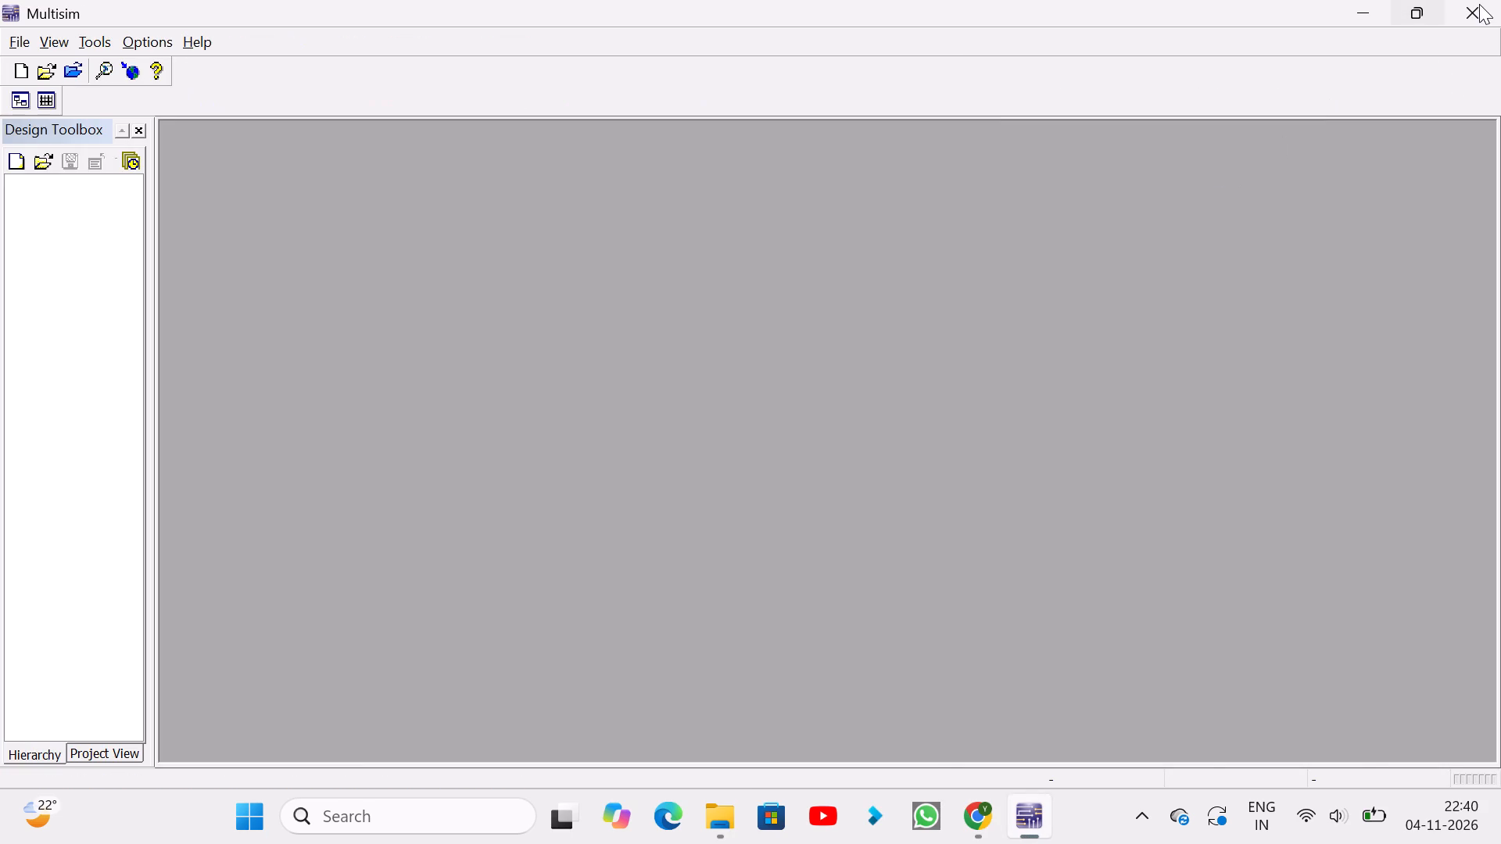
left_click(1479, 4)
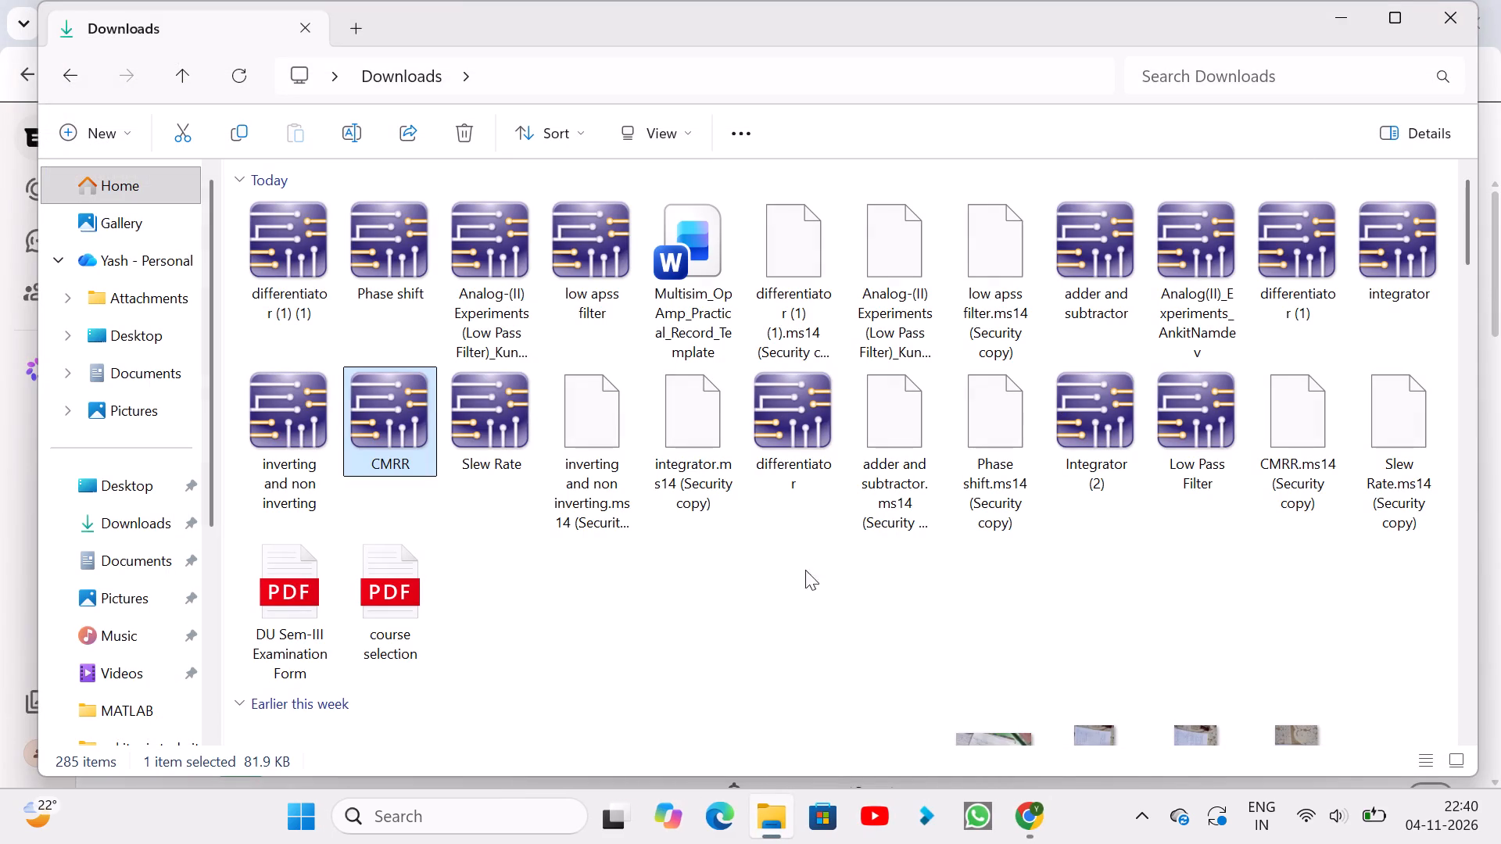
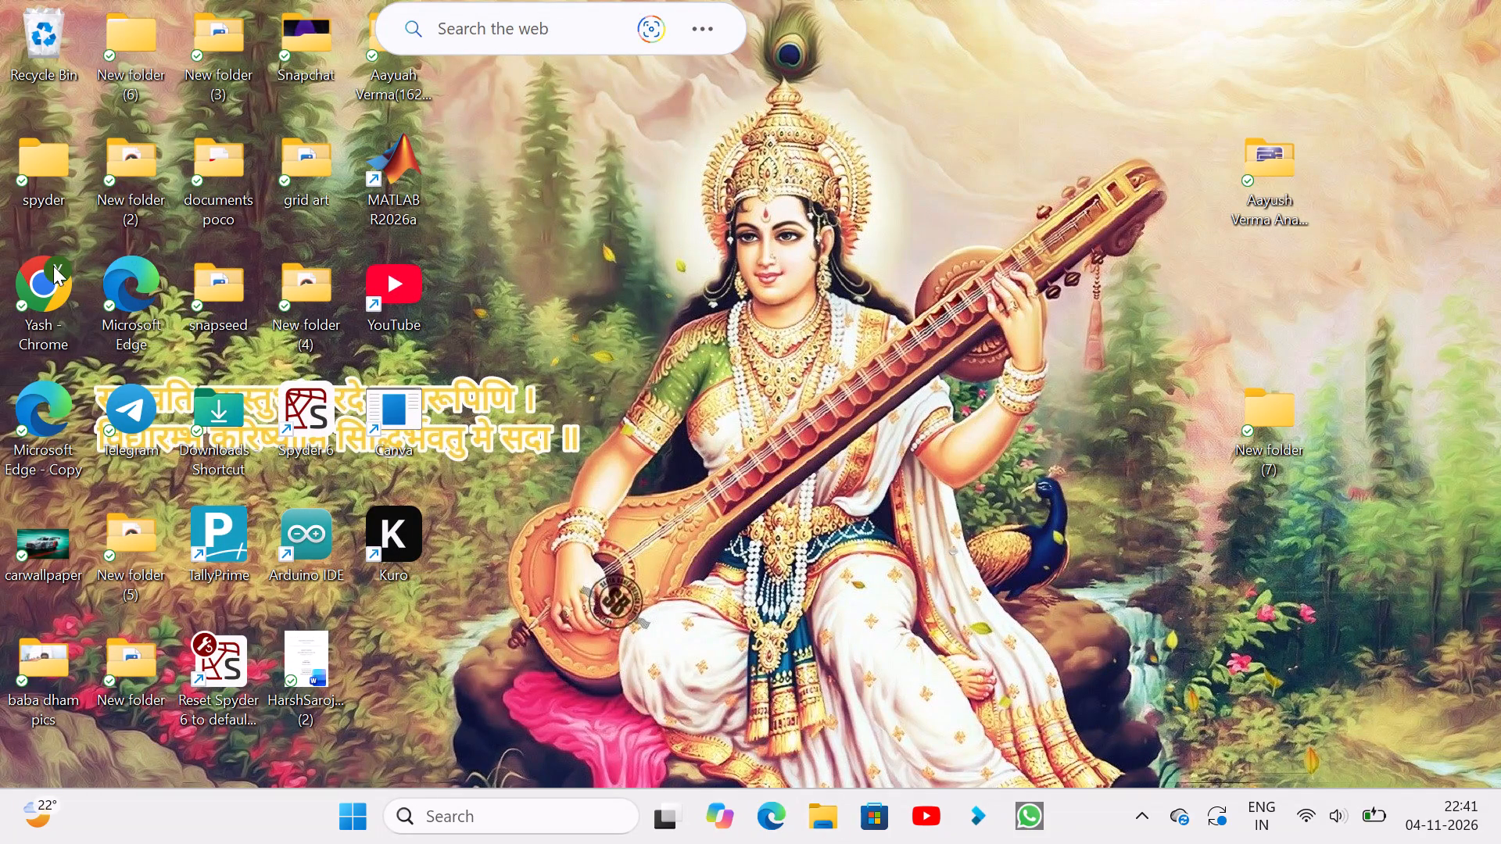
Launch Google Chrome from the desktop and enter "w" as the address text to bring up the WhatsApp suggestions.
double_click(56, 262)
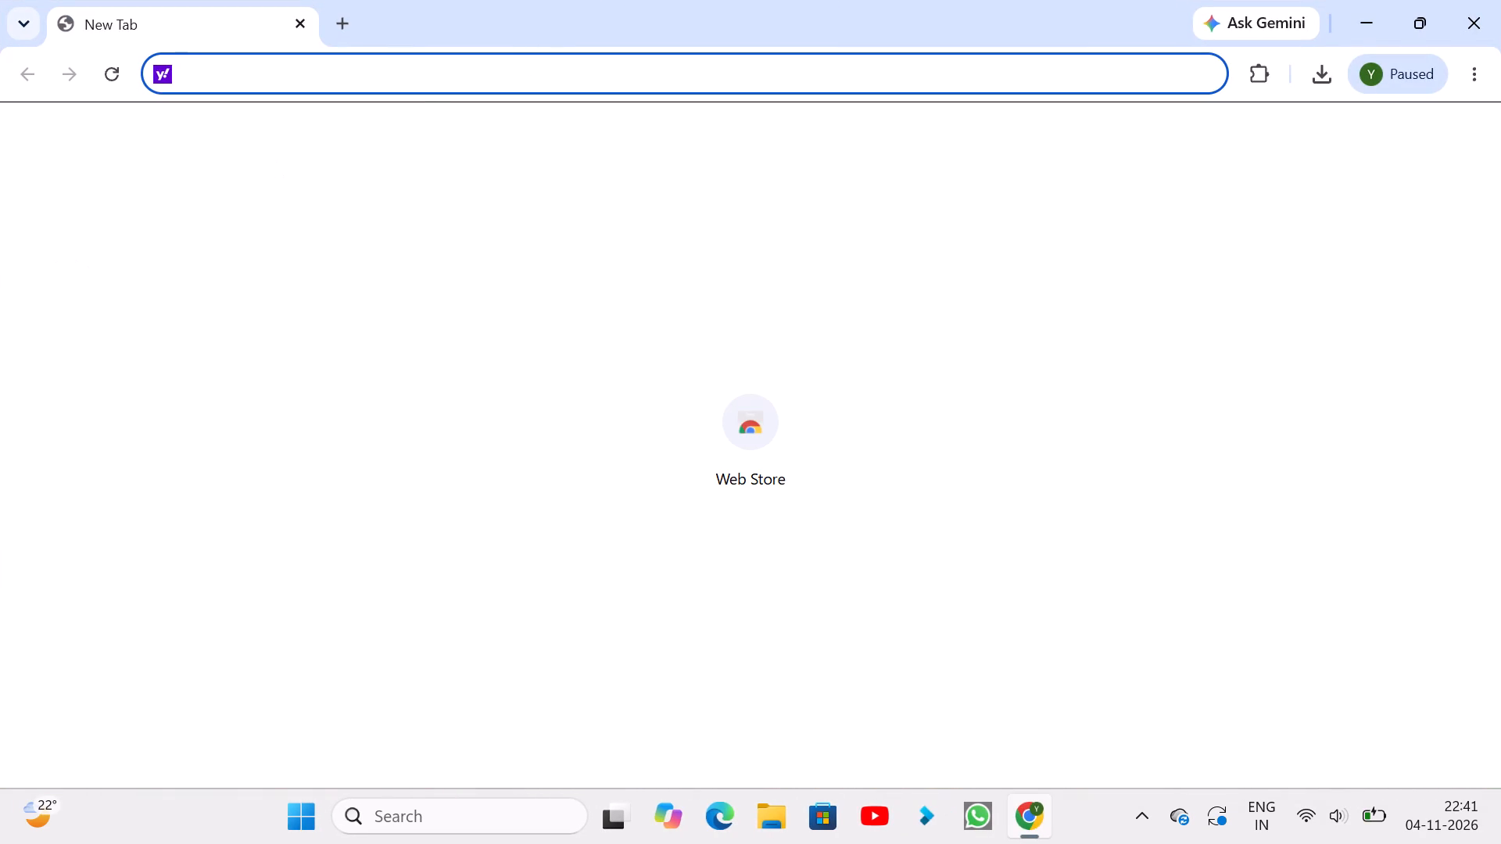
left_click(505, 80)
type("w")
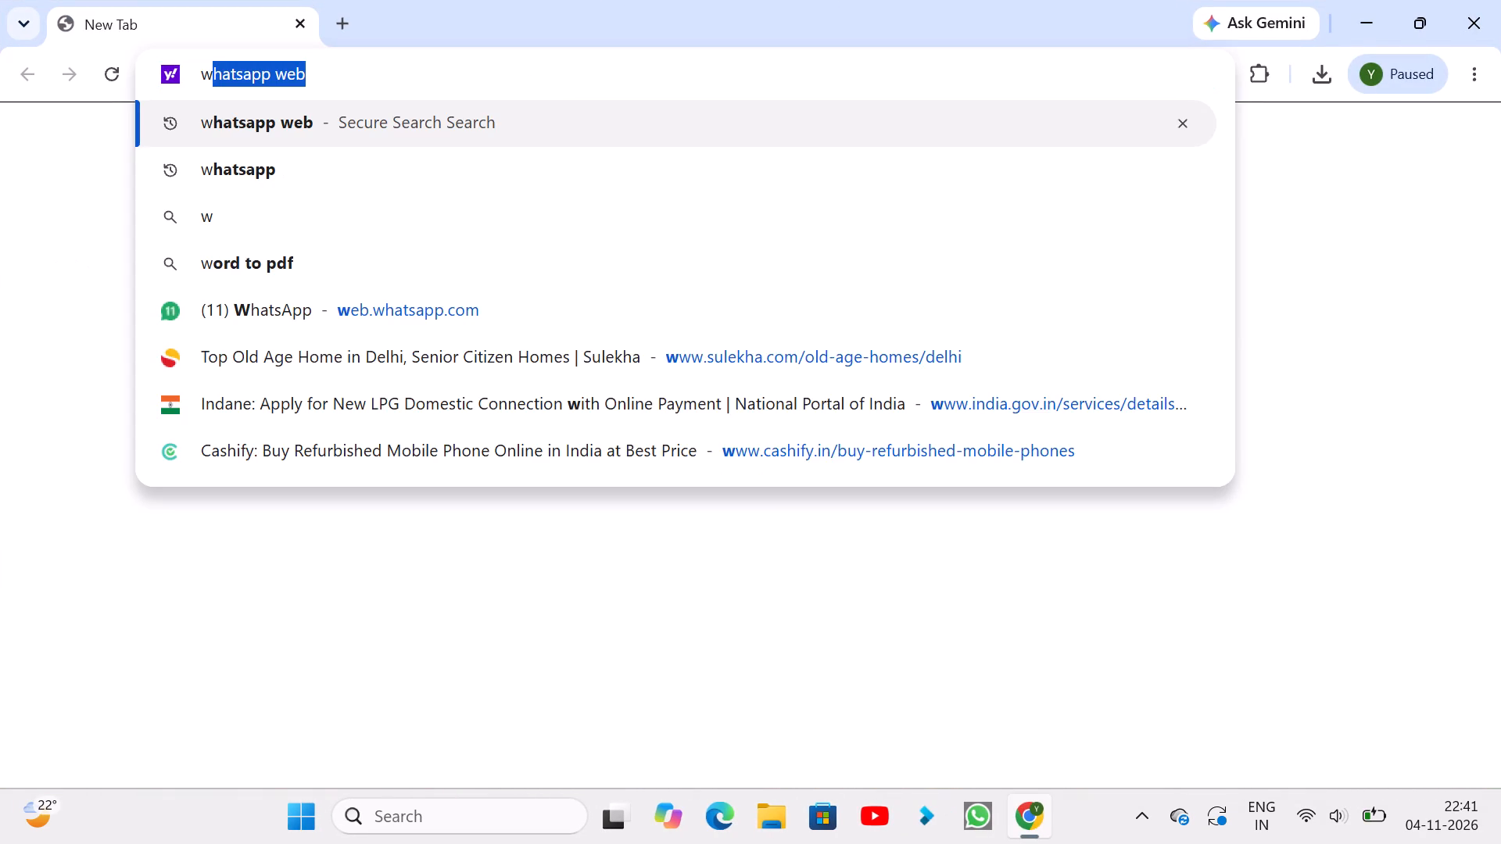
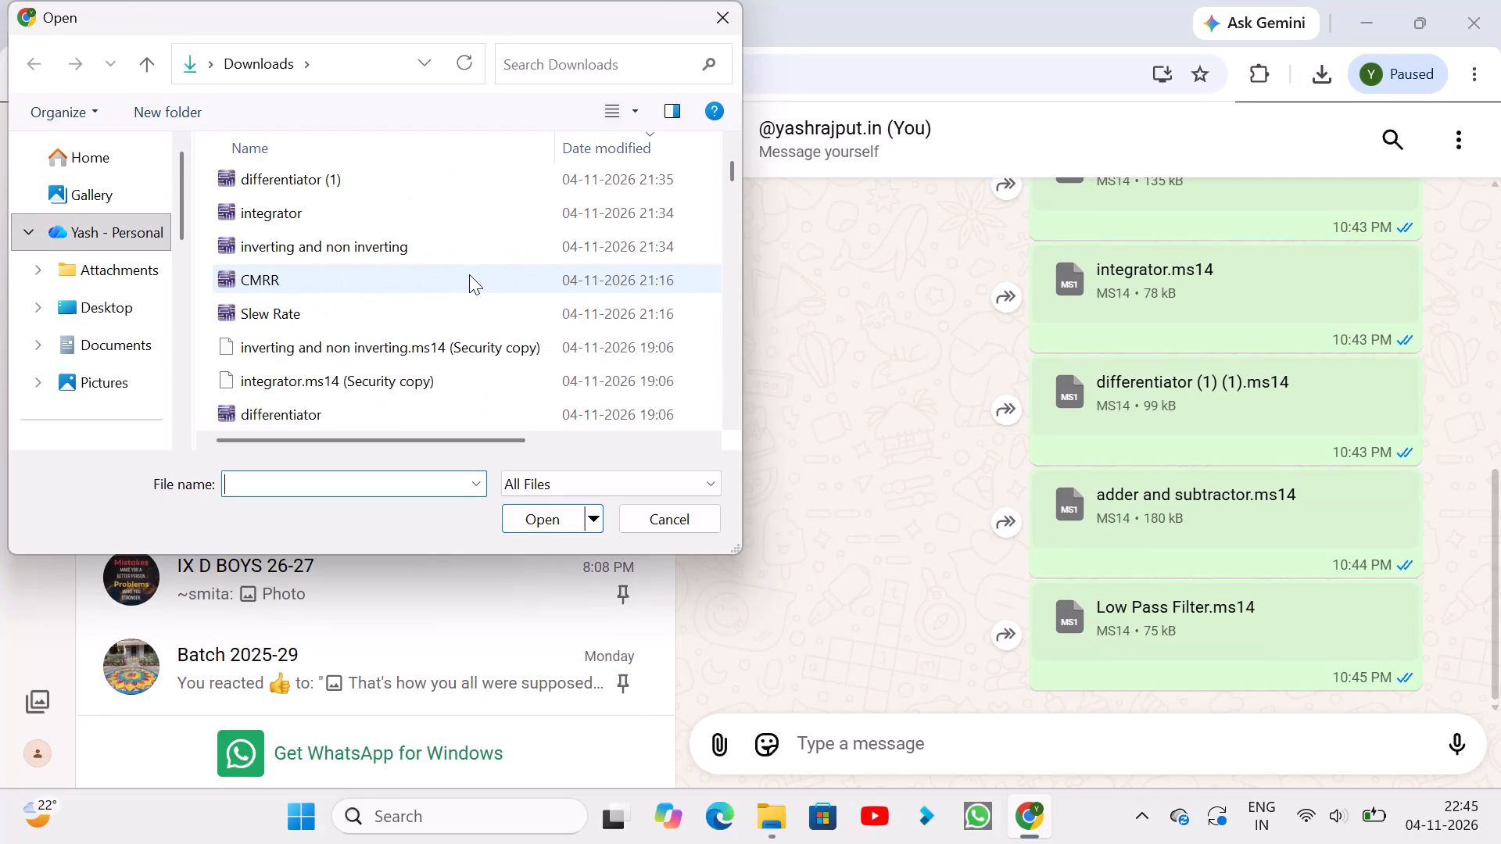
Look through the Downloads files for the next Multisim circuit file to attach to the own WhatsApp chat.
scroll(469, 274, "down", 1)
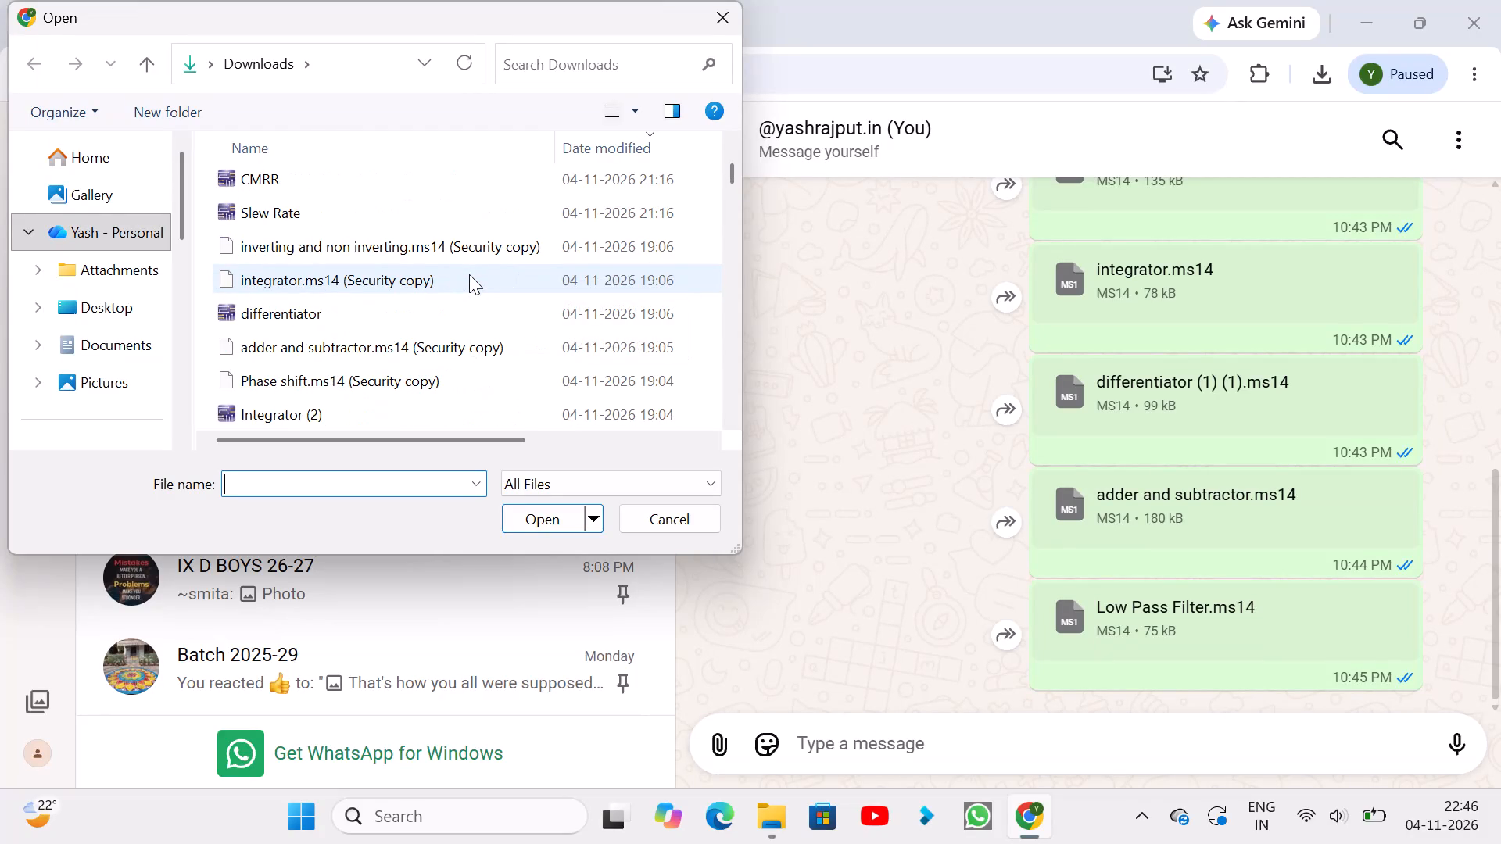
scroll(469, 274, "down", 1)
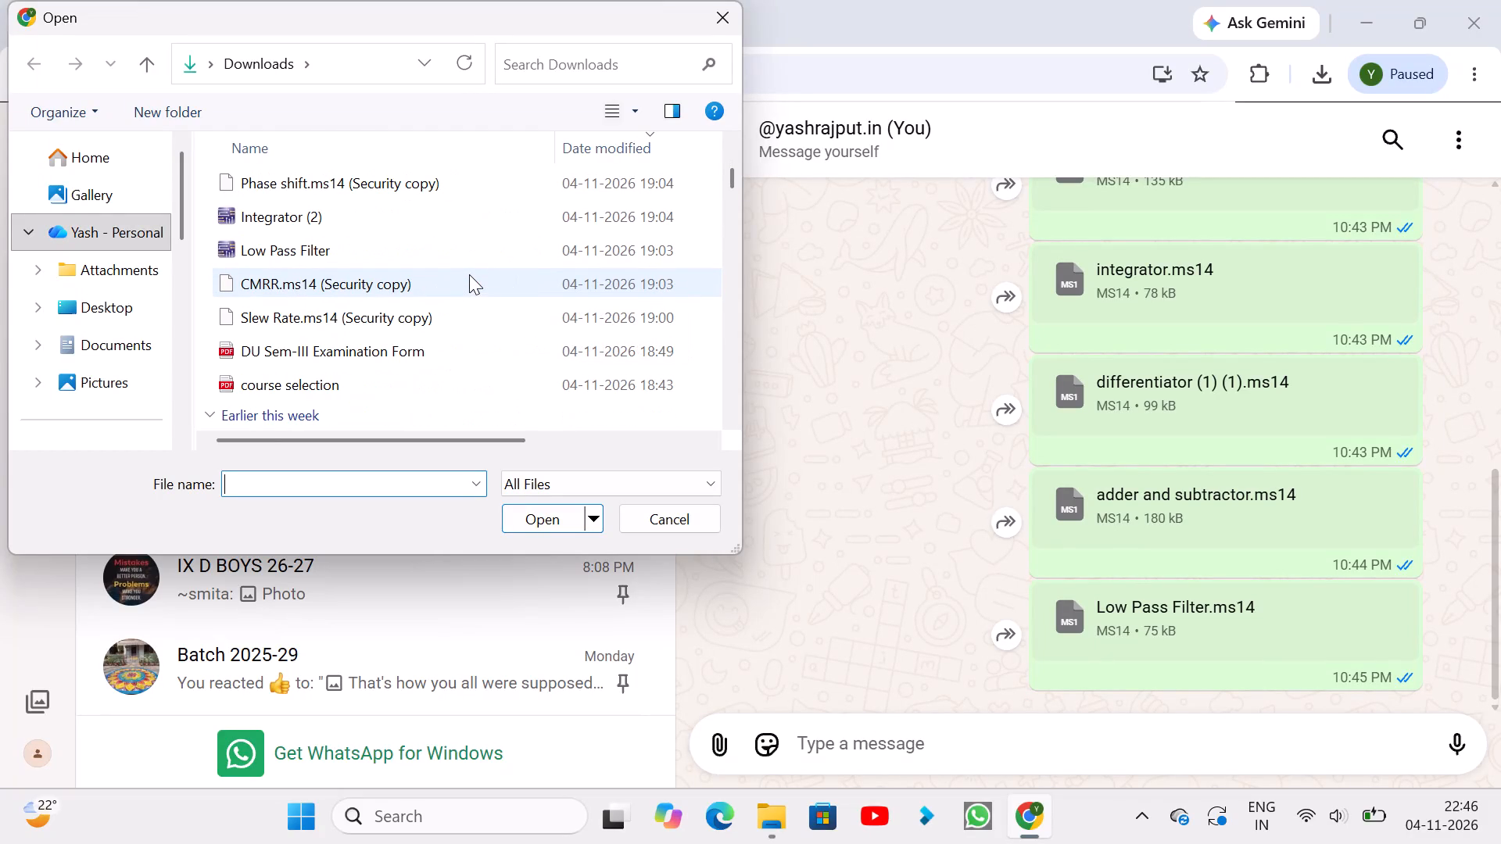
scroll(469, 274, "down", 1)
scroll(469, 274, "up", 1)
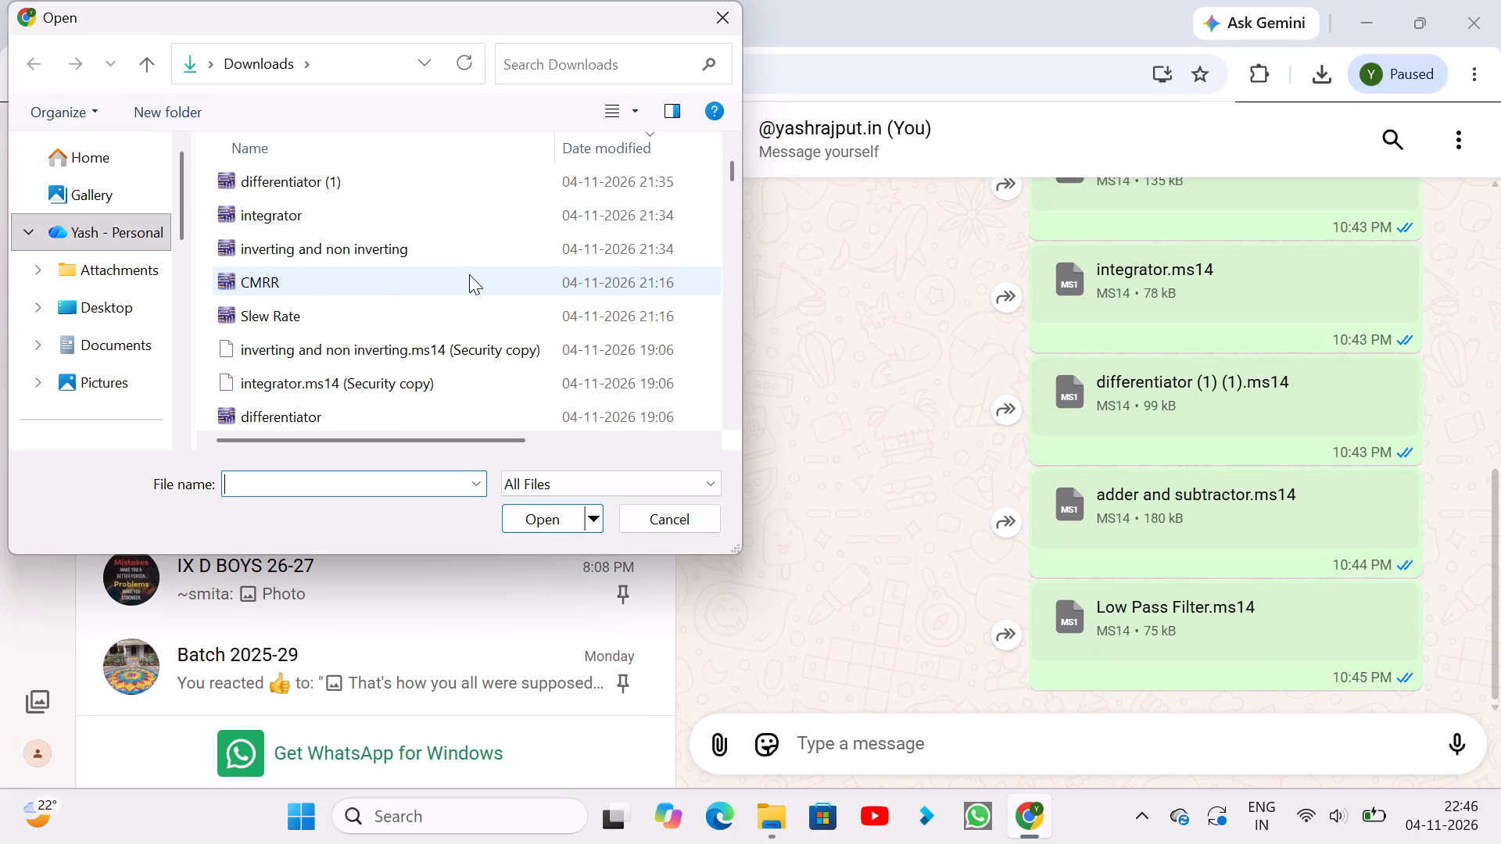
scroll(469, 274, "up", 2)
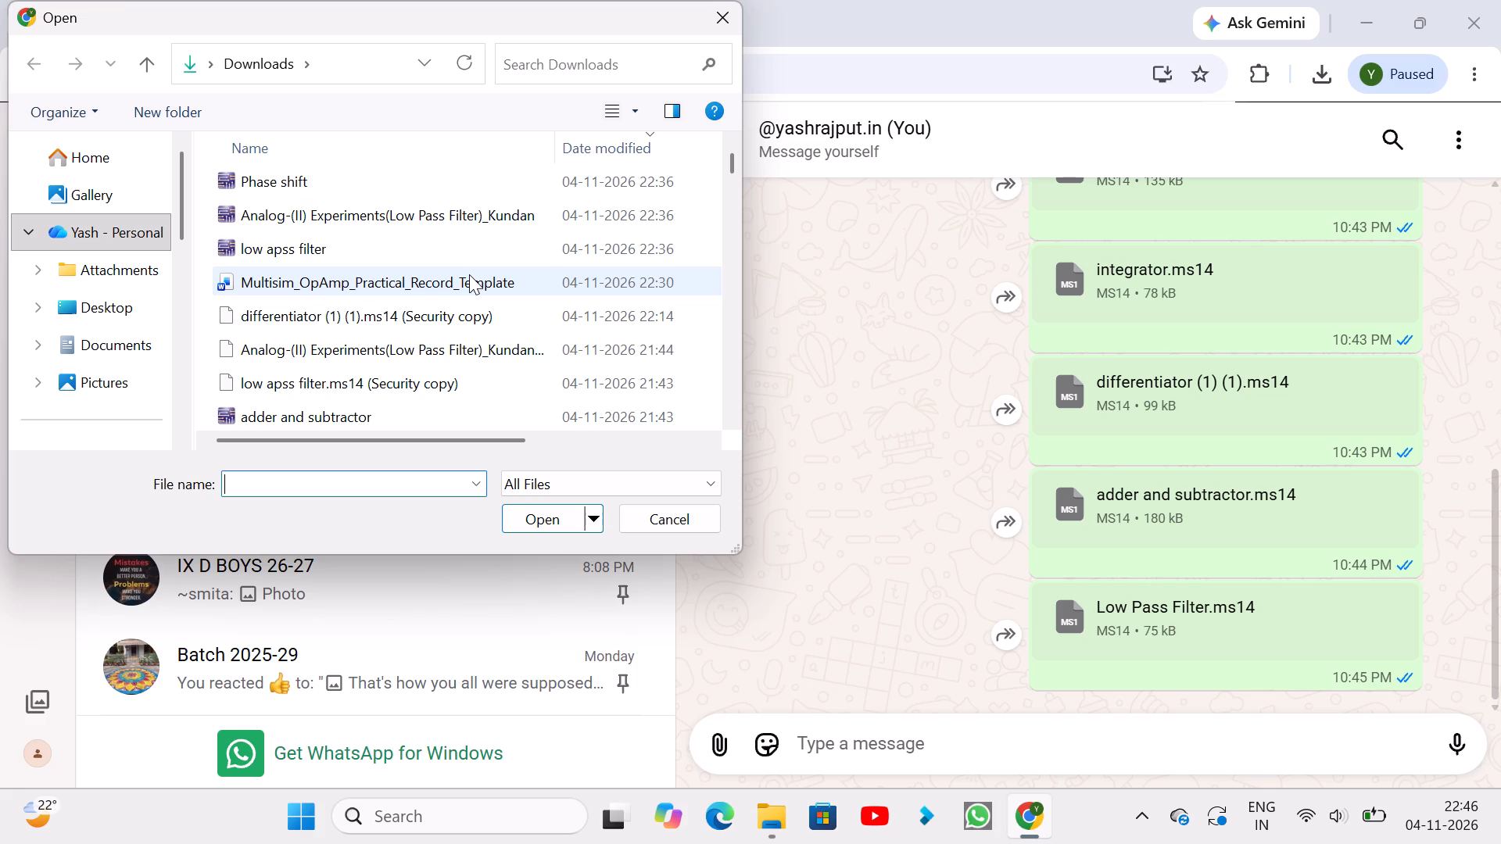
Look through the Downloads folder in Chrome's file chooser and in File Explorer for the practical record to attach to the WhatsApp self-chat.
scroll(469, 274, "down", 1)
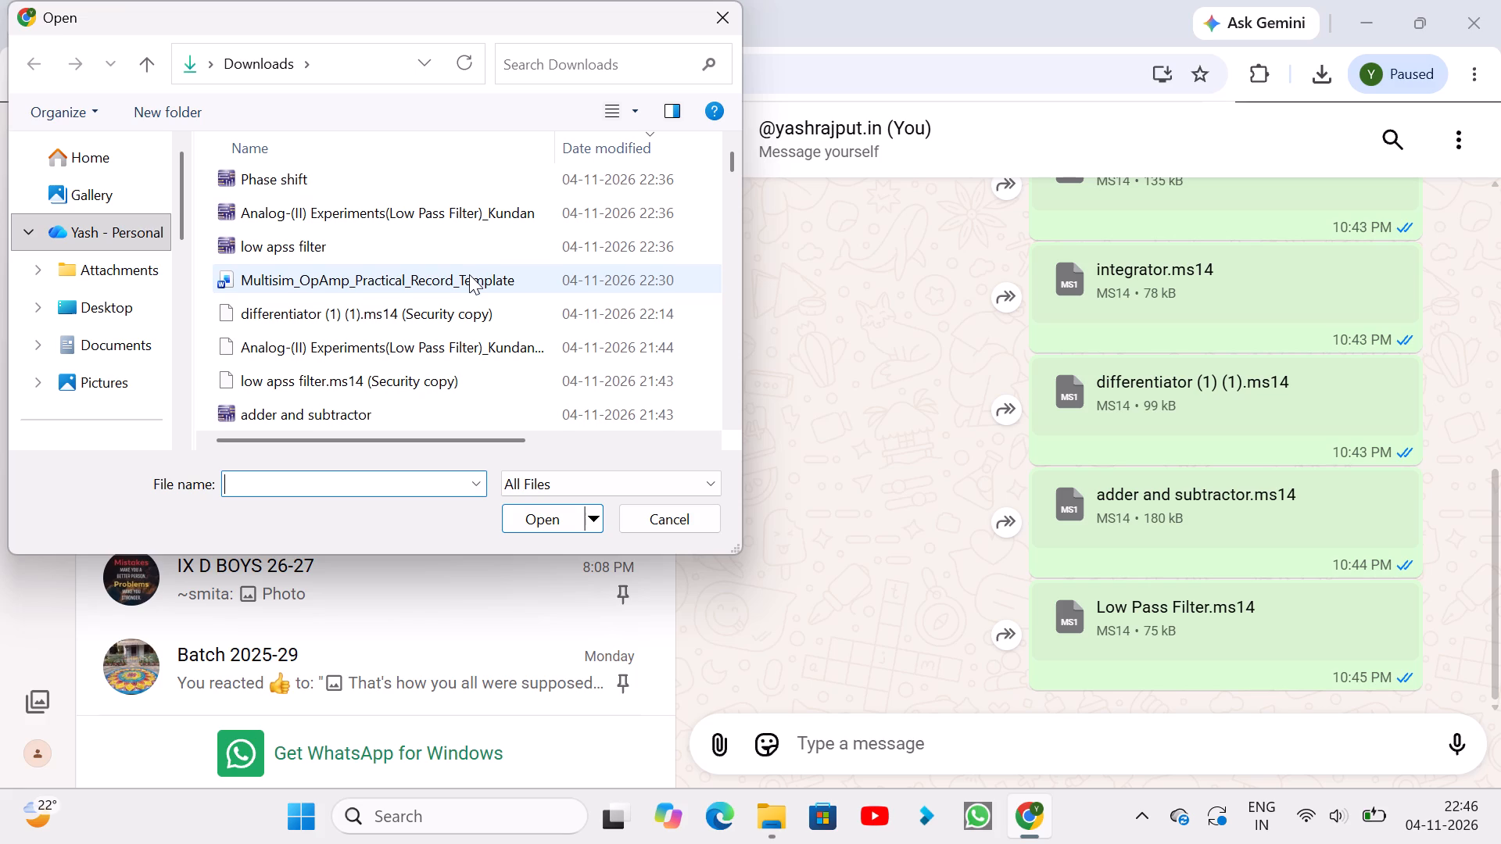
scroll(467, 227, "down", 1)
scroll(425, 292, "down", 2)
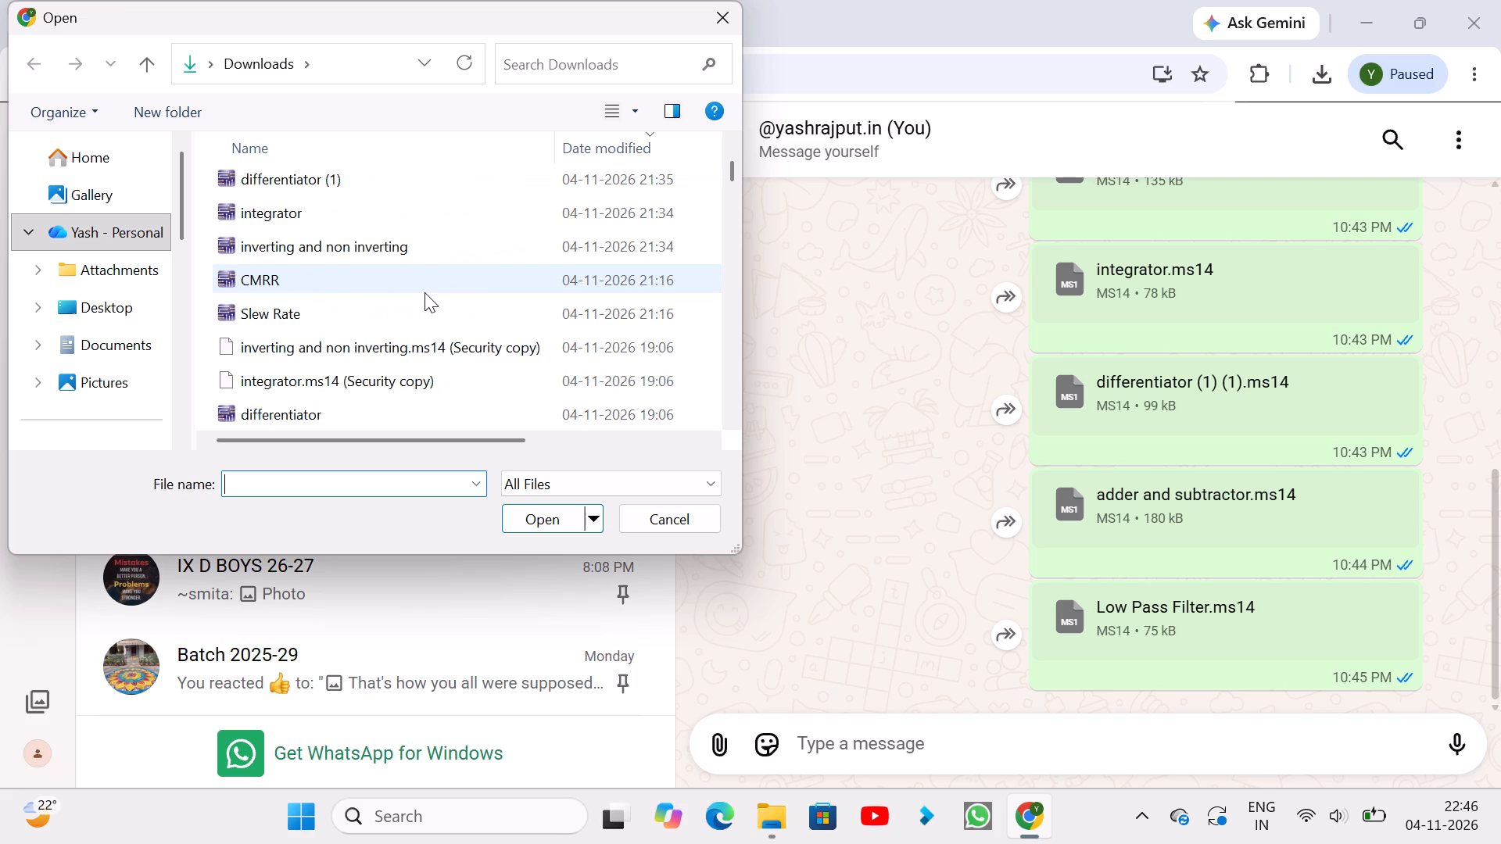
scroll(425, 292, "down", 2)
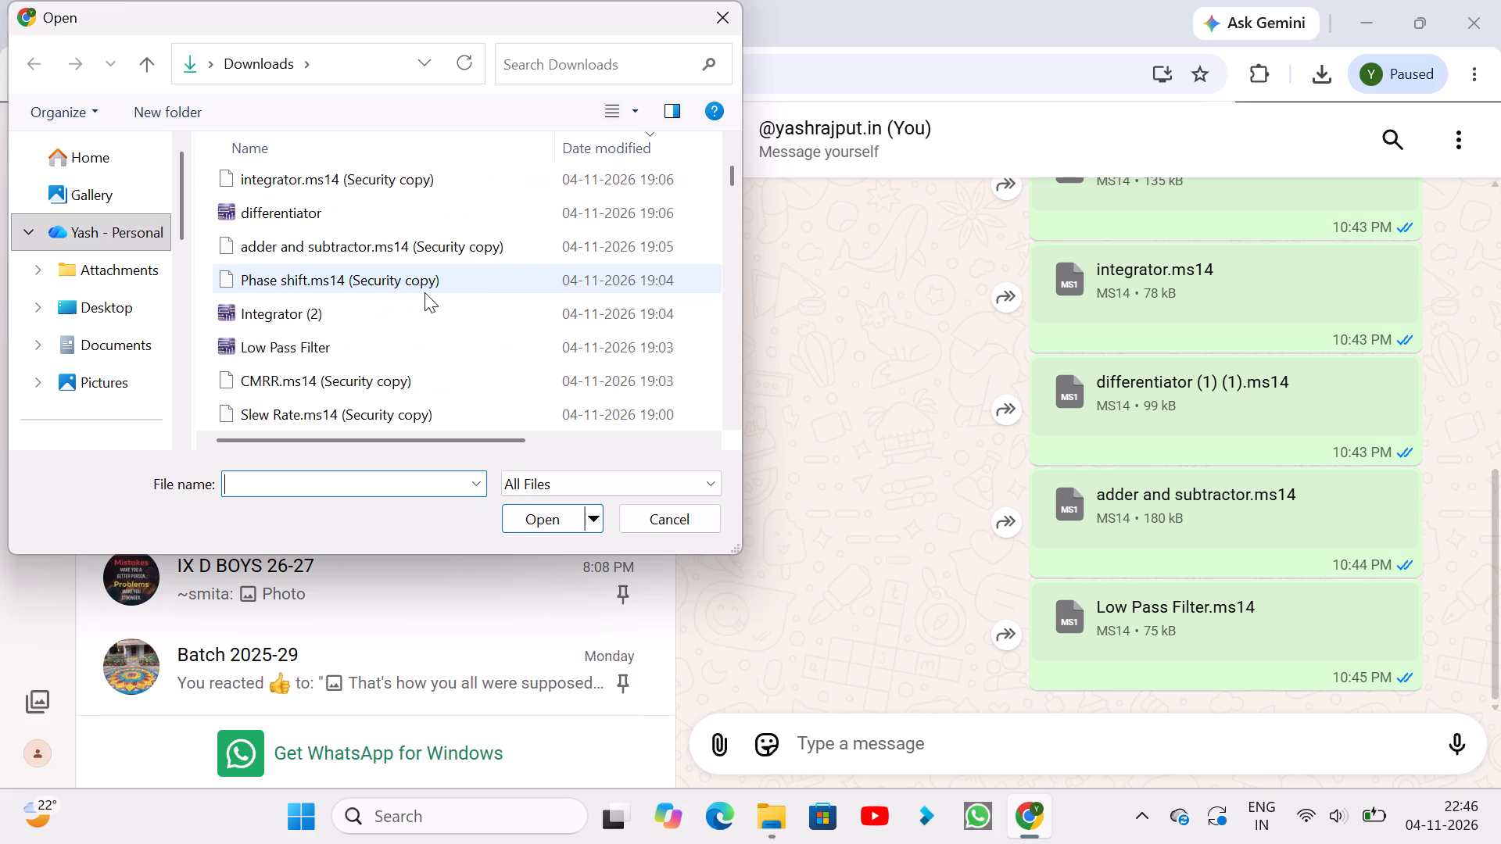
scroll(425, 292, "down", 2)
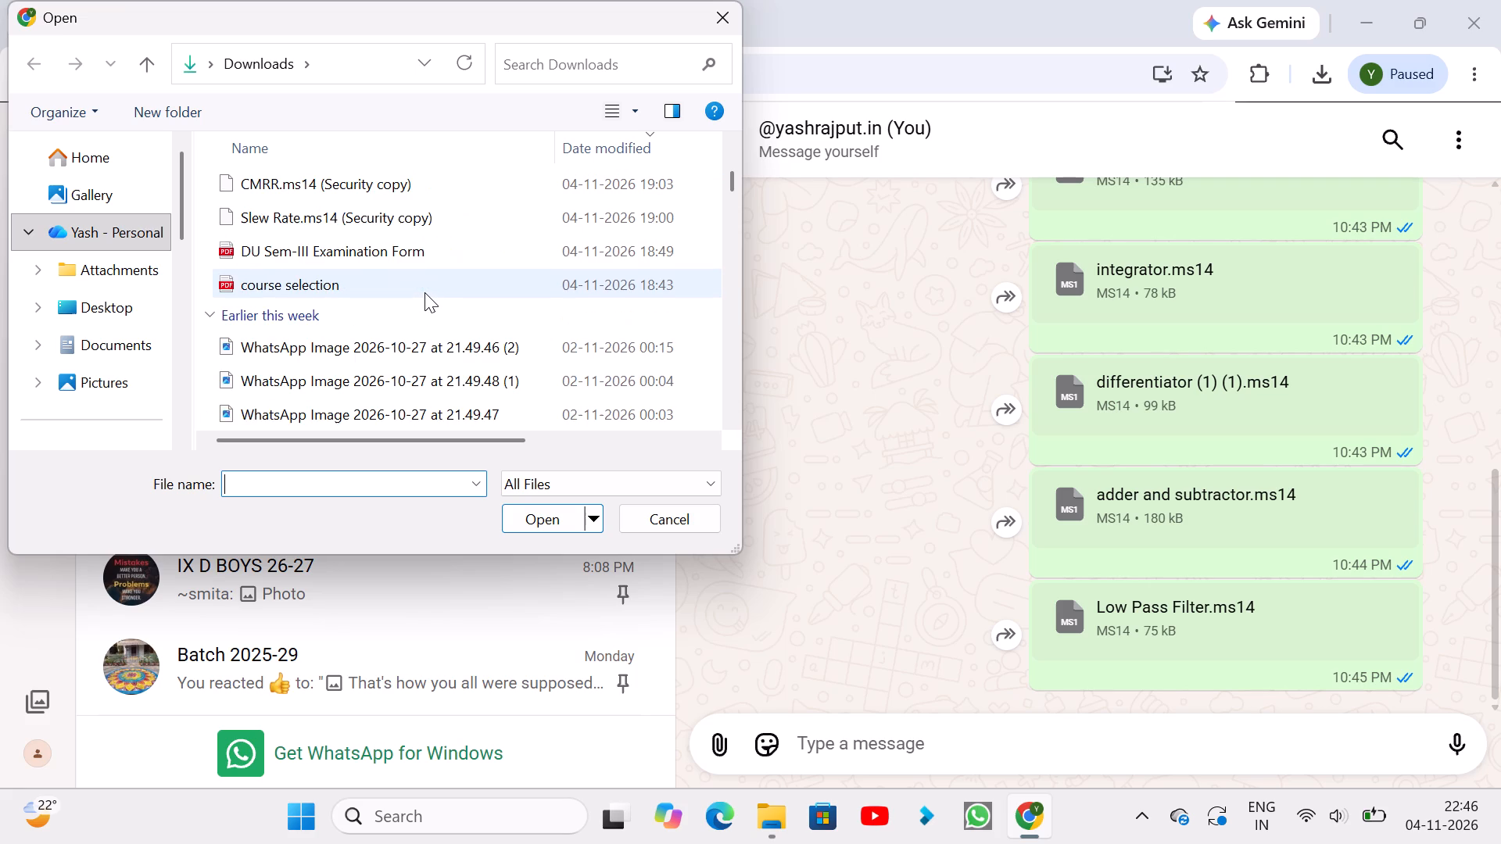
scroll(425, 292, "down", 1)
scroll(425, 292, "up", 1)
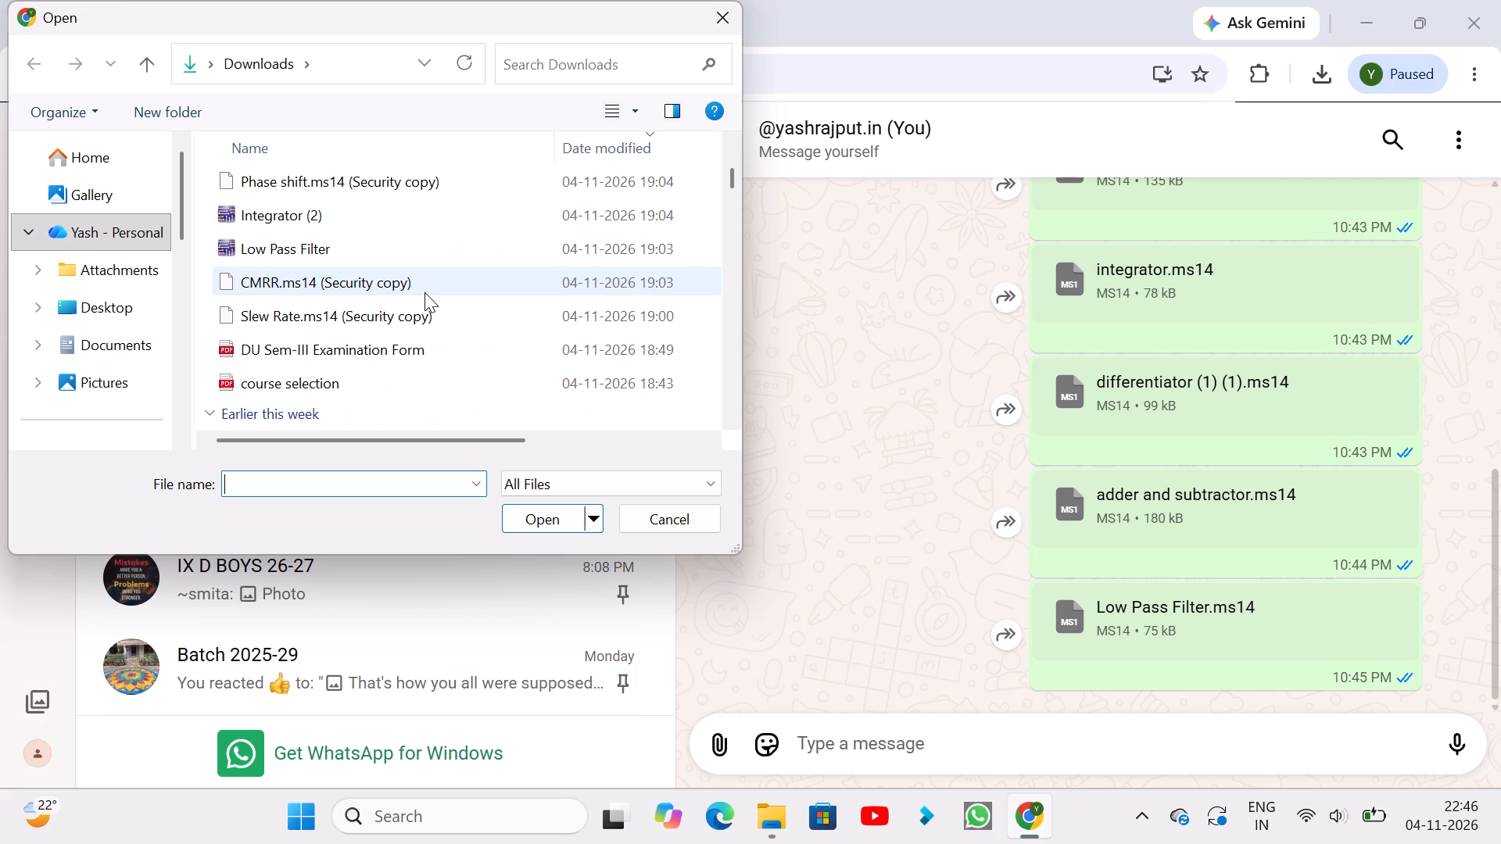
left_click(775, 821)
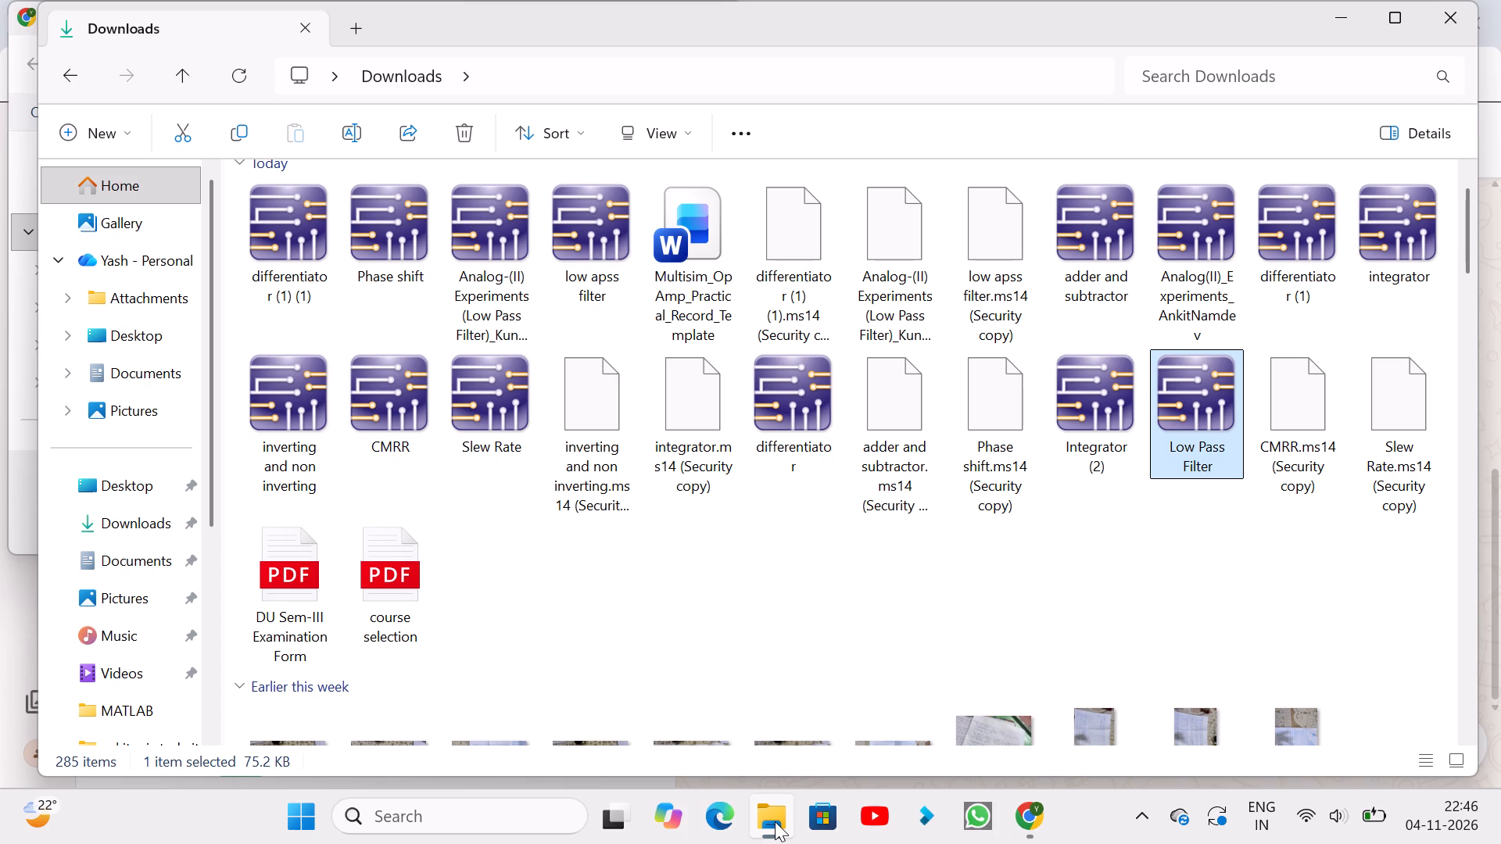
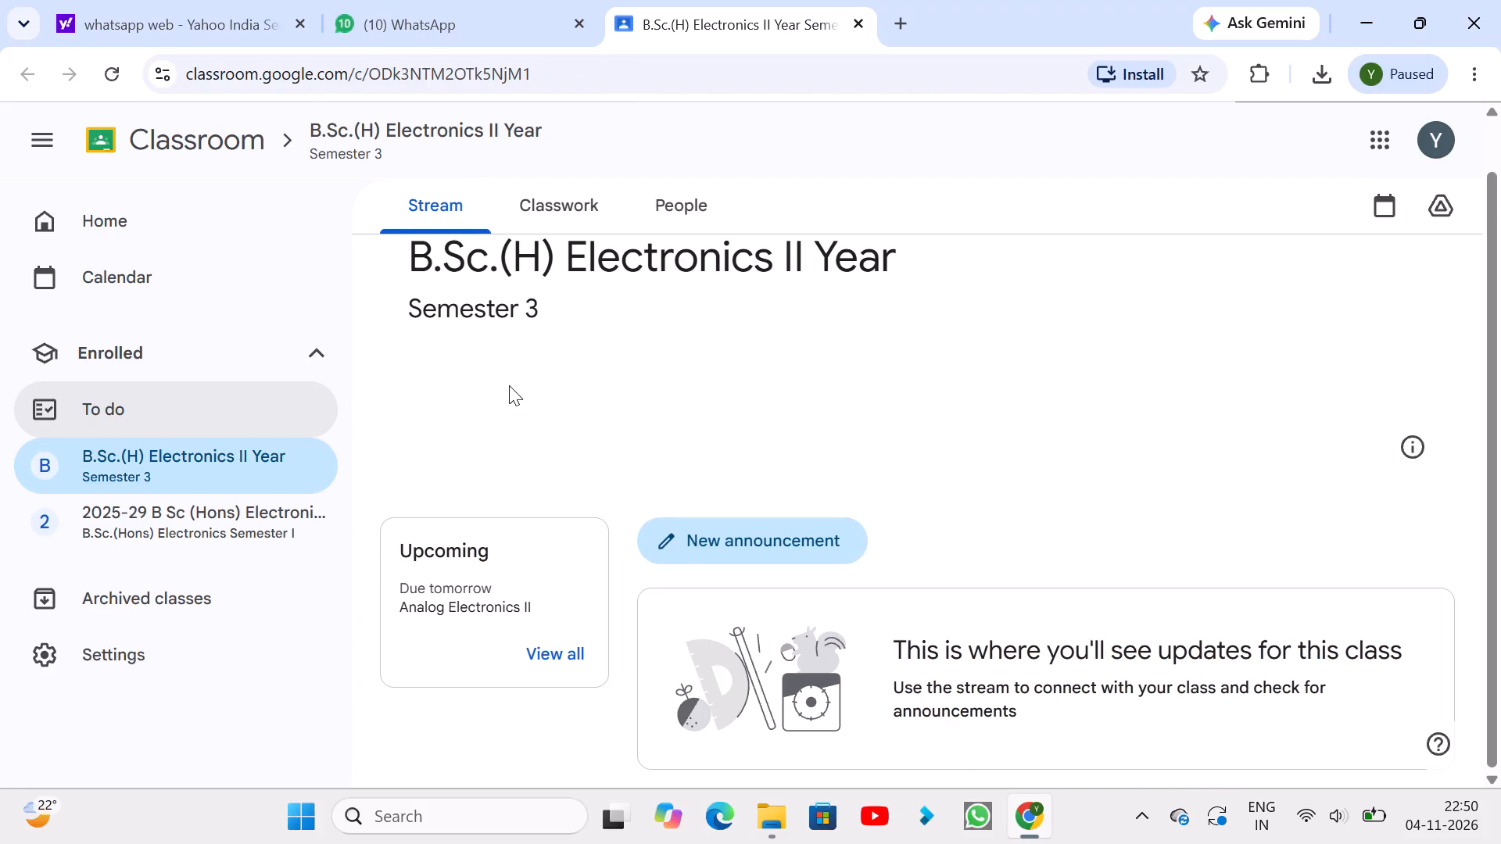
scroll(509, 385, "up", 1)
left_click(543, 222)
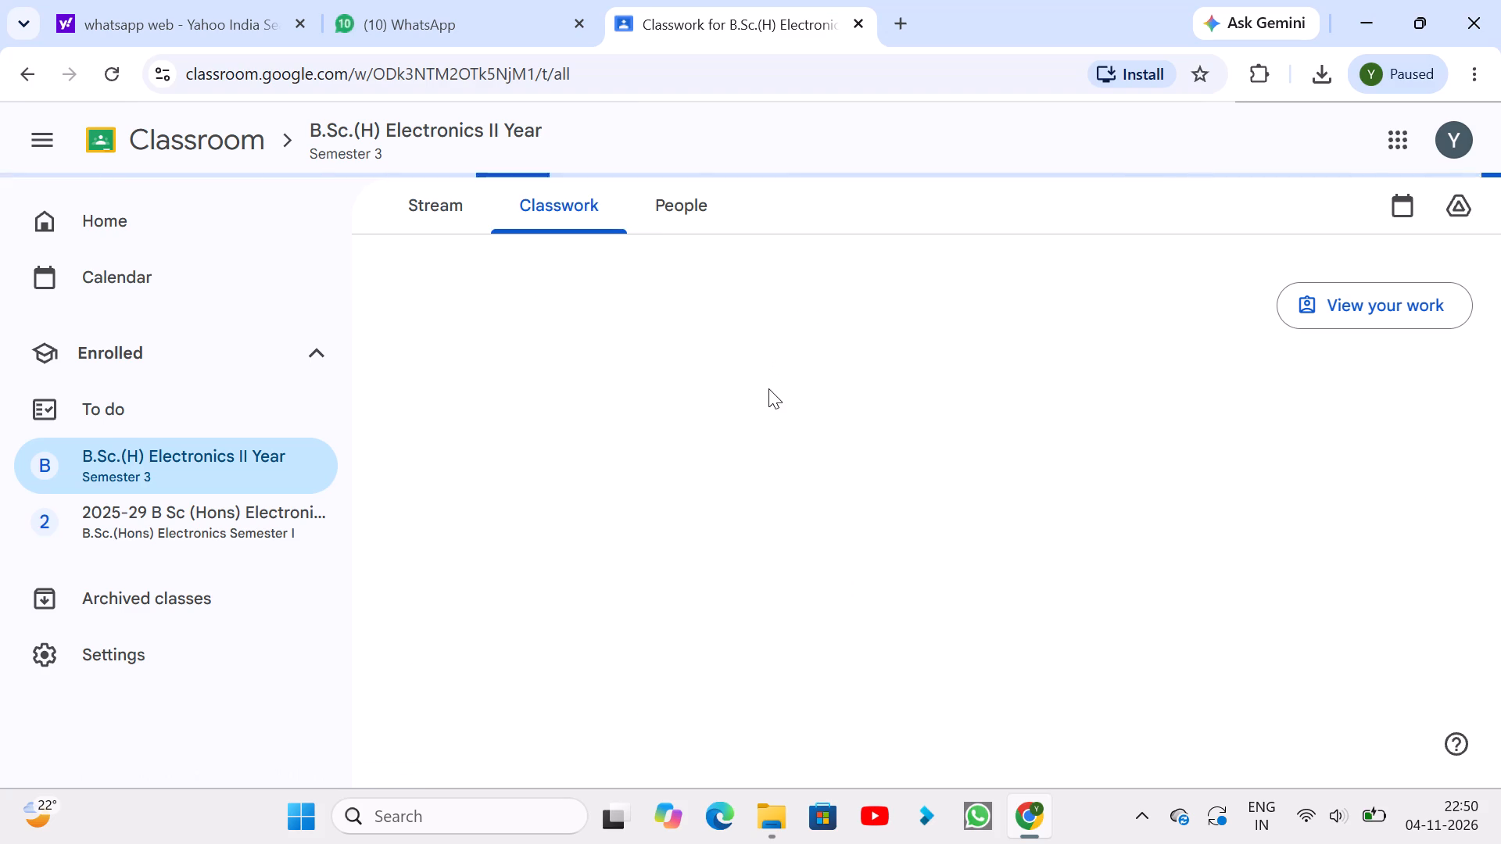
scroll(768, 388, "down", 1)
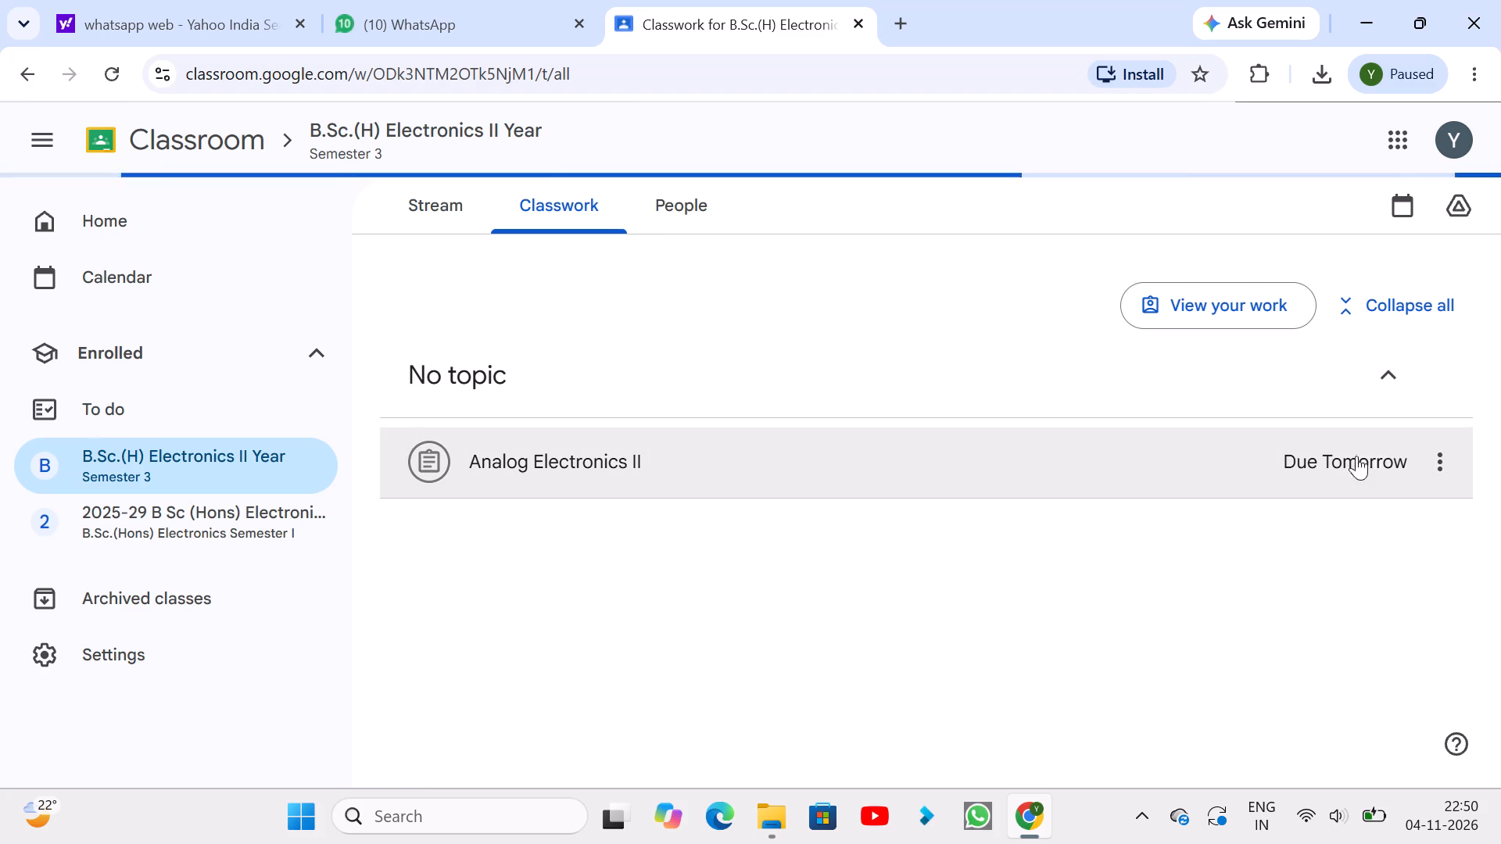
left_click(1369, 449)
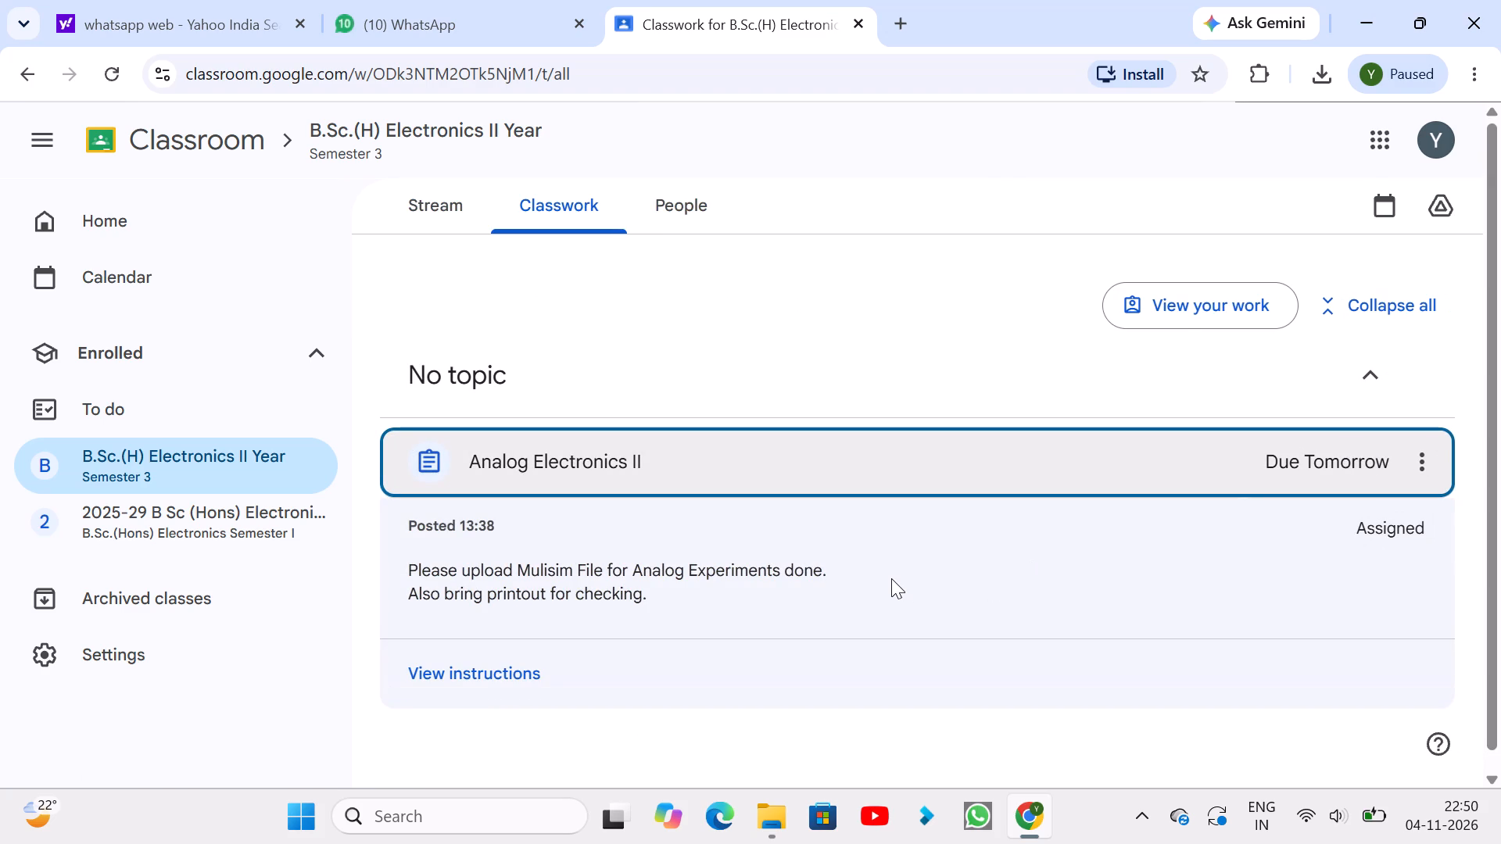
scroll(891, 578, "down", 1)
scroll(891, 578, "up", 1)
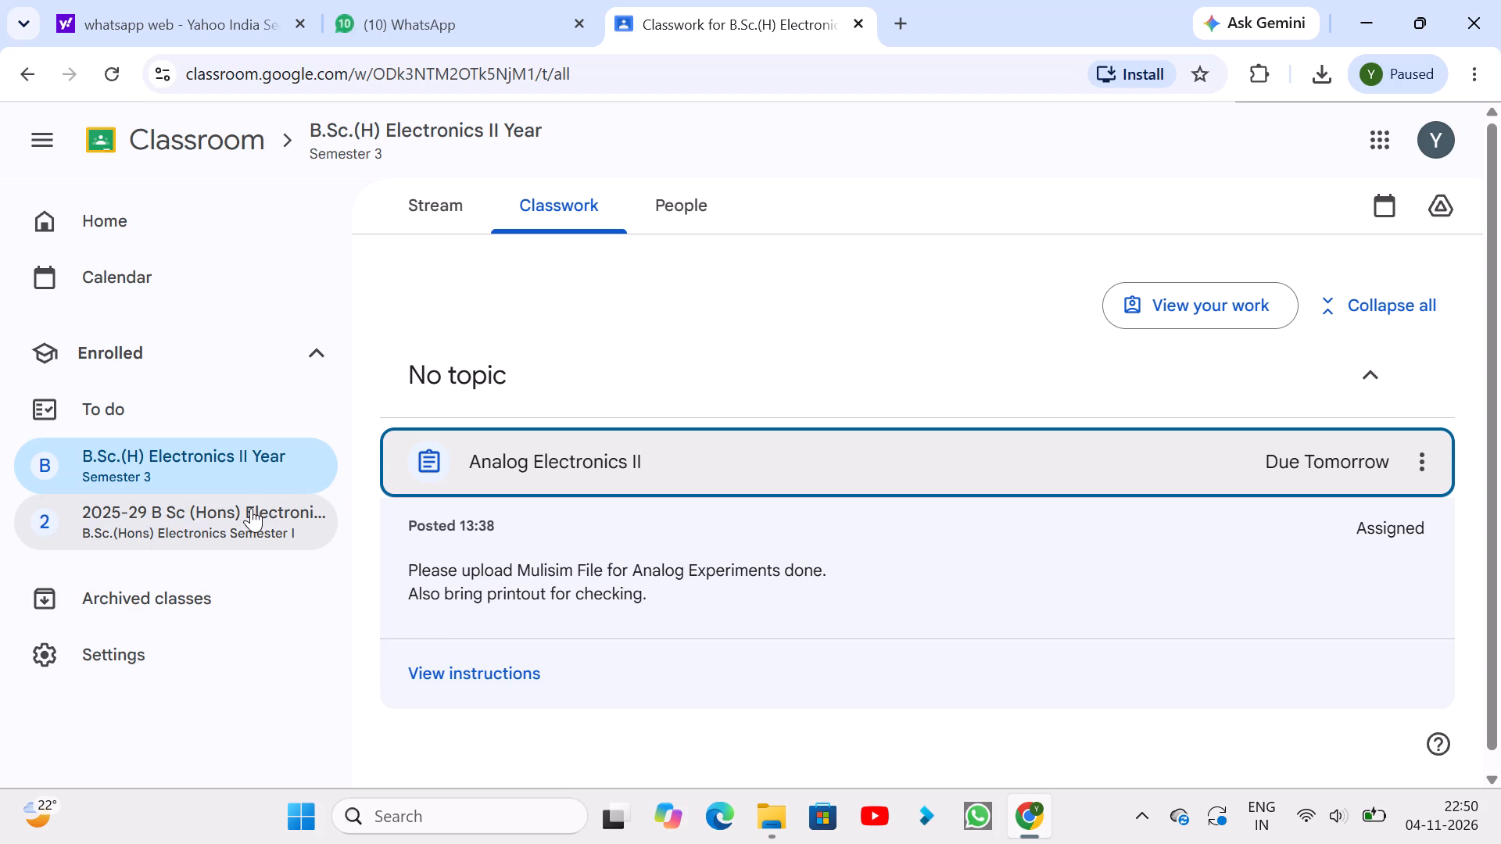
Look through the B.Sc.(H) Electronics II Year class stream for posts about submitting the Multisim file.
left_click(236, 462)
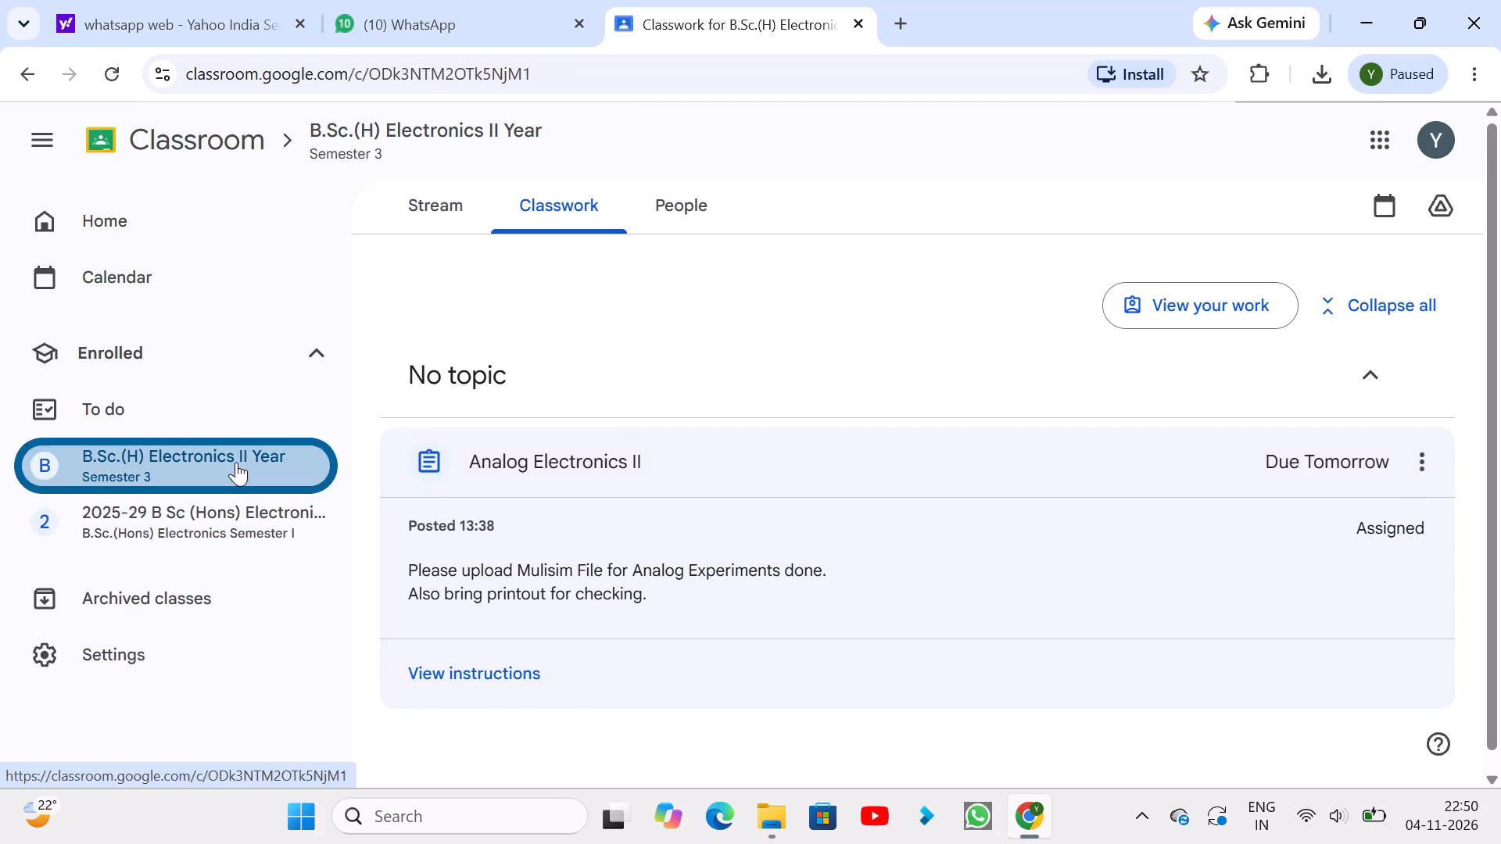
scroll(706, 510, "up", 1)
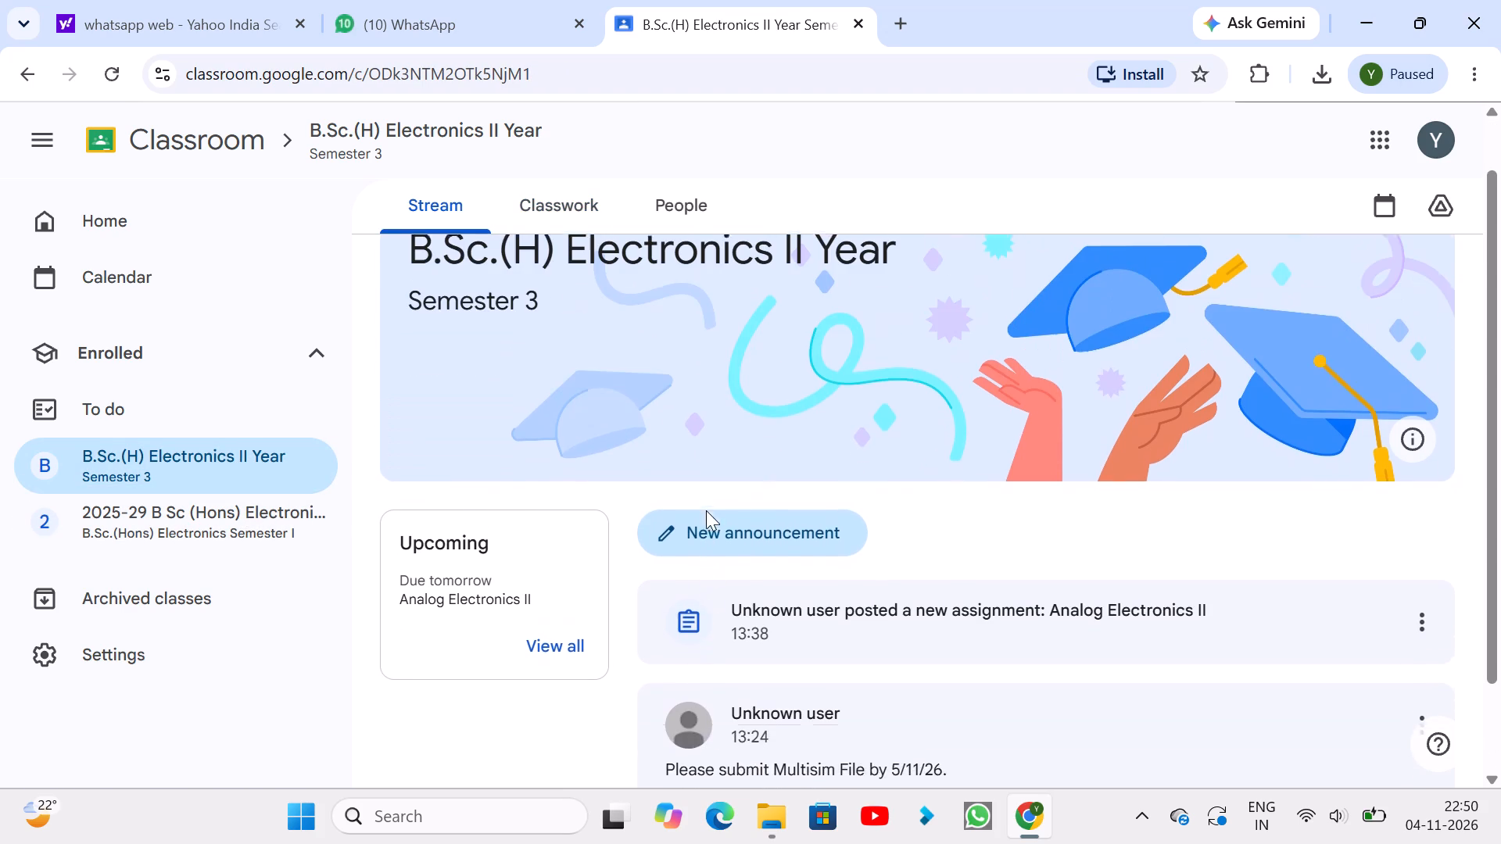
scroll(706, 510, "up", 1)
scroll(706, 510, "down", 2)
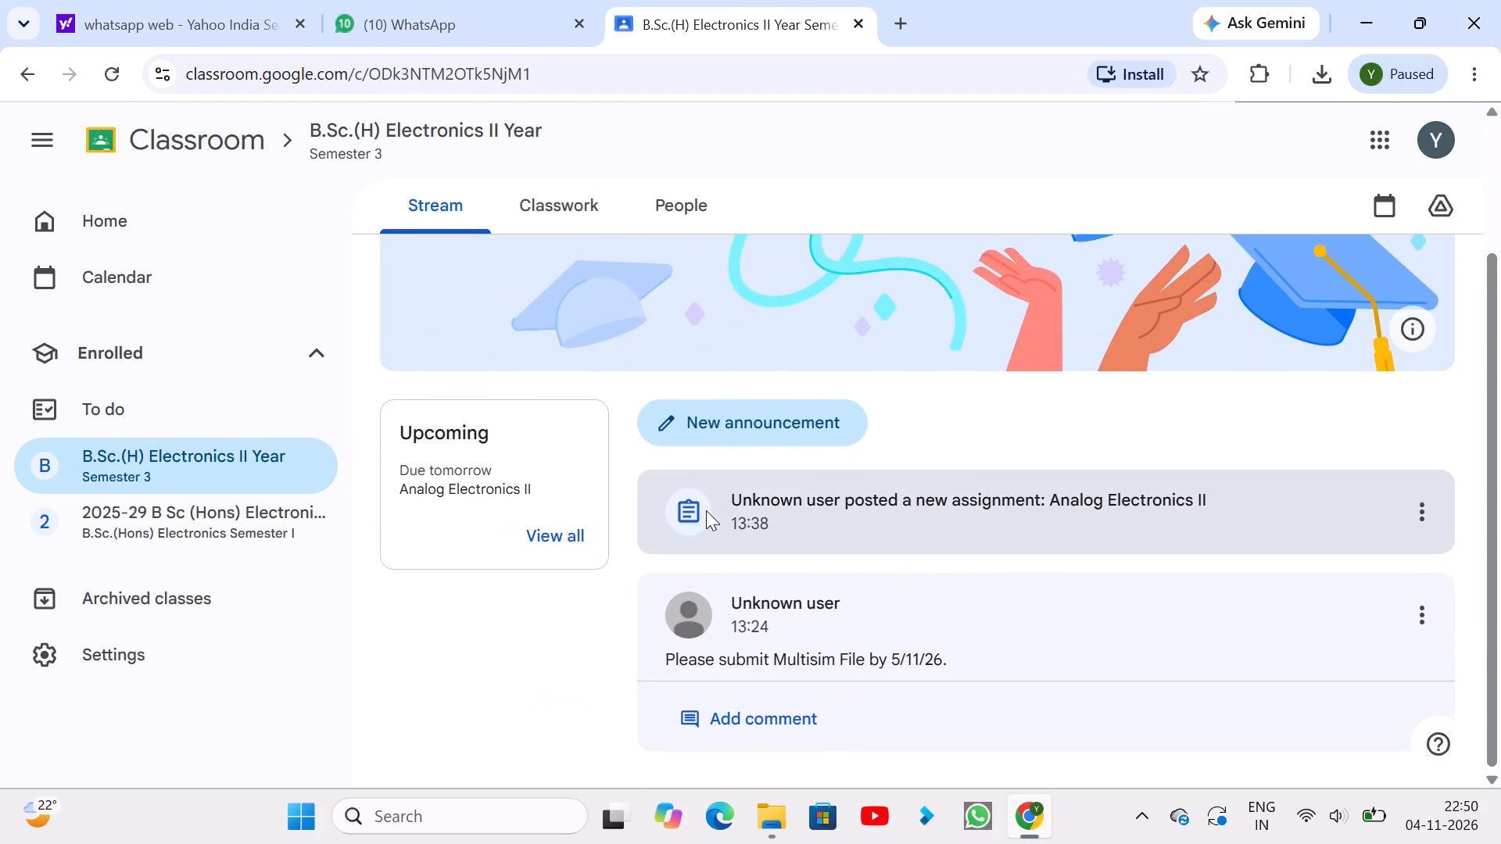
scroll(706, 510, "up", 2)
left_click(798, 409)
scroll(798, 409, "down", 3)
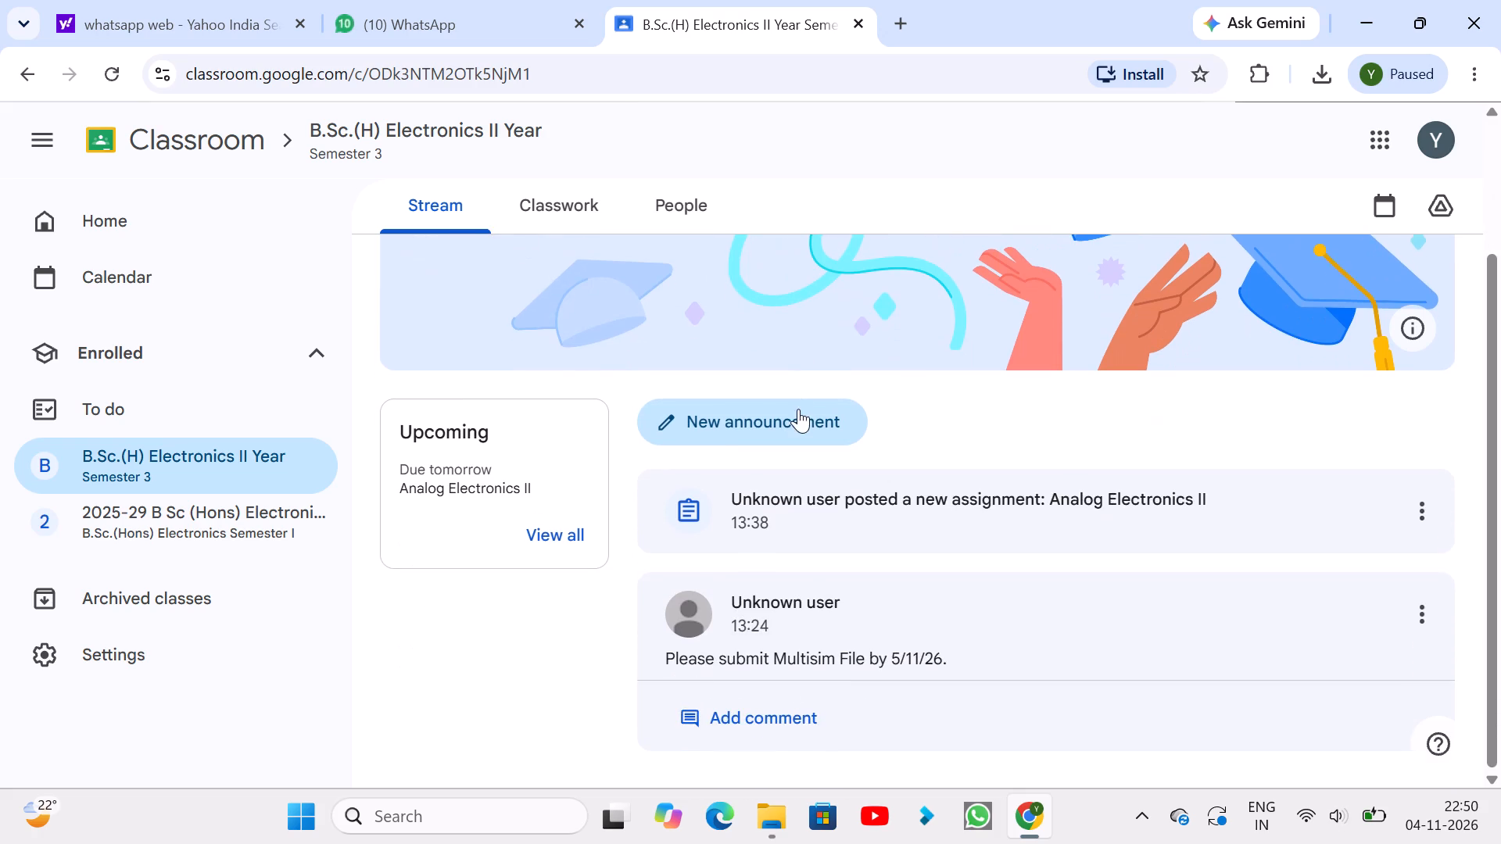
scroll(798, 409, "up", 2)
Examine the Analog Electronics II entry in the classwork and in the student's own work list for a way to submit.
left_click(568, 201)
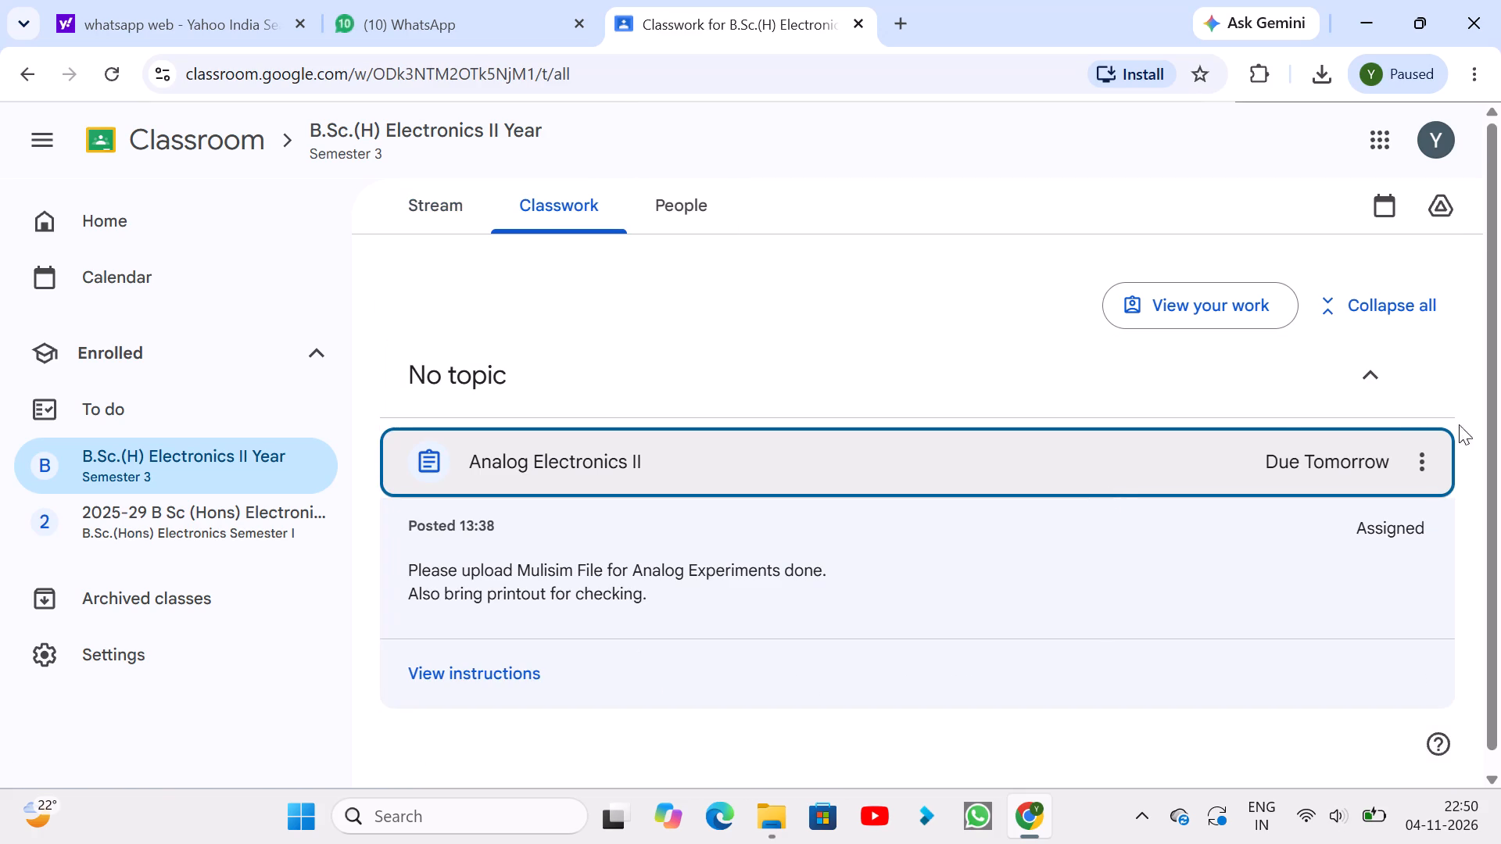
left_click(1430, 452)
left_click(973, 483)
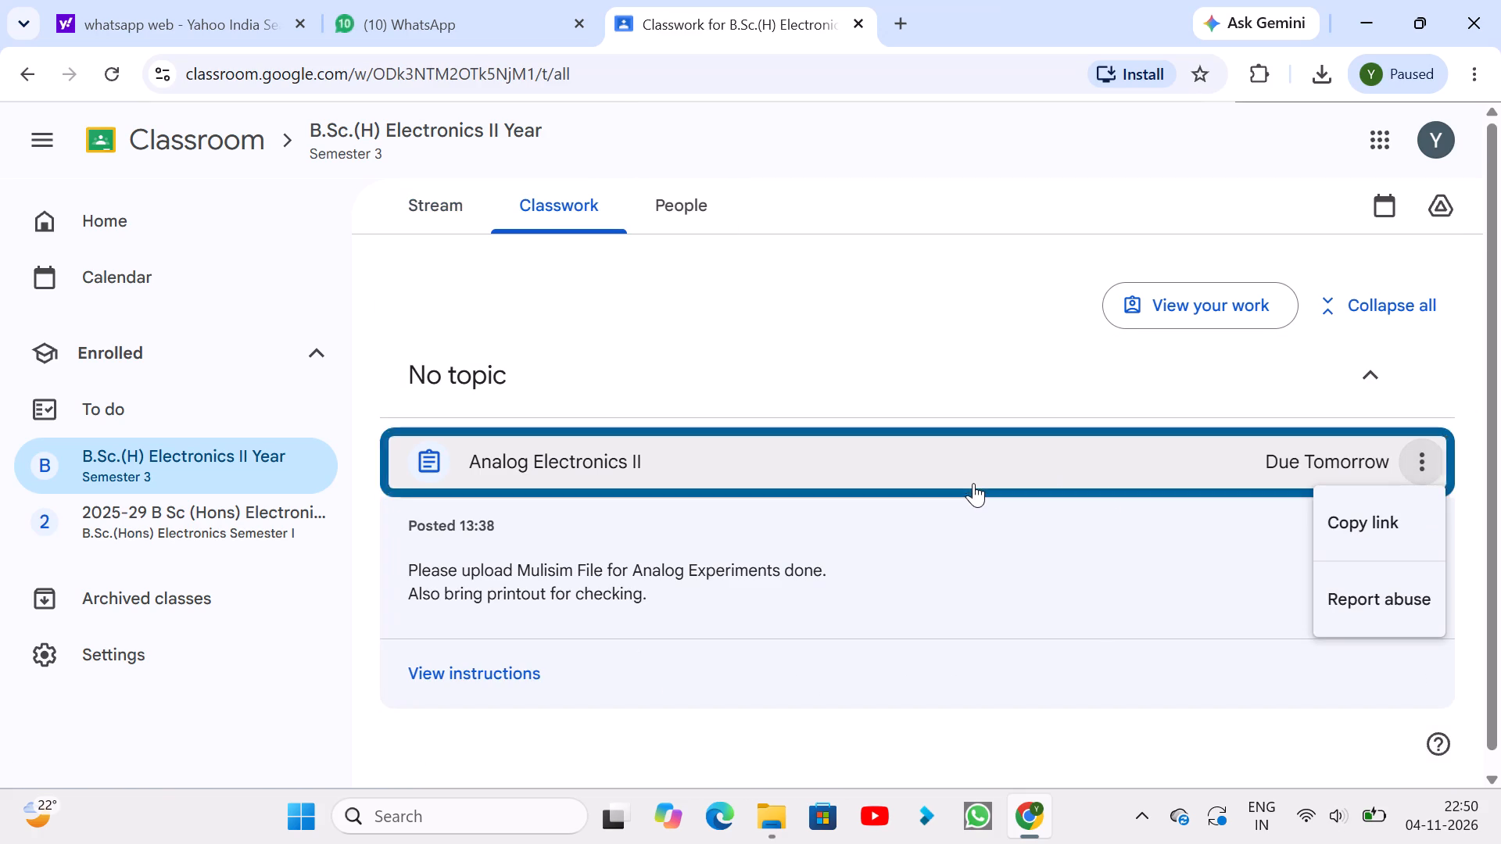
scroll(973, 483, "down", 3)
scroll(953, 408, "up", 1)
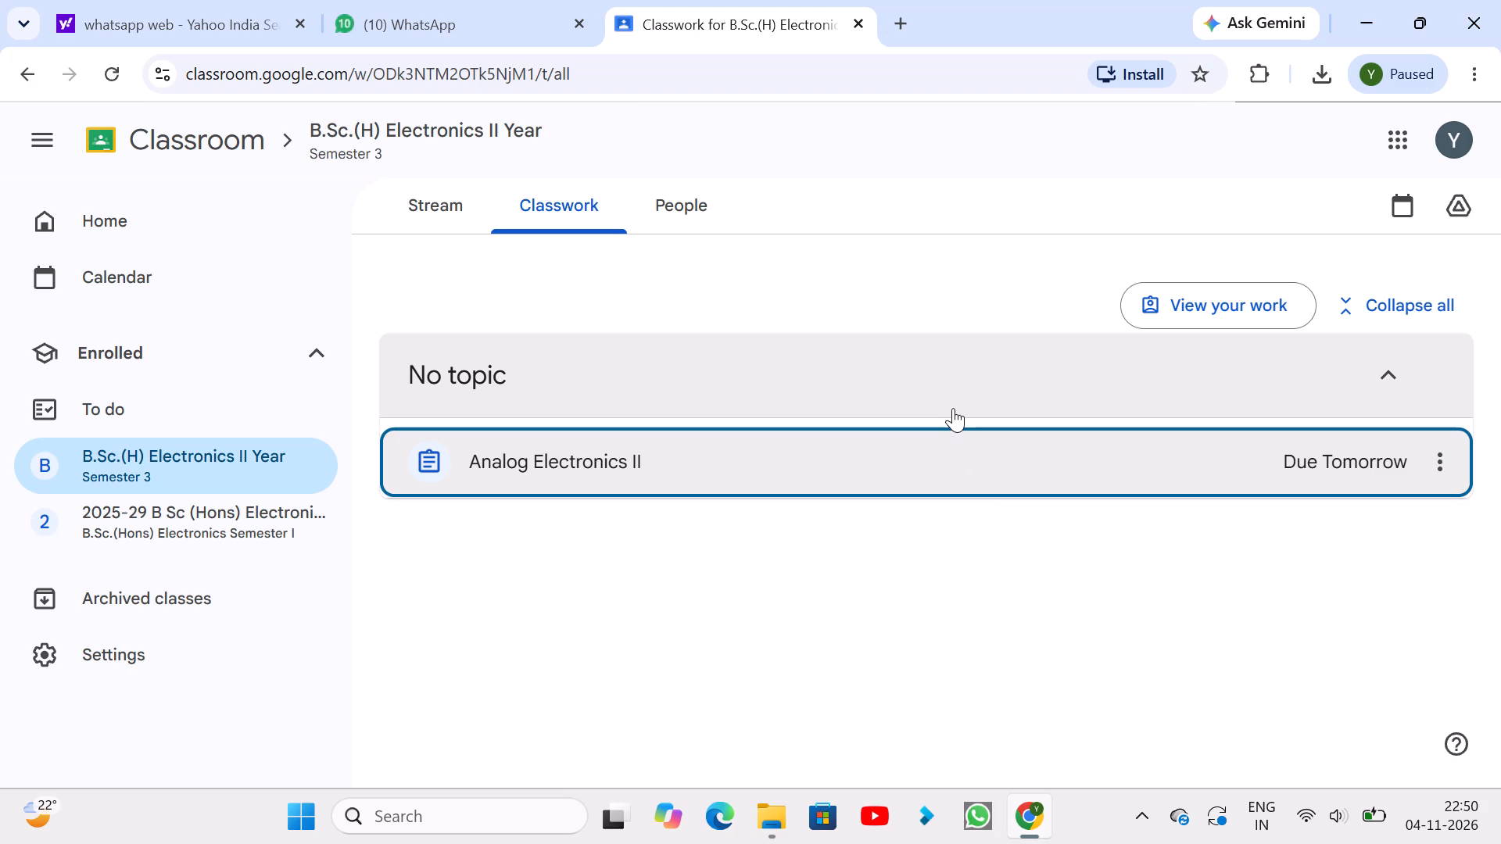
left_click(1195, 307)
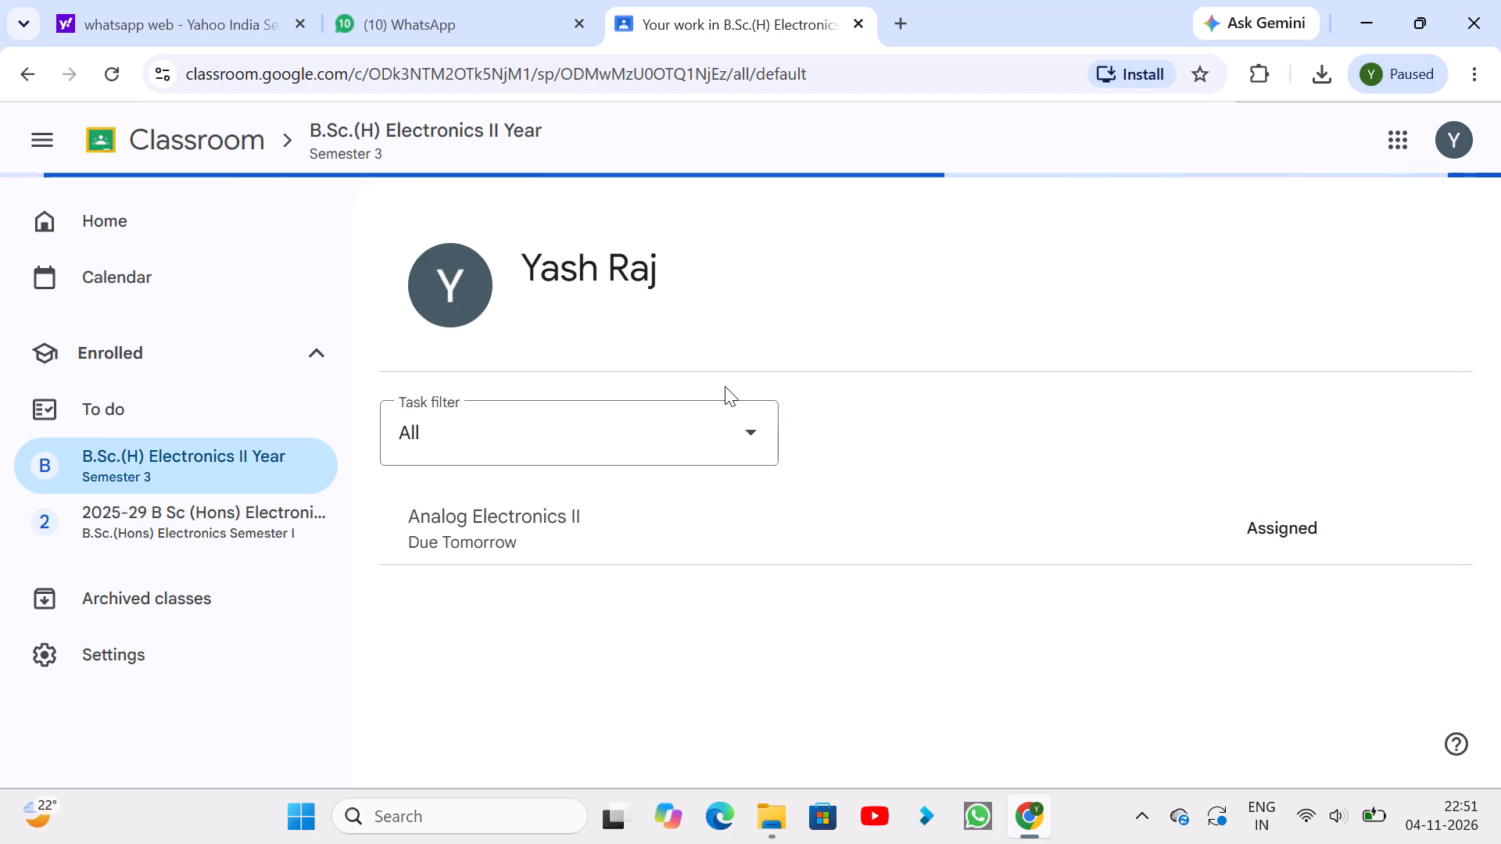
left_click(804, 522)
double_click(804, 522)
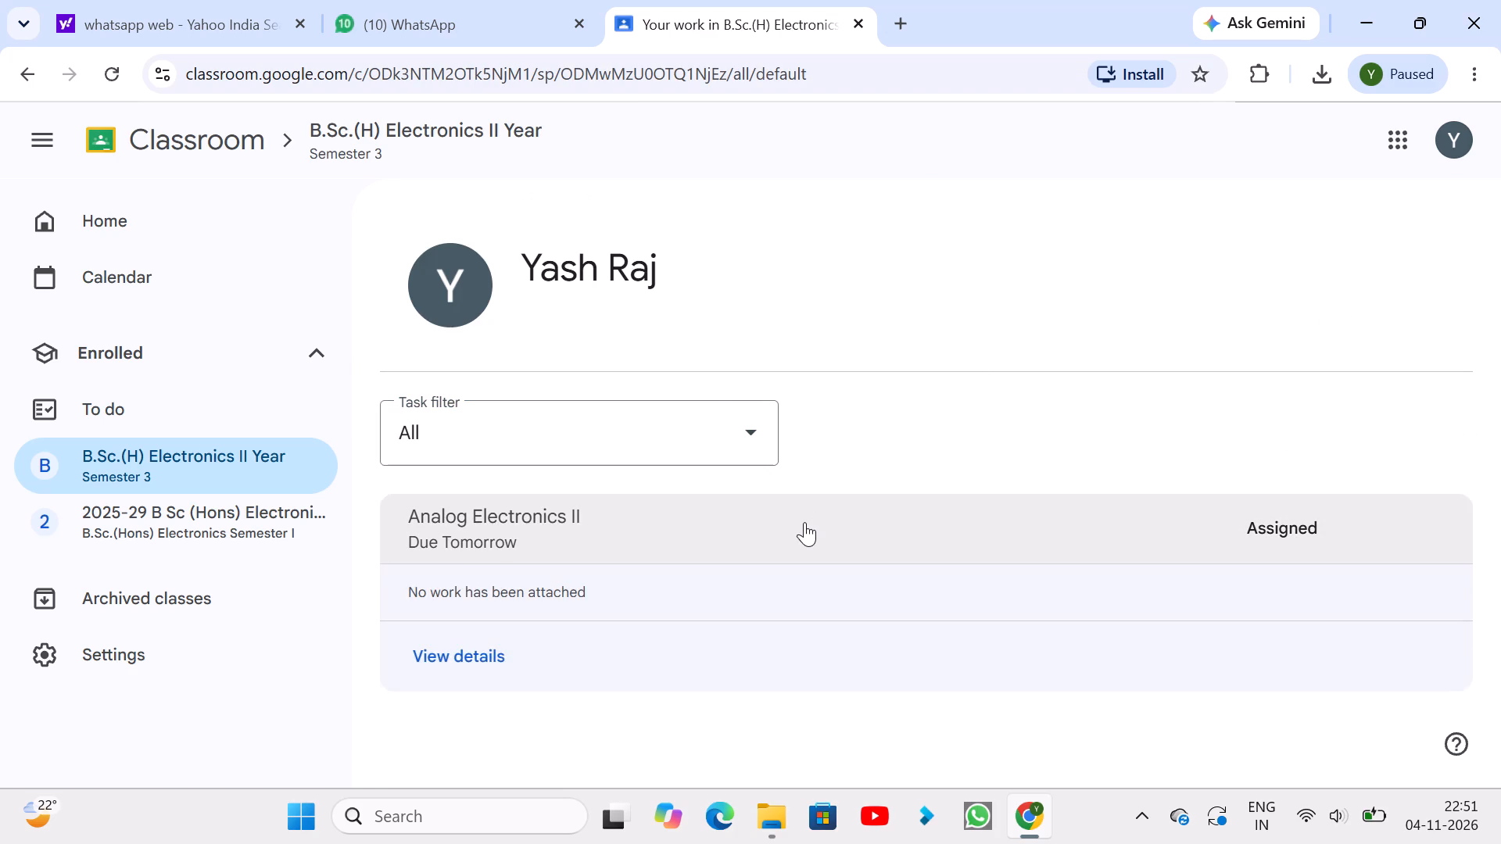
left_click(804, 522)
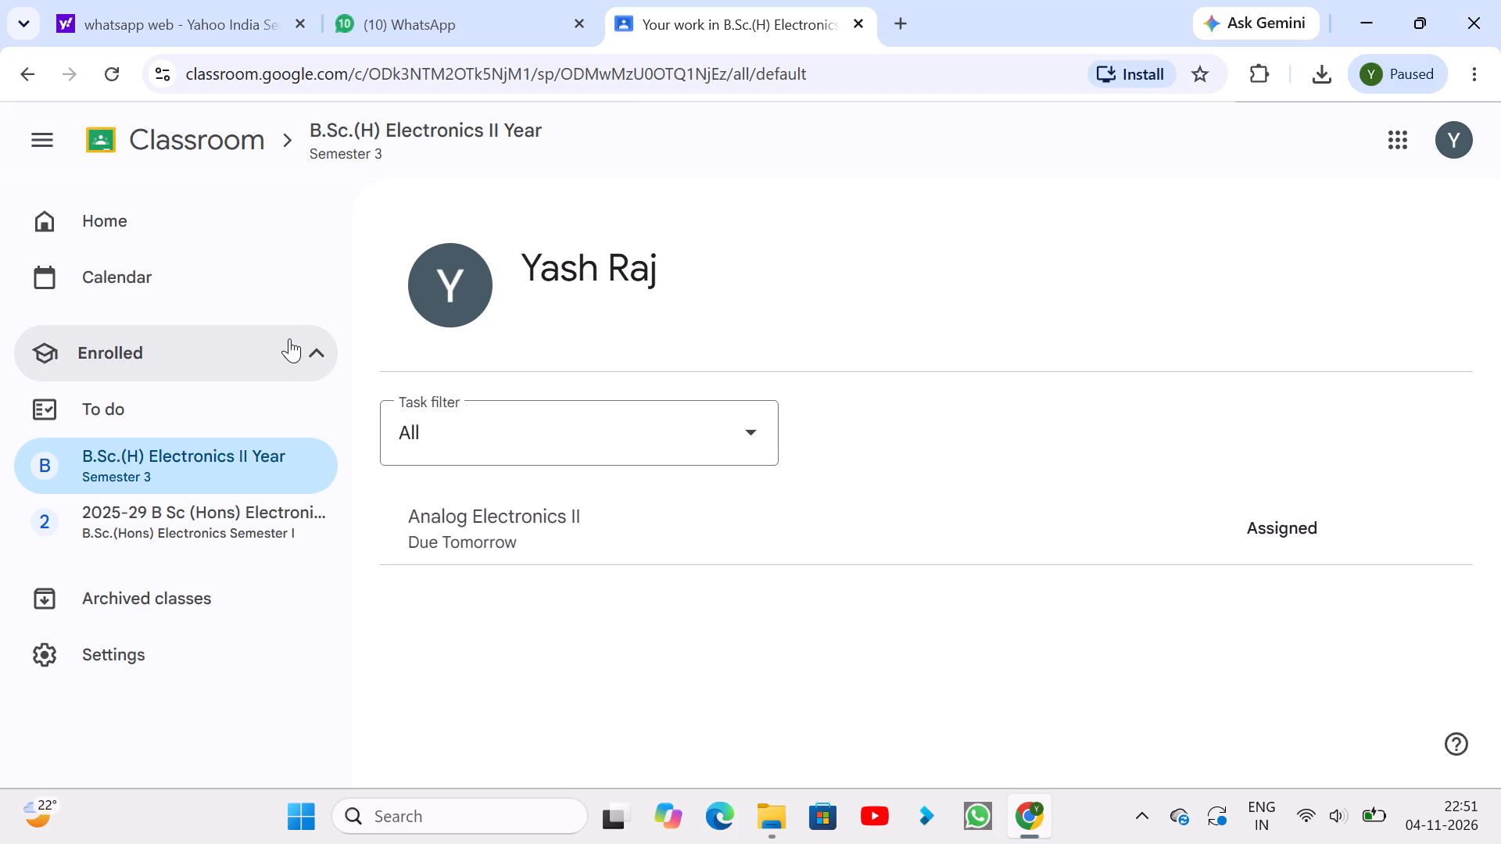
scroll(740, 301, "down", 2)
Open the Analog Electronics II assignment from the class stream and read its details.
left_click(162, 472)
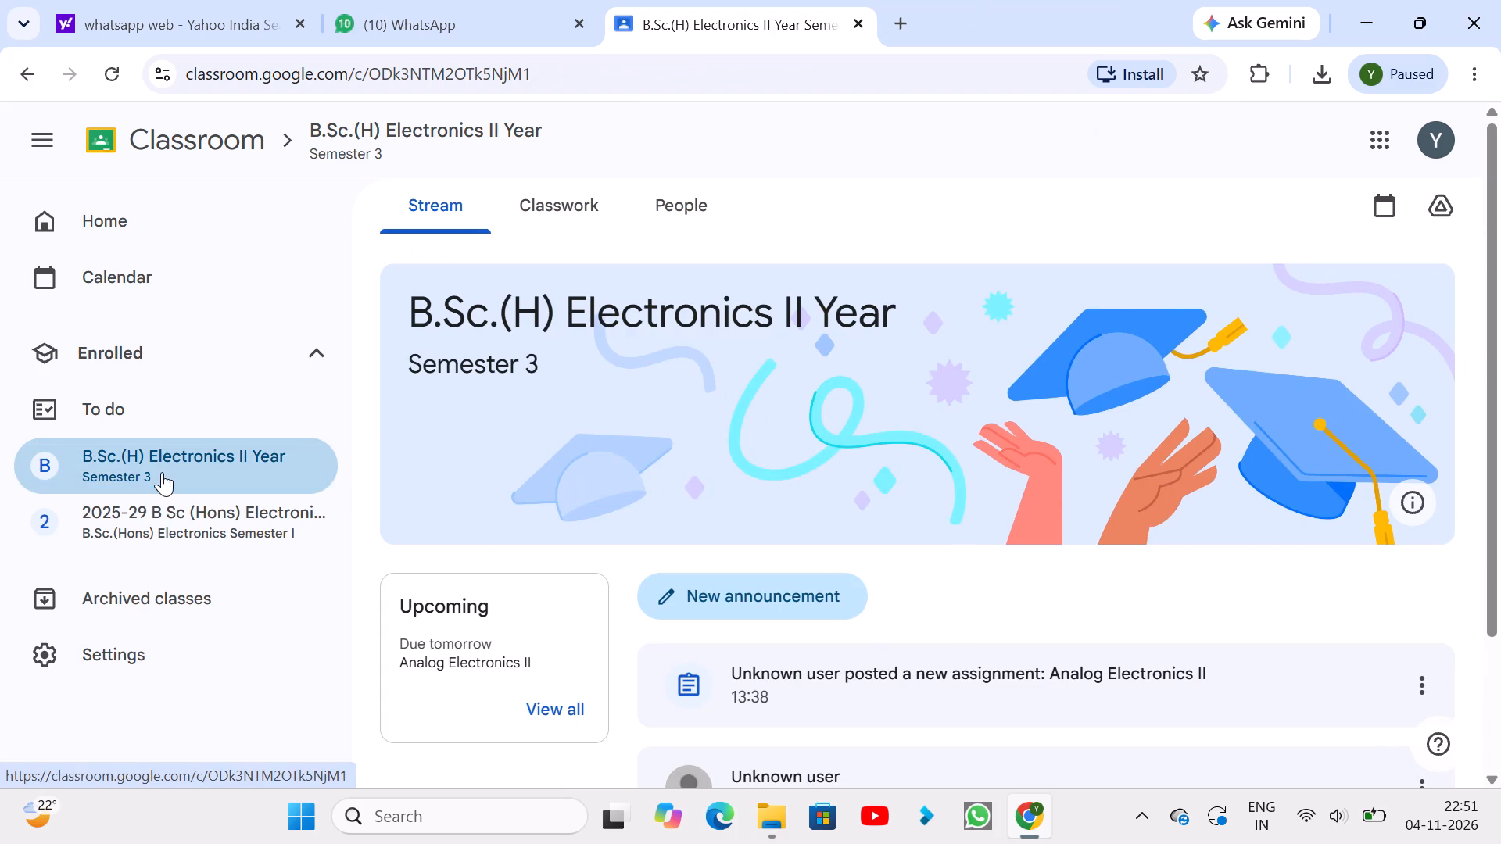
scroll(695, 469, "down", 3)
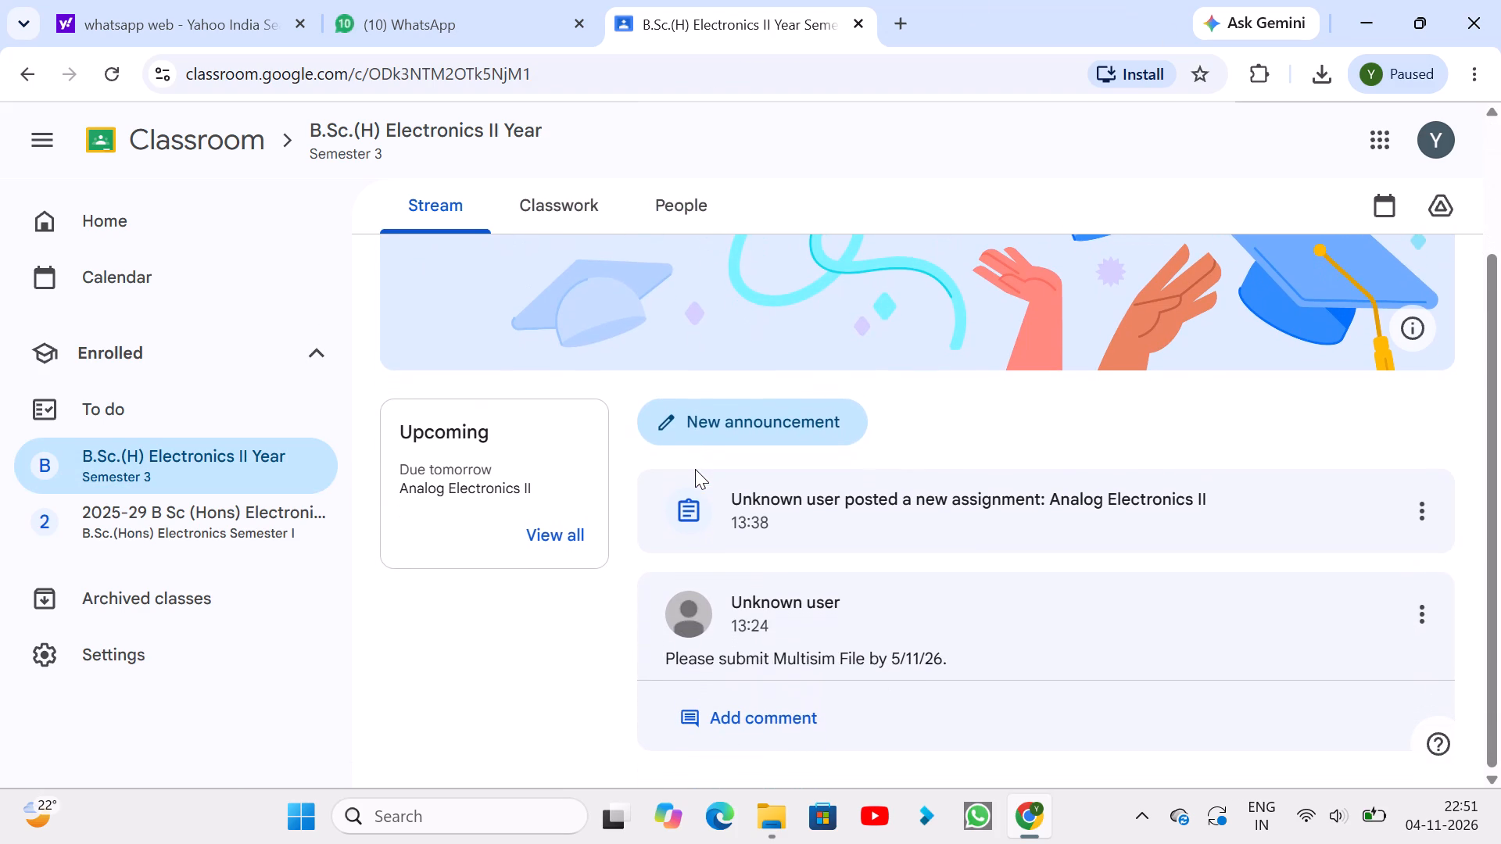
scroll(695, 469, "down", 1)
scroll(821, 488, "up", 1)
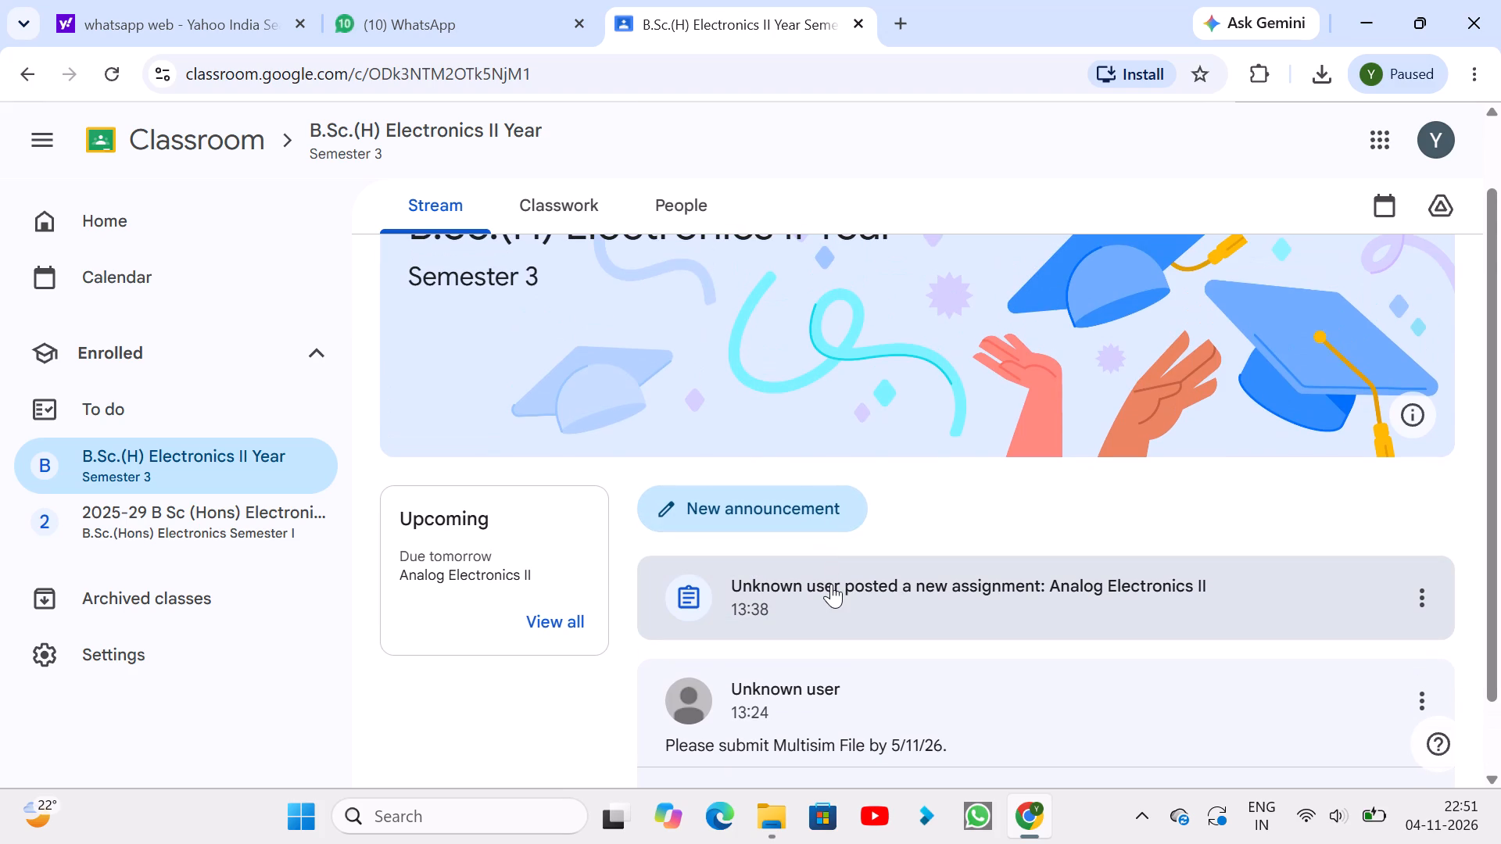
left_click(831, 586)
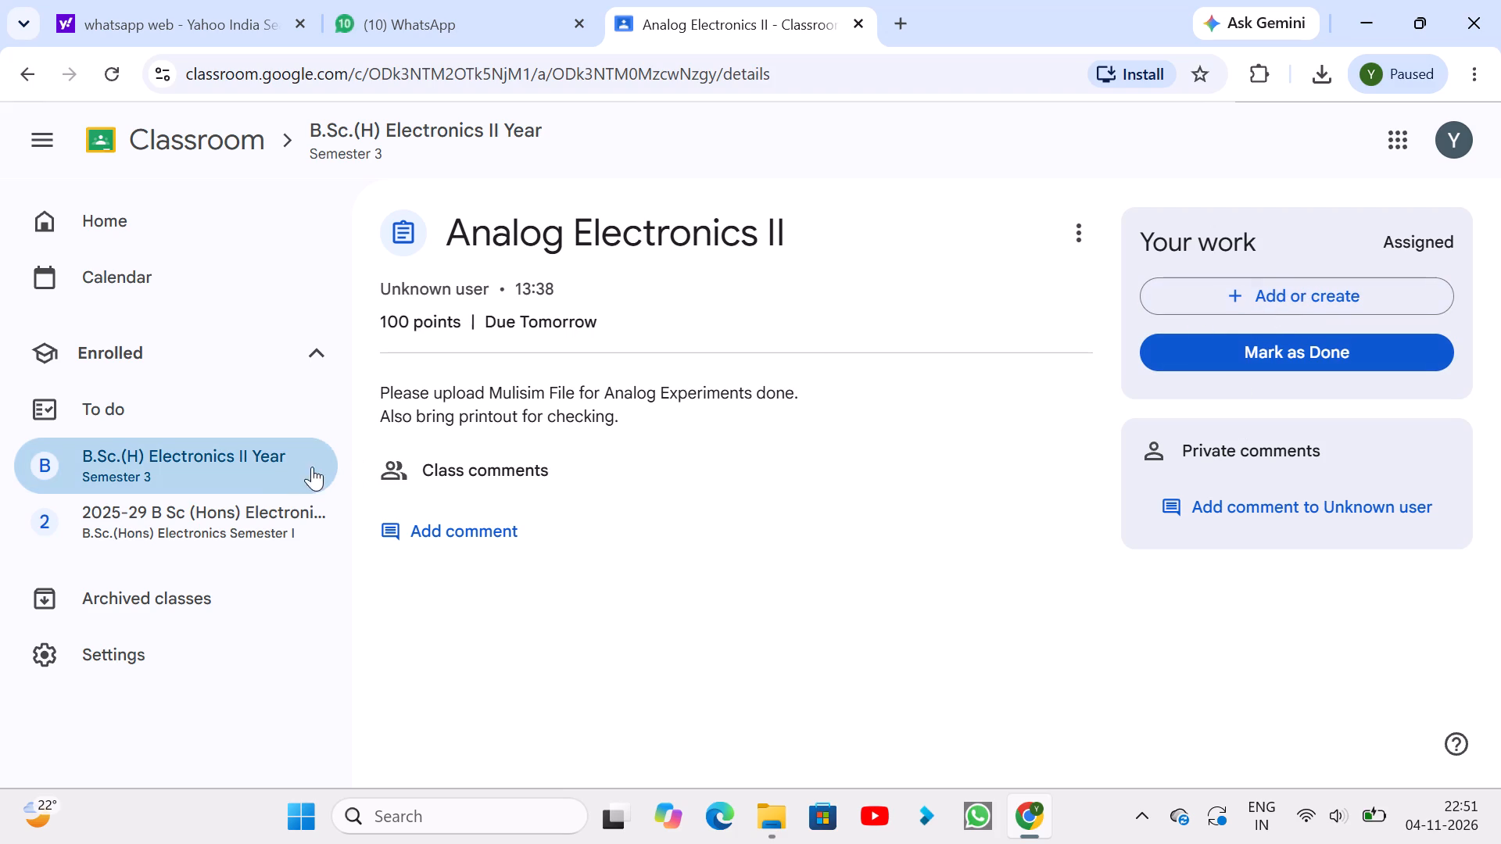
Return to the class stream and open the Analog Electronics II assignment through the full list of upcoming work.
left_click(279, 464)
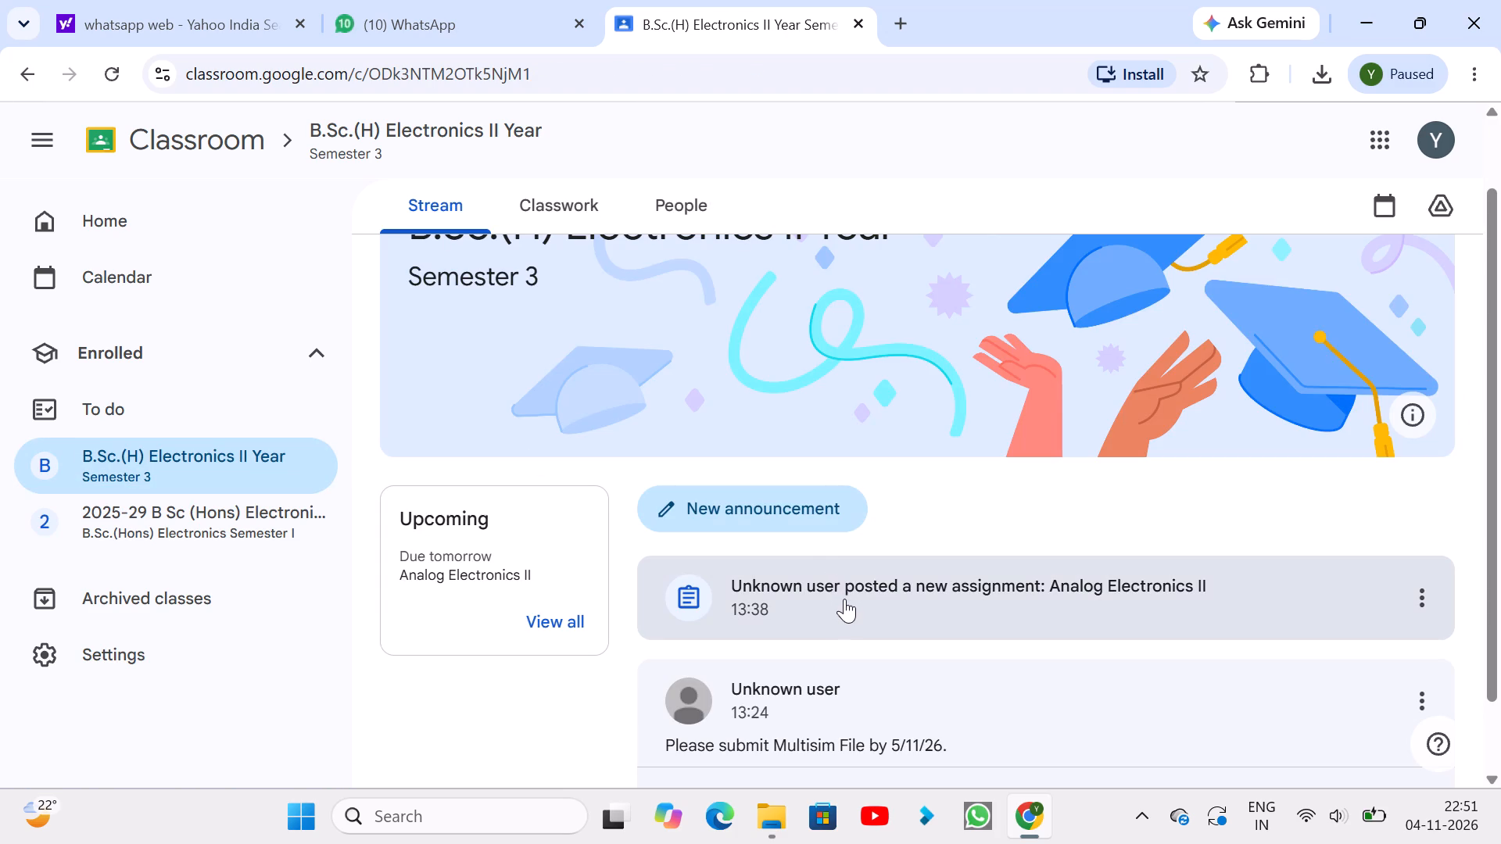
scroll(845, 599, "down", 1)
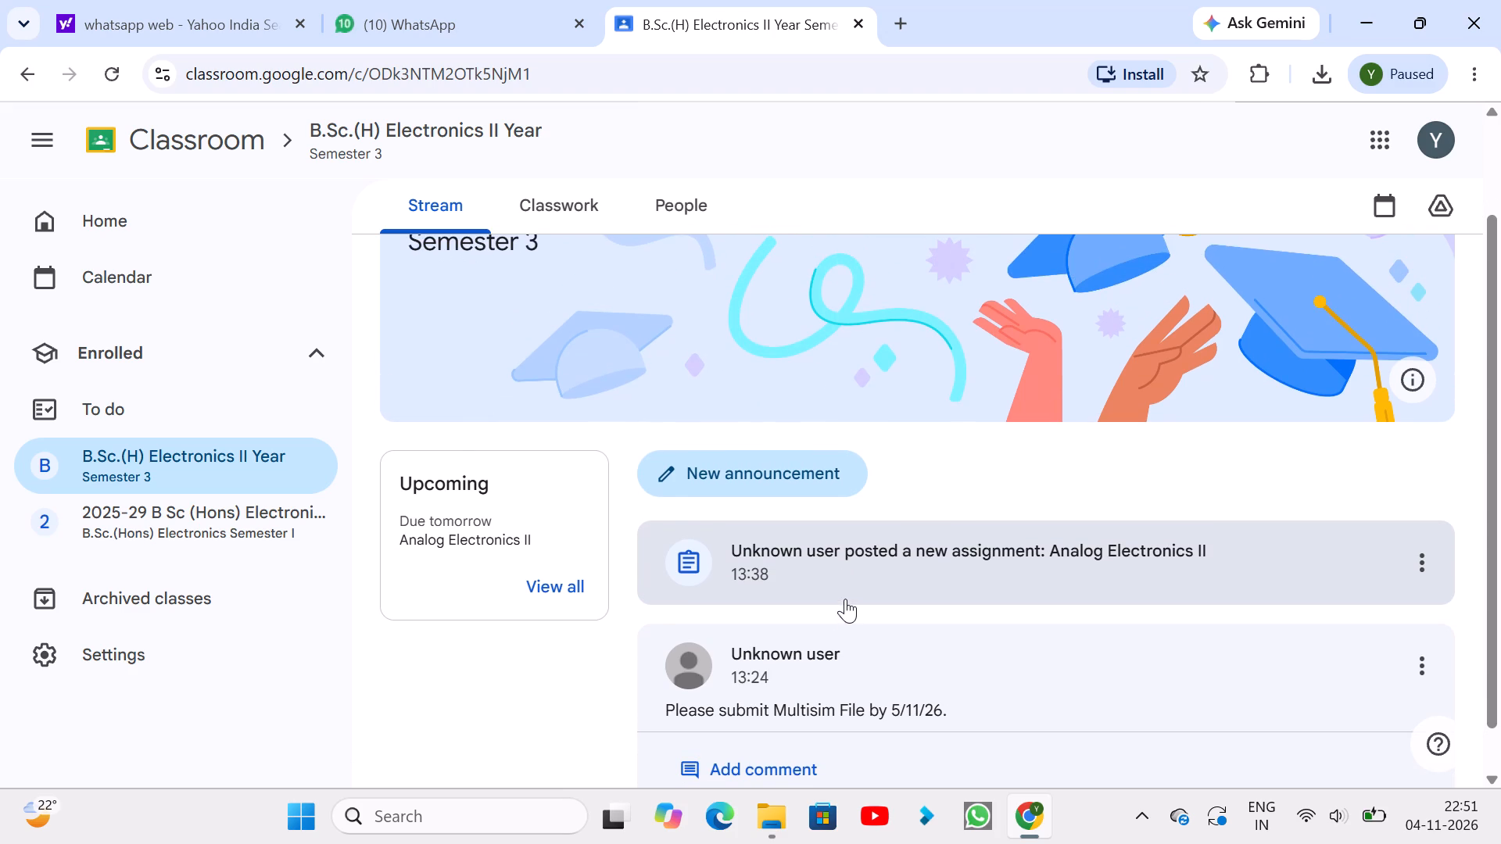
scroll(747, 499, "right", 1)
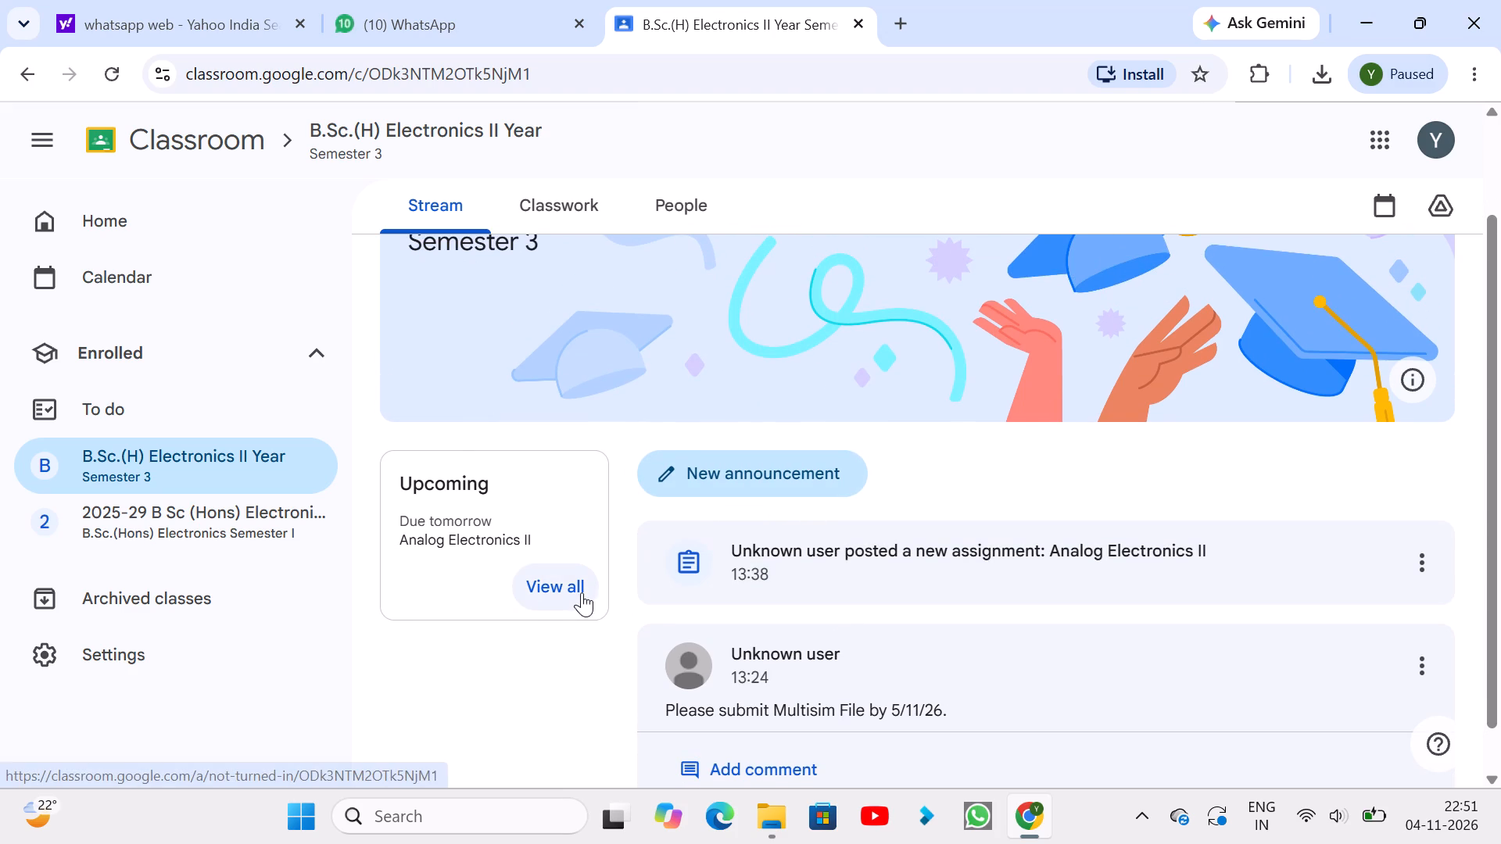
left_click(582, 592)
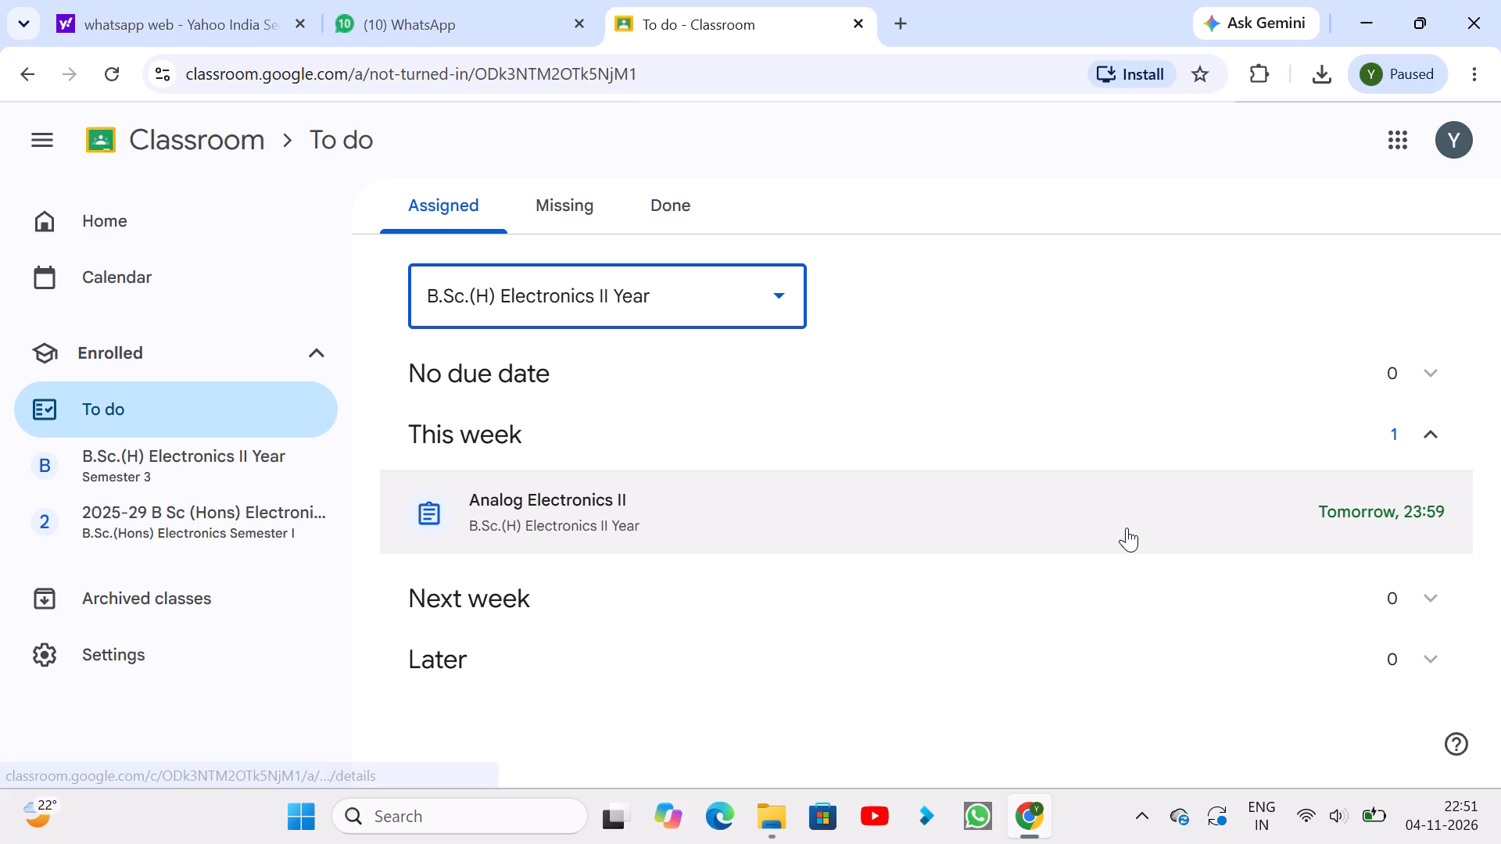
left_click(1127, 527)
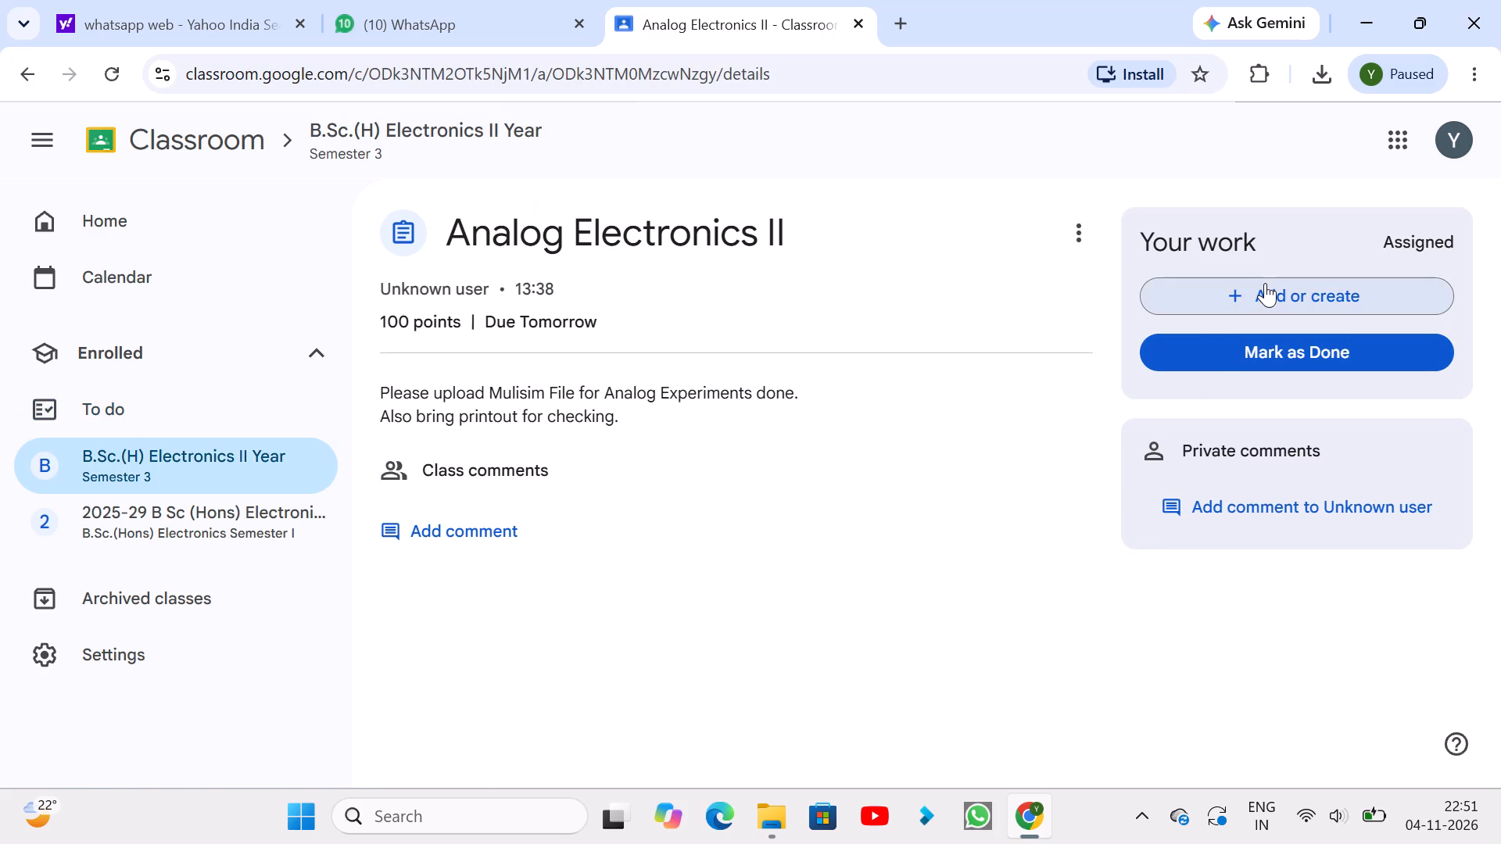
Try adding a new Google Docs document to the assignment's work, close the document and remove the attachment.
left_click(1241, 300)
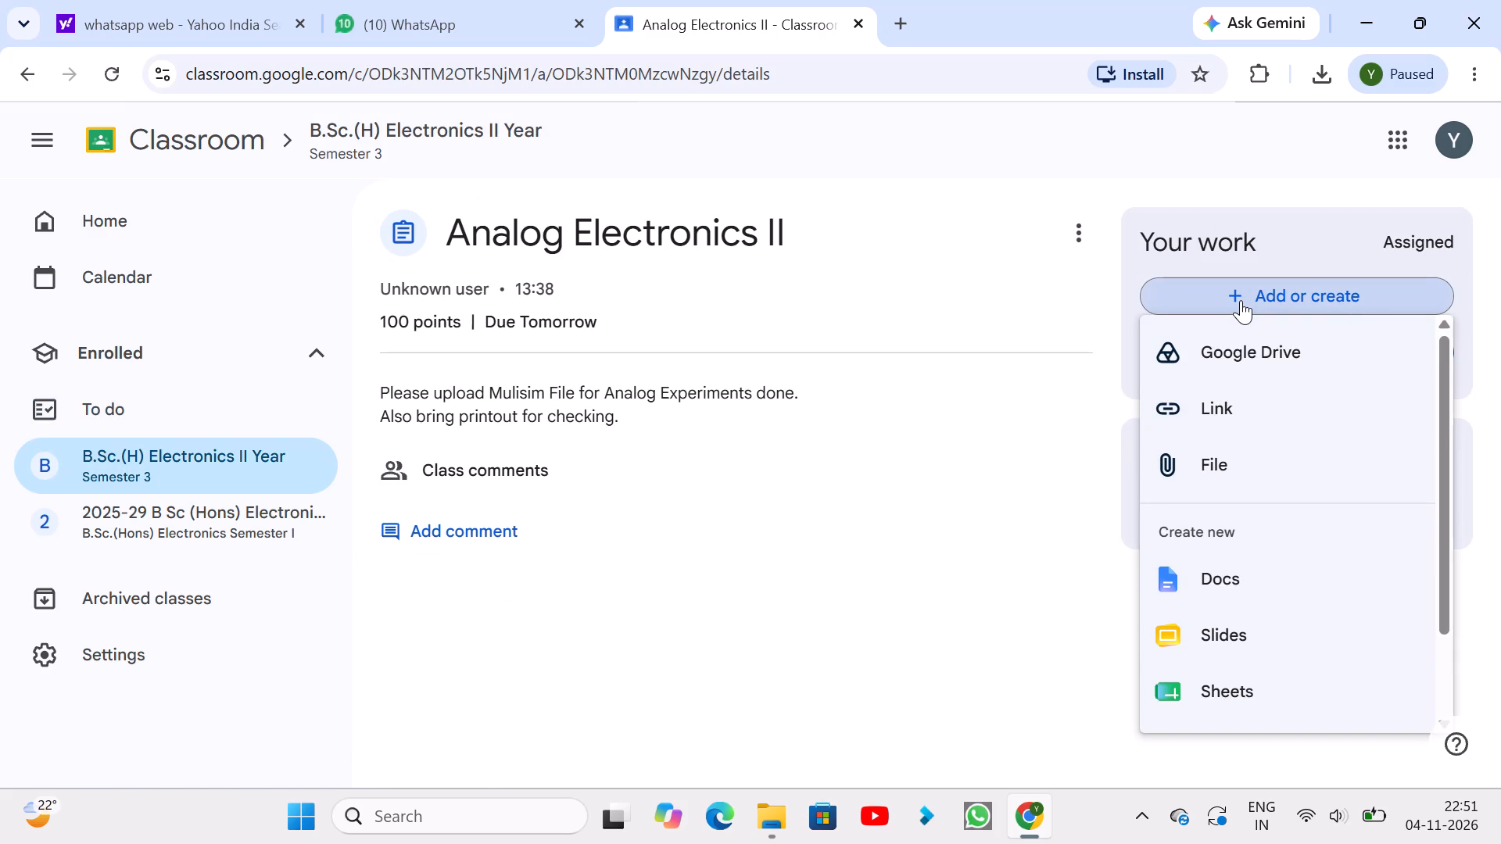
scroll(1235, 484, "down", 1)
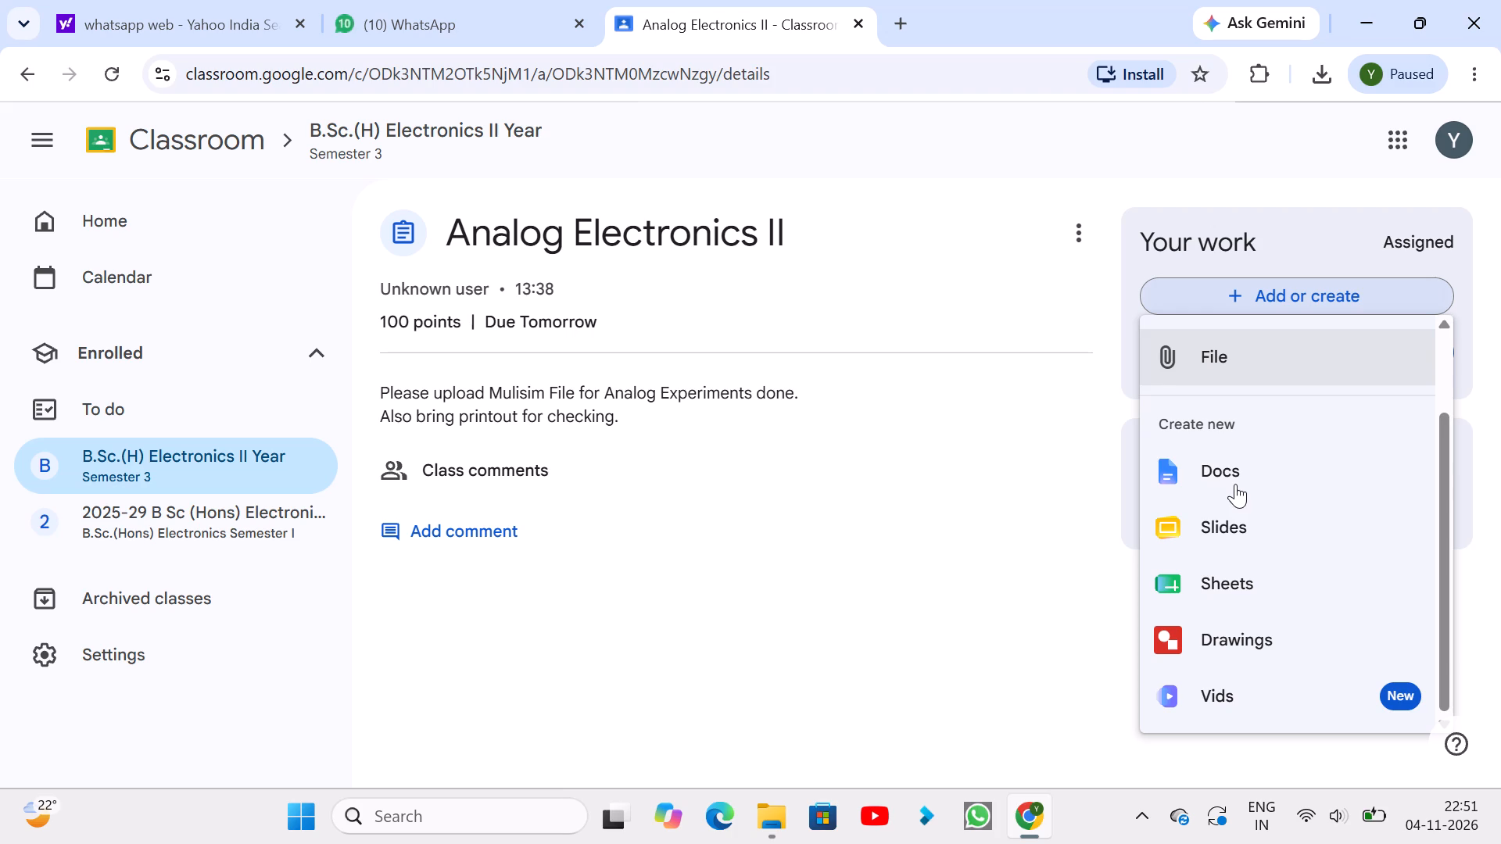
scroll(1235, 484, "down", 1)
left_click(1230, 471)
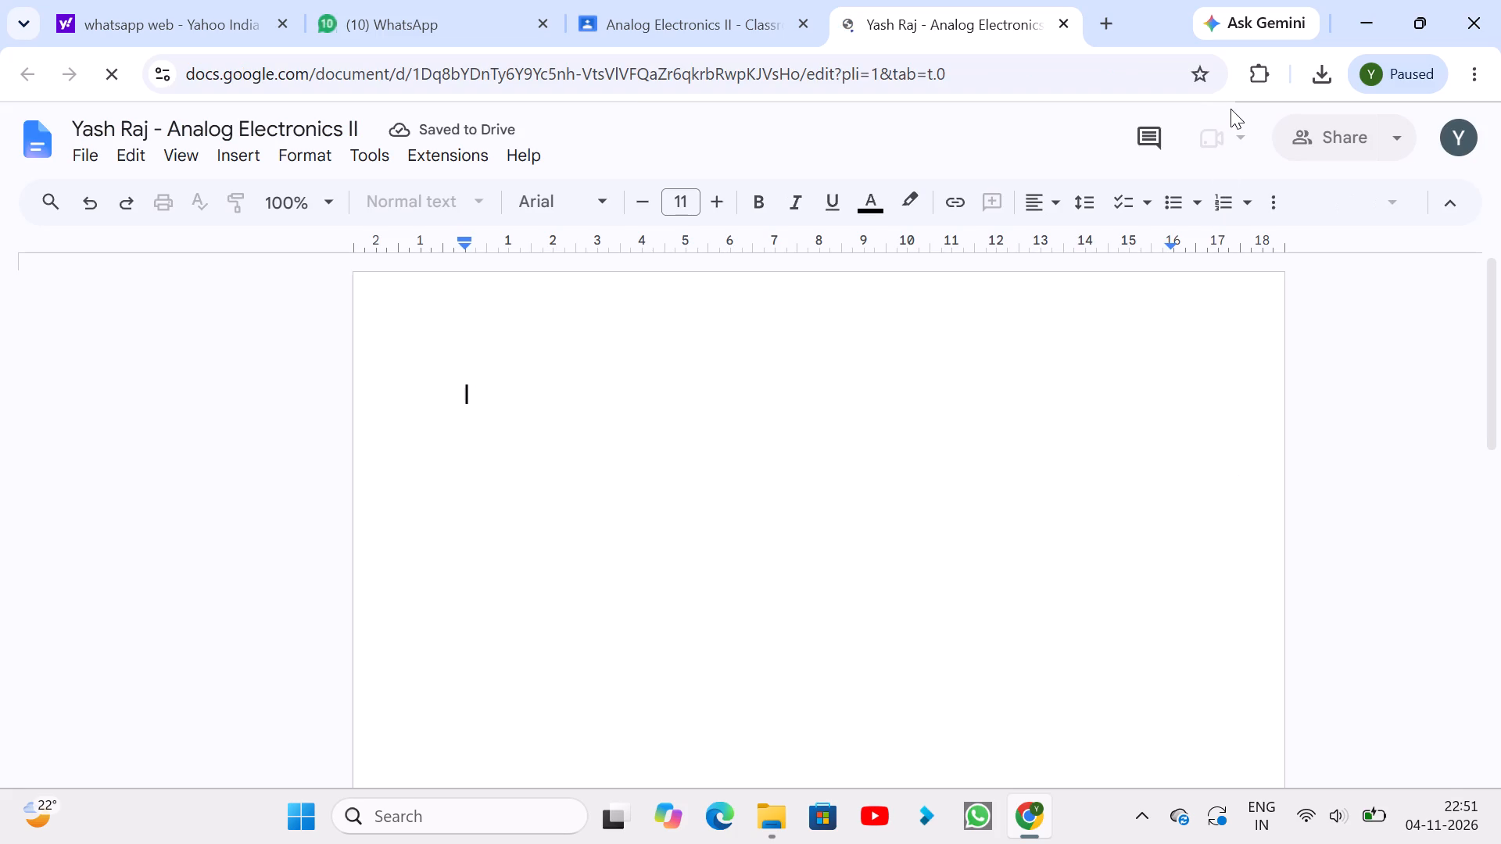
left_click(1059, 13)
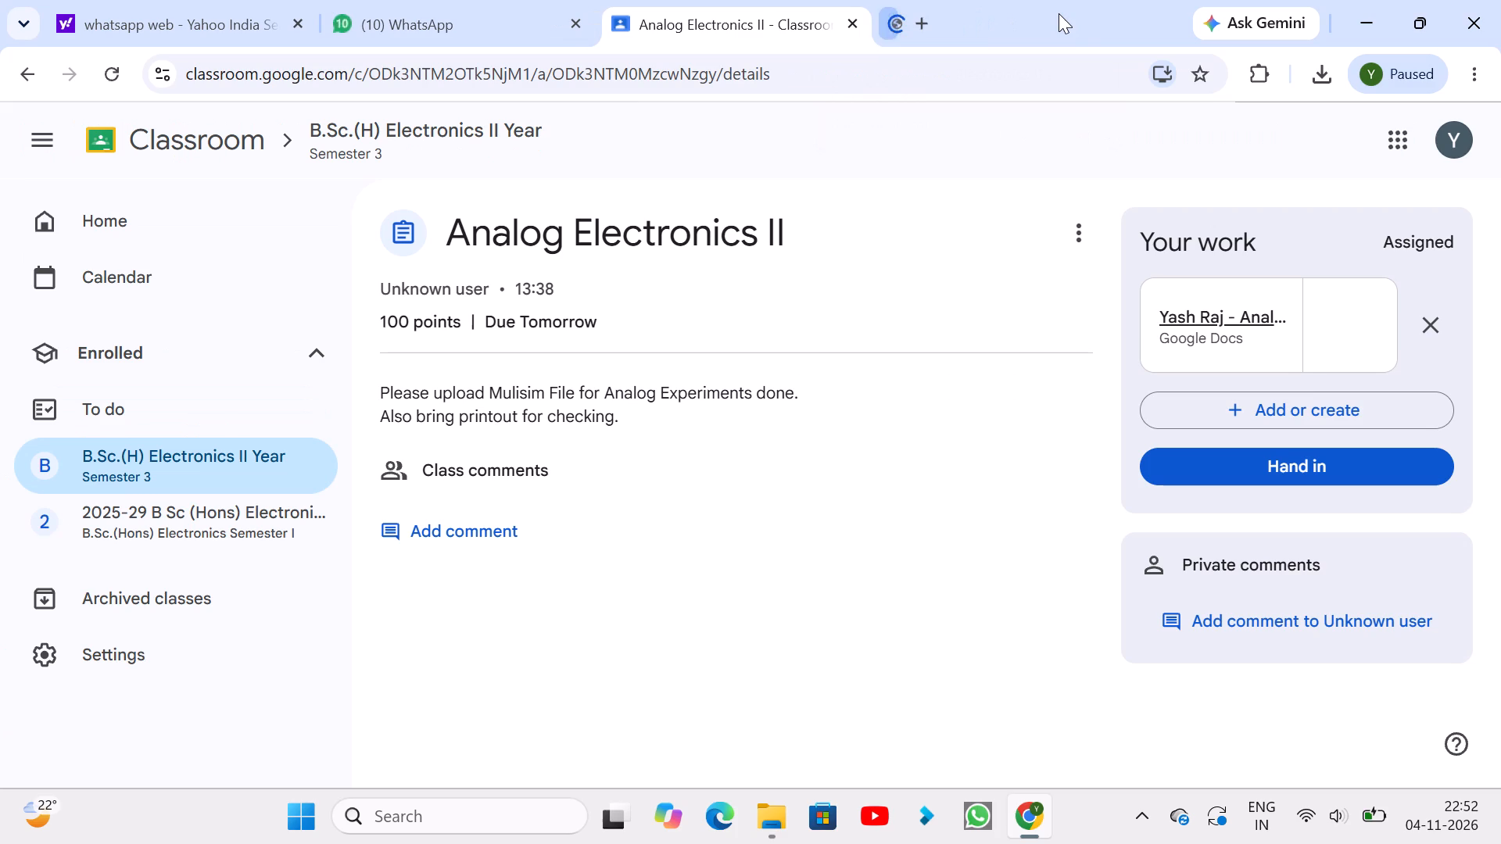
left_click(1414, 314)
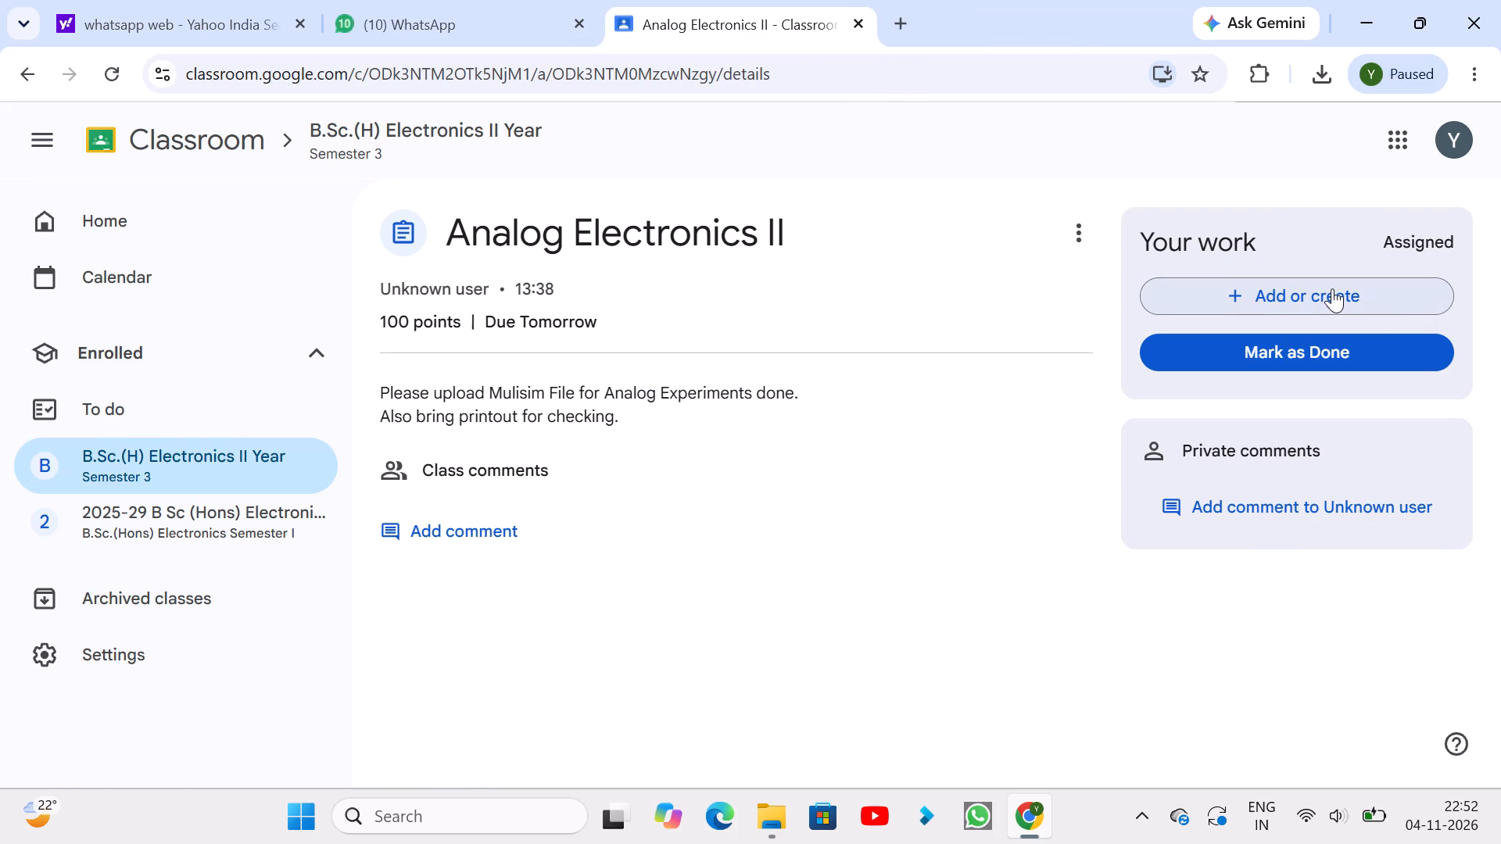
Upload the CMRR Multisim file from the Downloads folder as an attachment to the assignment's work.
left_click(1332, 288)
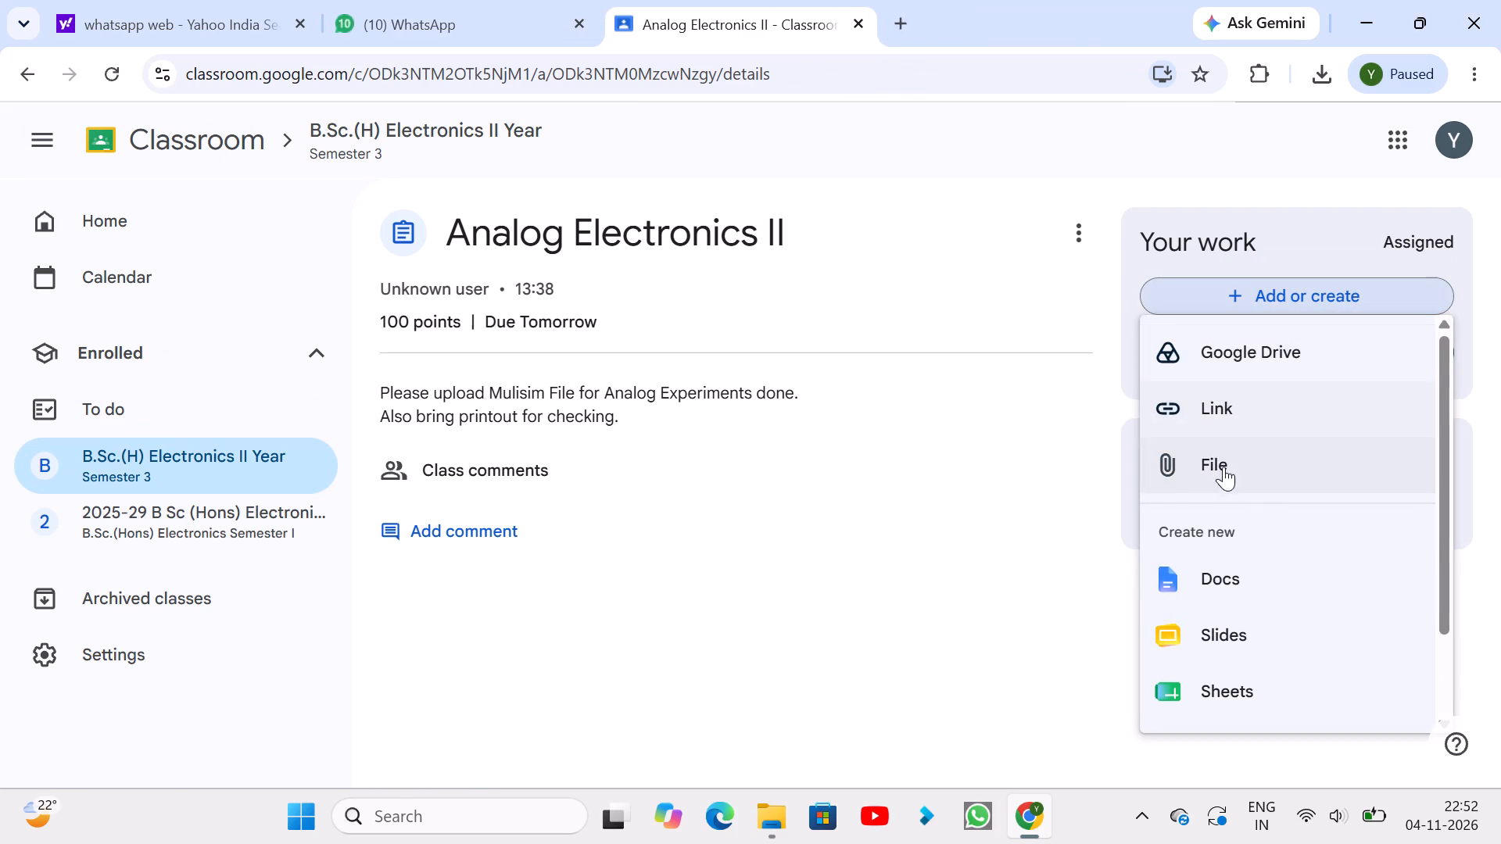
scroll(1248, 649, "down", 2)
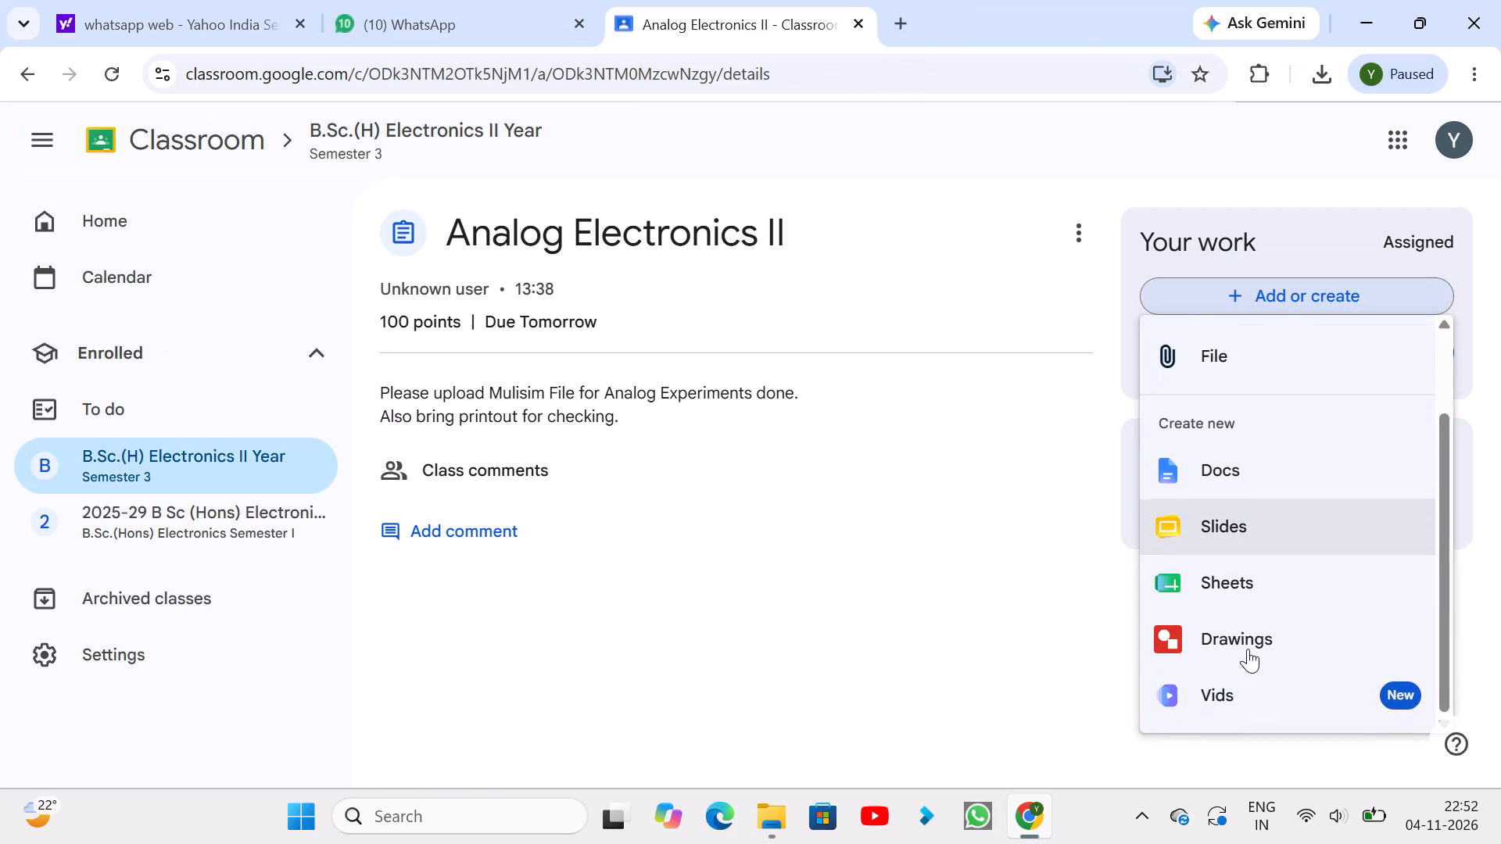
scroll(1248, 649, "up", 2)
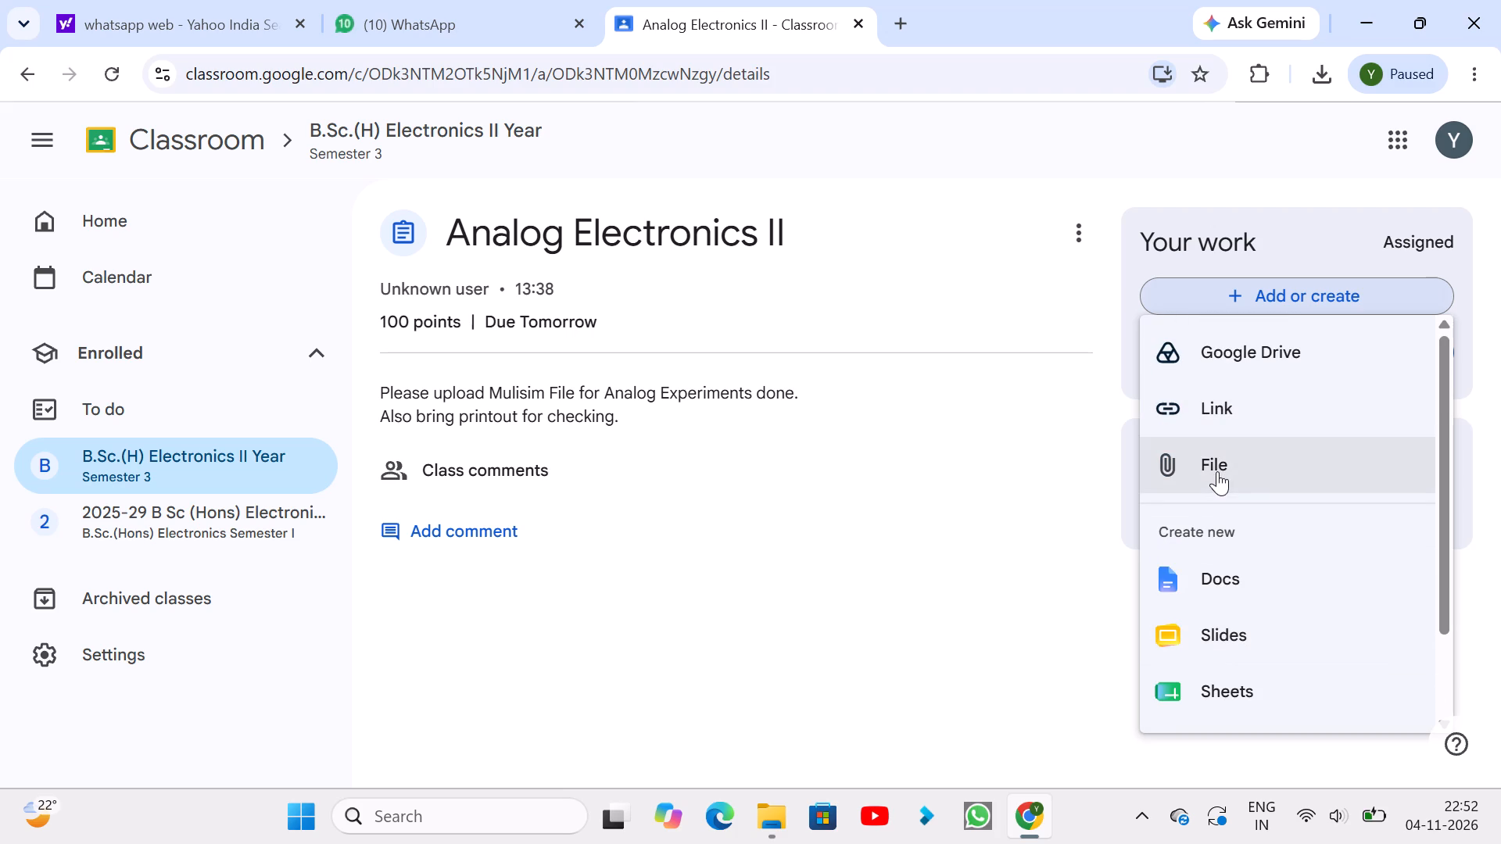
left_click(1217, 471)
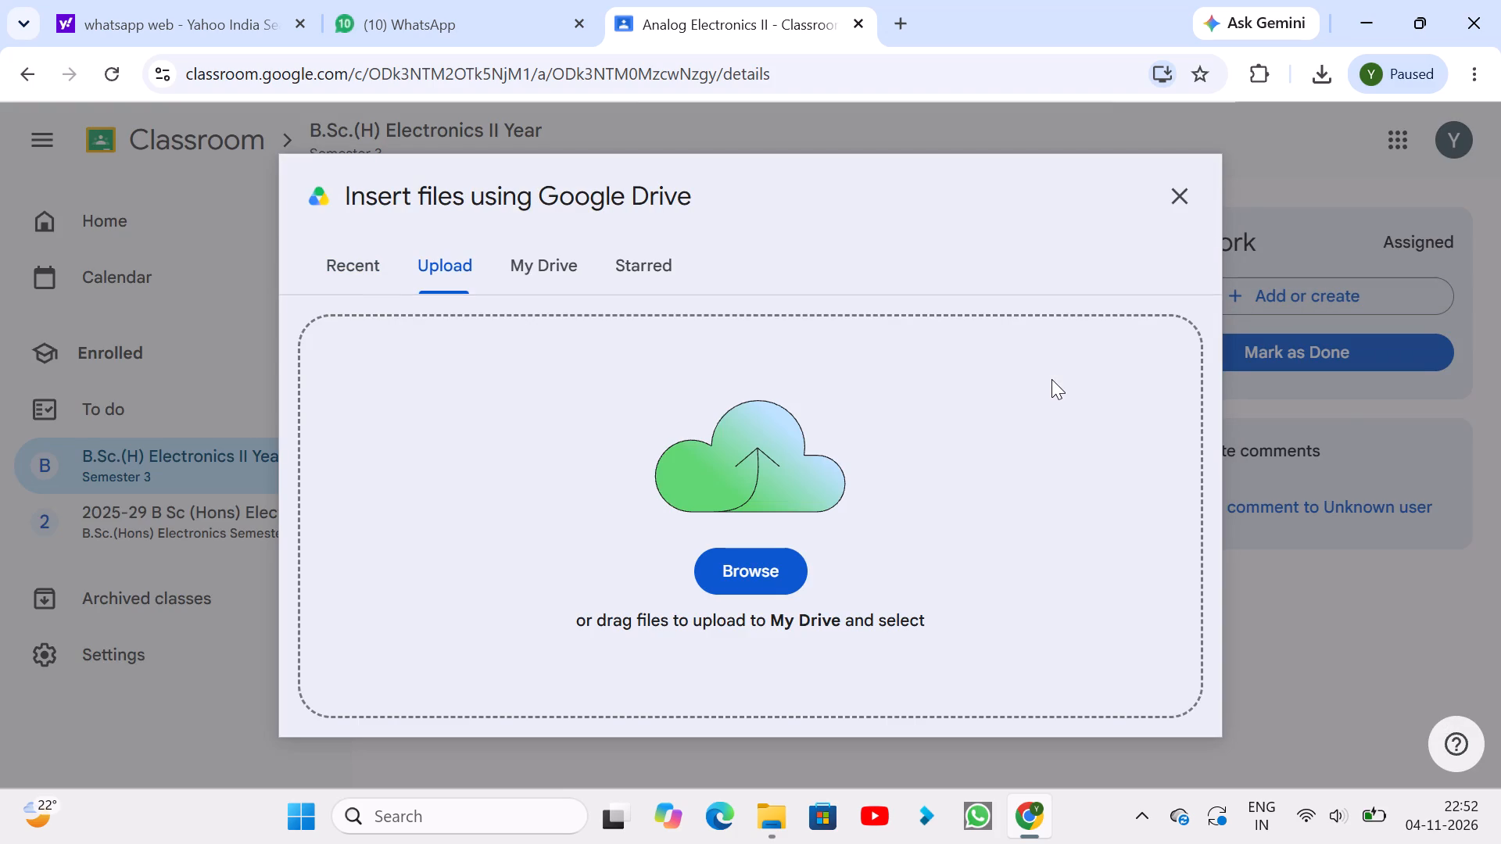
left_click(765, 562)
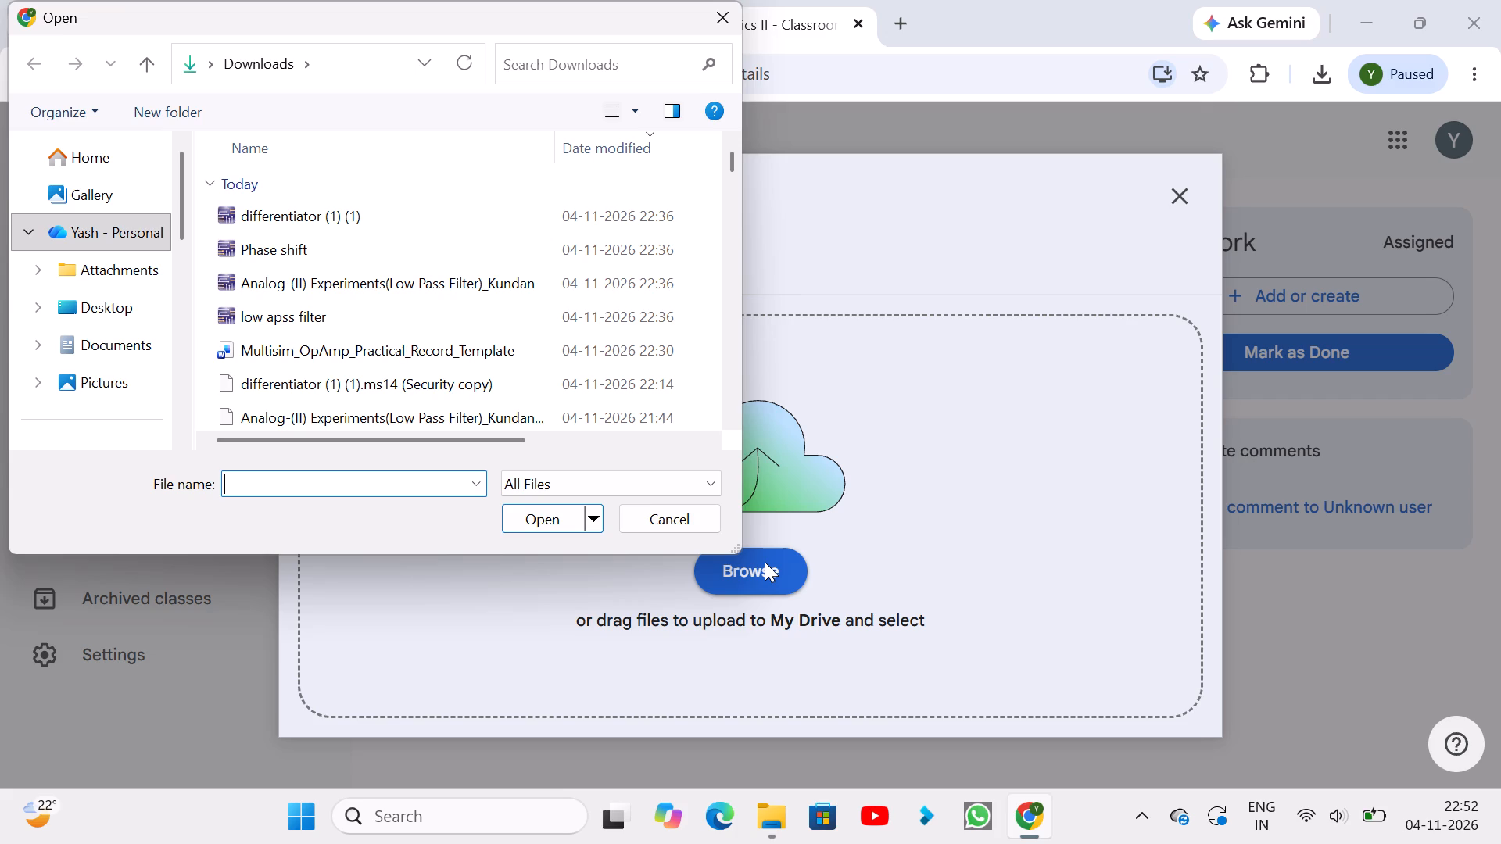
scroll(321, 261, "down", 1)
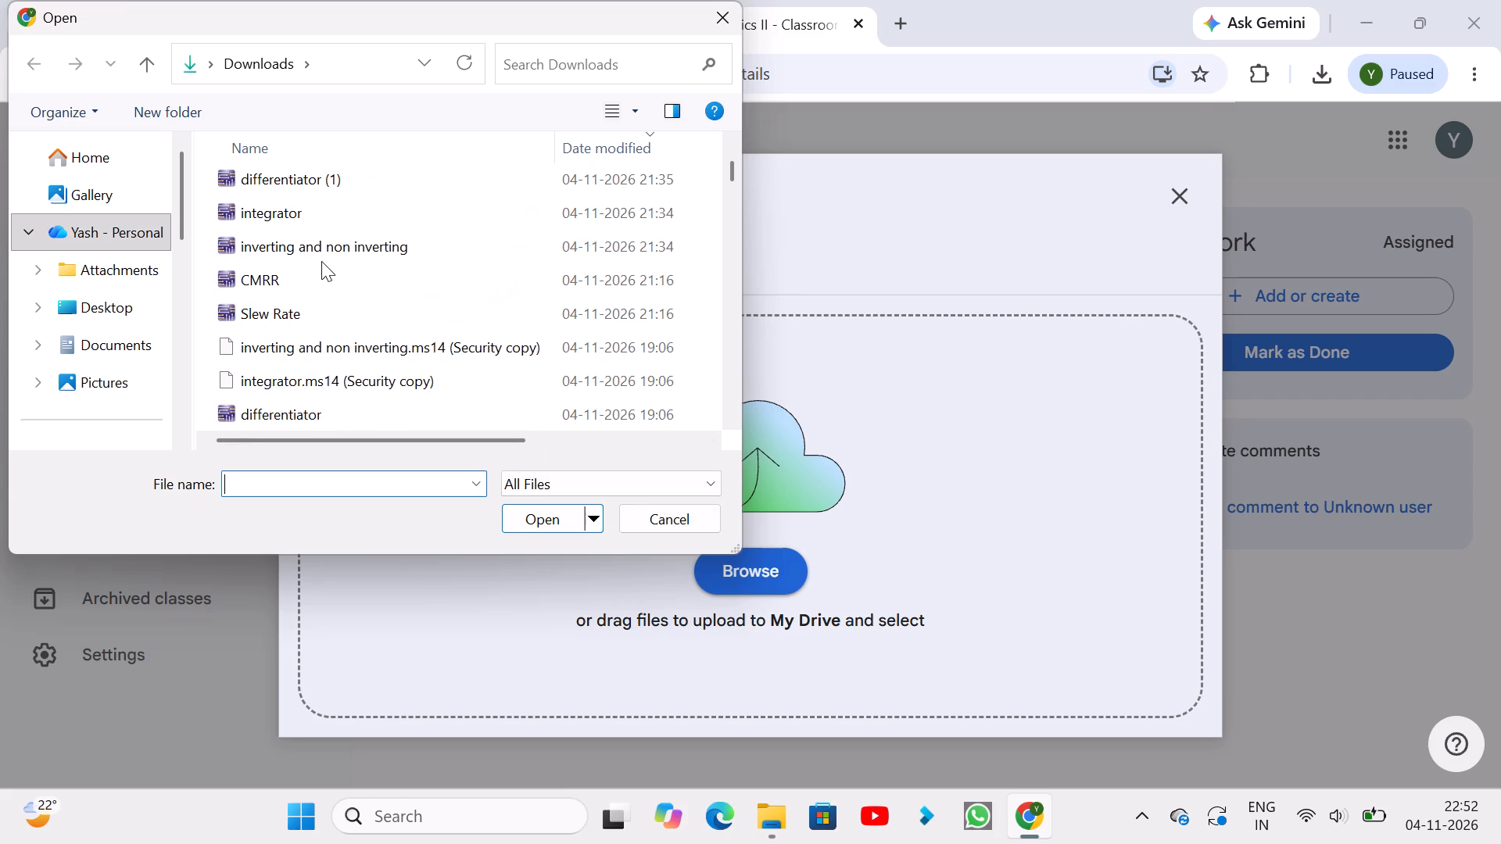
scroll(321, 261, "down", 1)
left_click(300, 274)
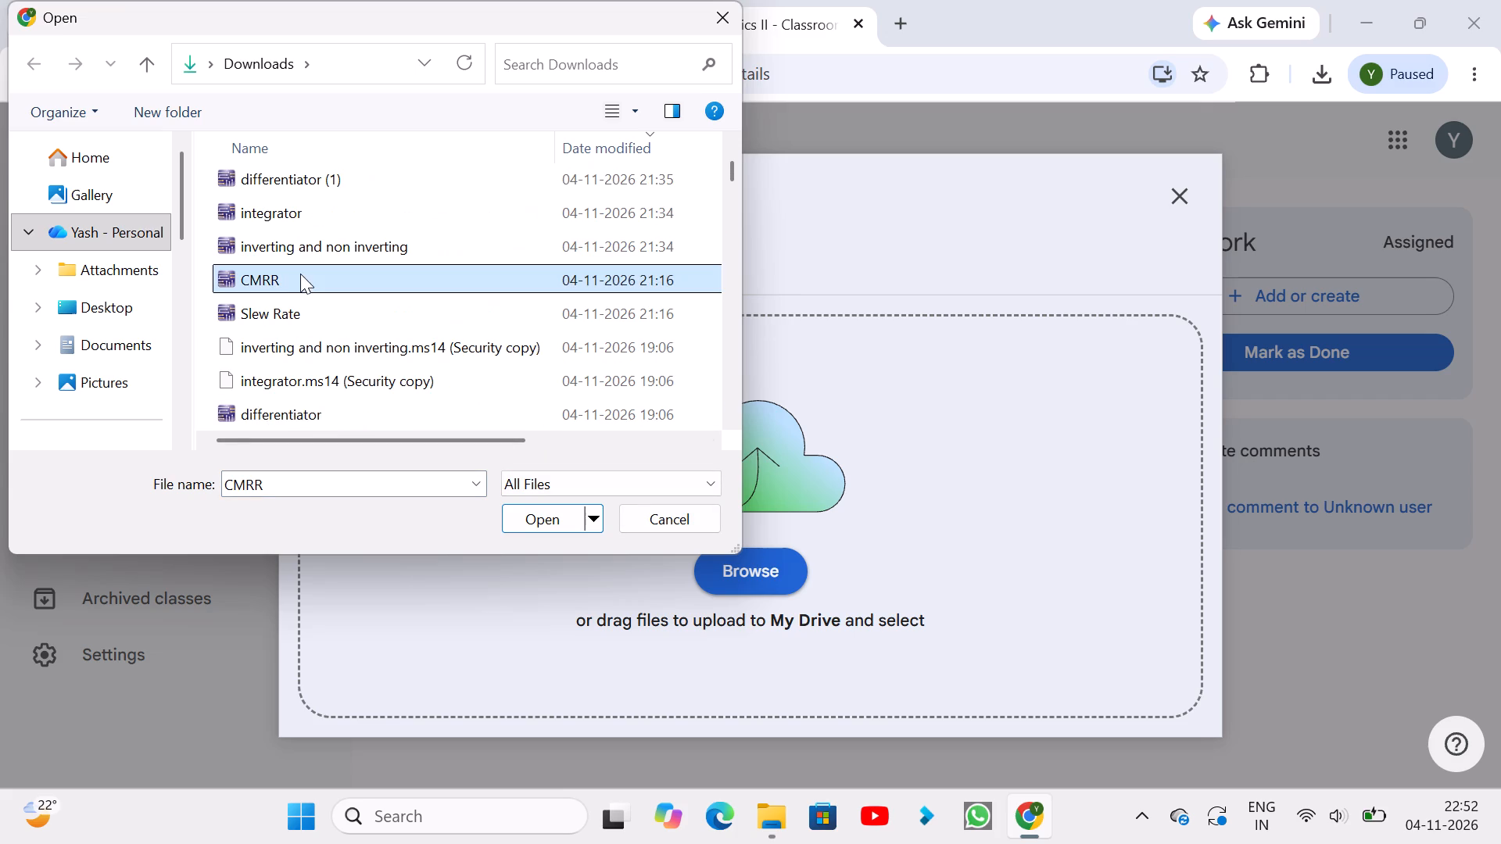
left_click(298, 307)
left_click(292, 285)
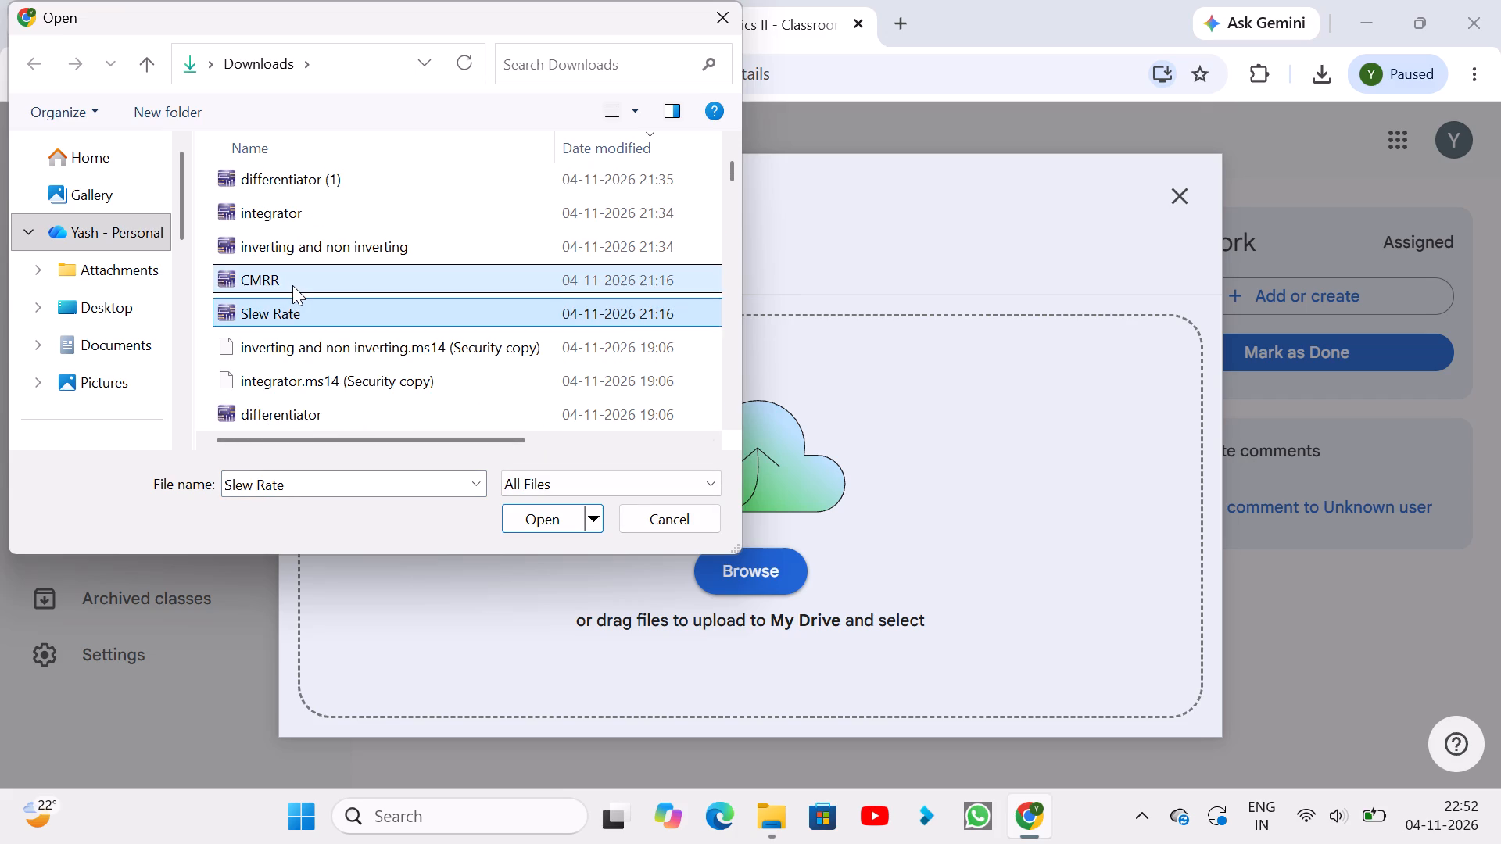
left_click(521, 523)
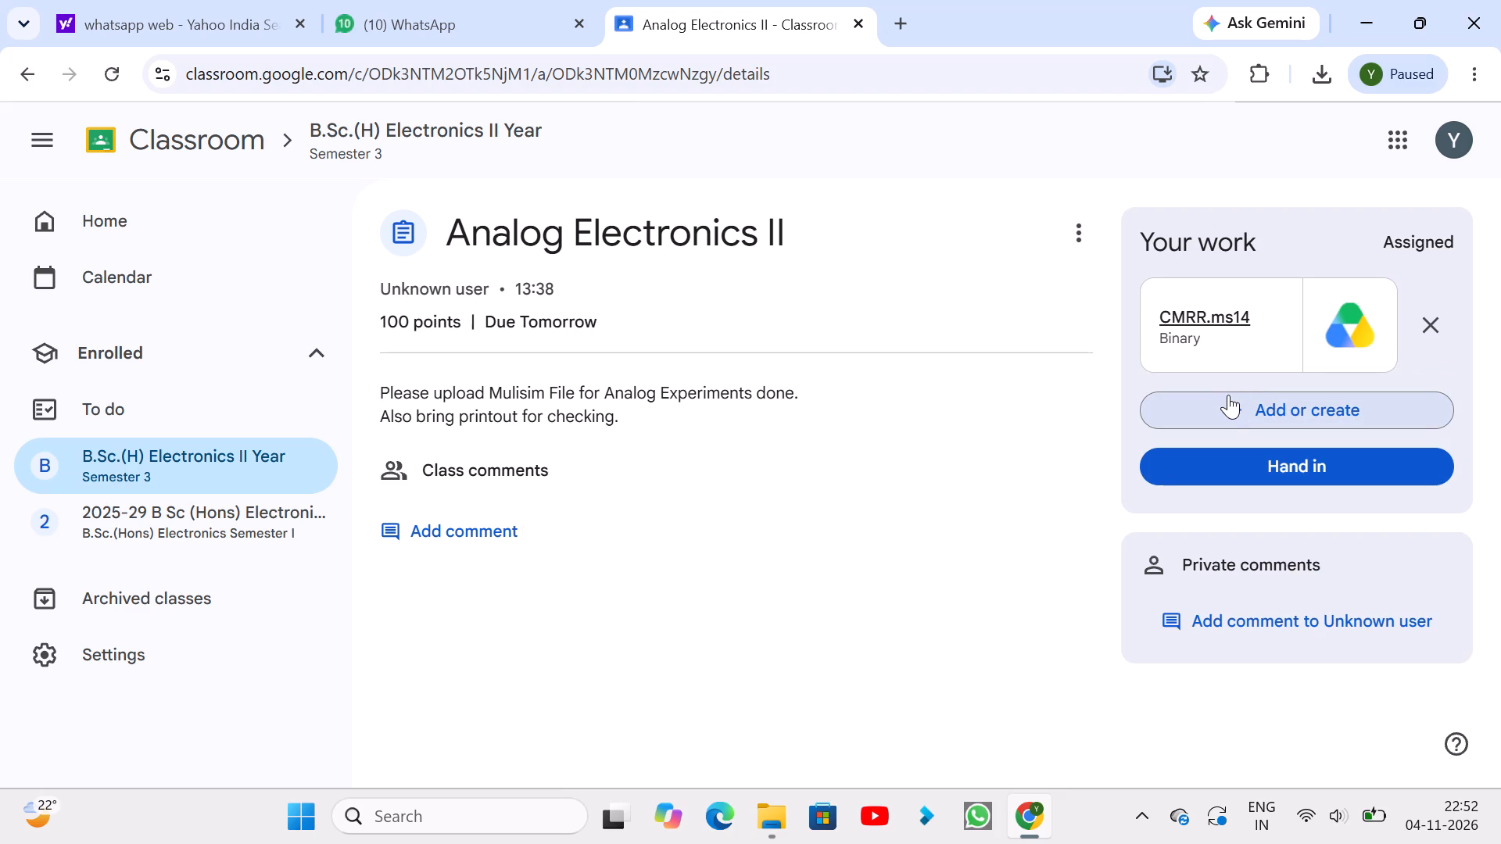
Attach the Slew Rate Multisim file from Downloads to the assignment's work.
left_click(1227, 395)
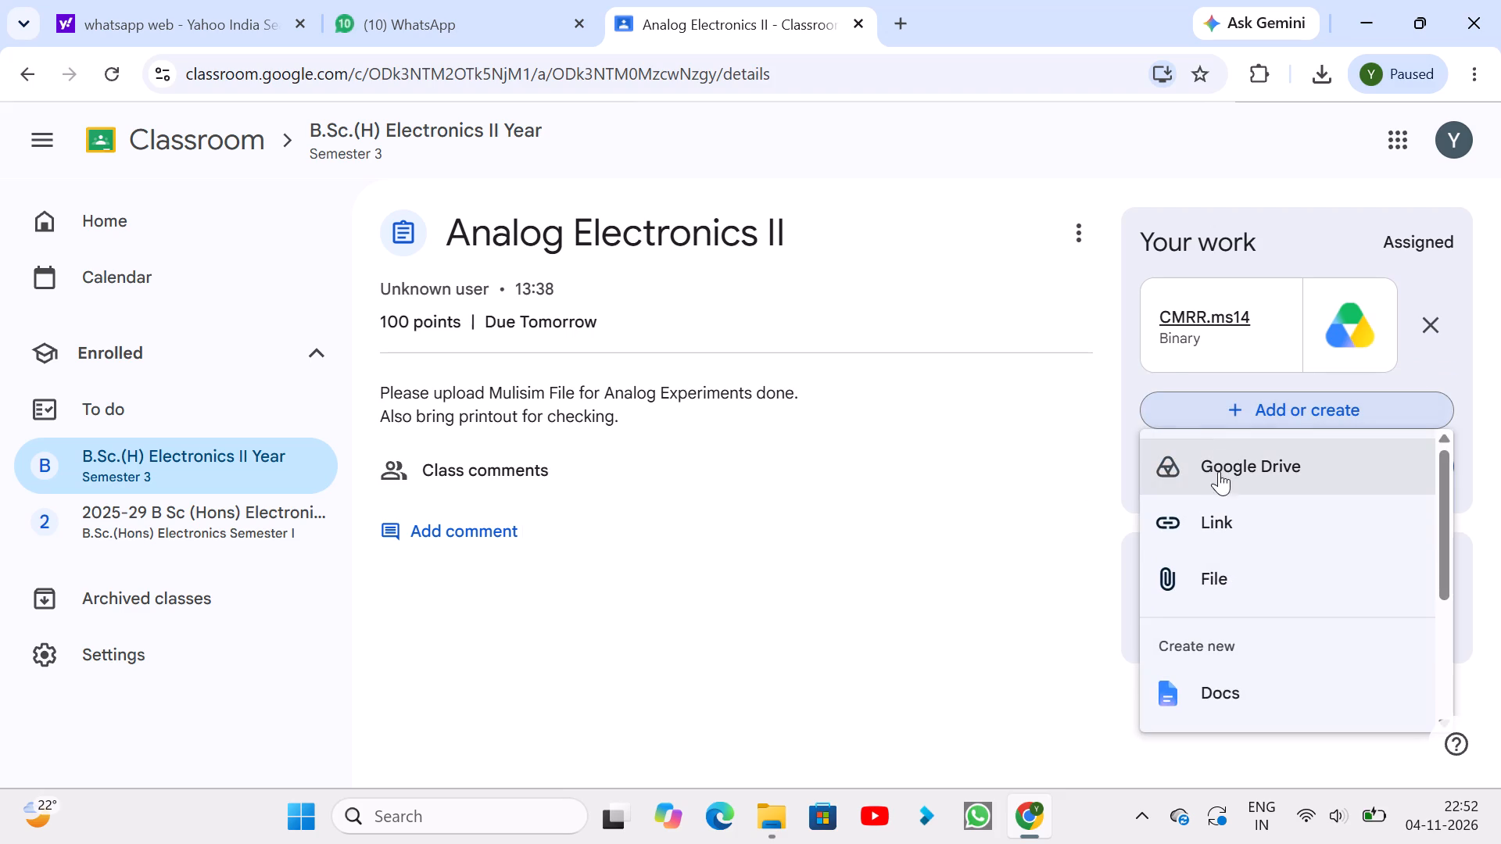
left_click(1217, 562)
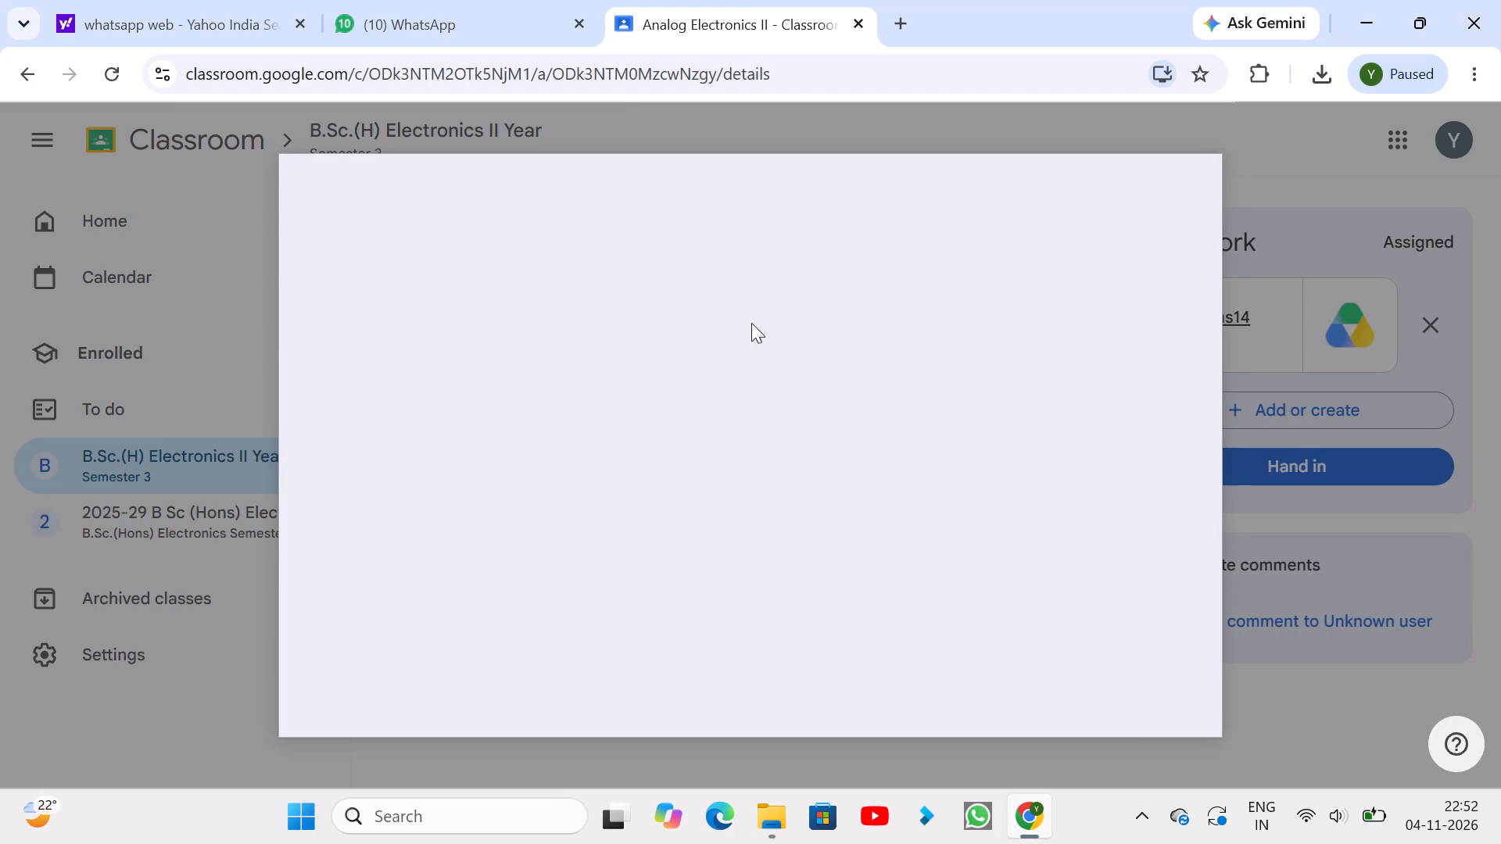
left_click(769, 570)
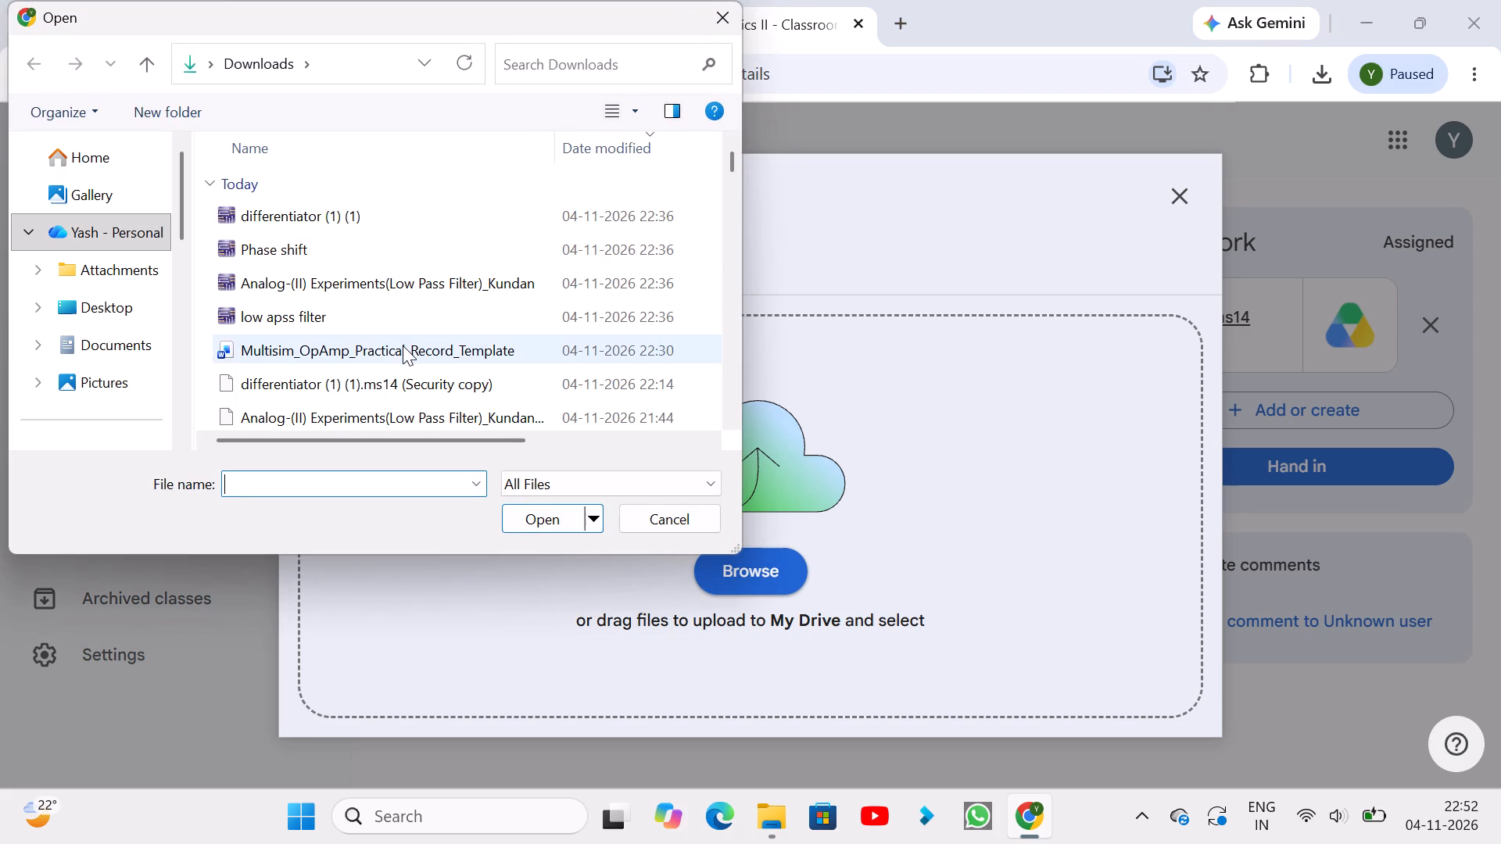
scroll(403, 345, "down", 1)
left_click(371, 320)
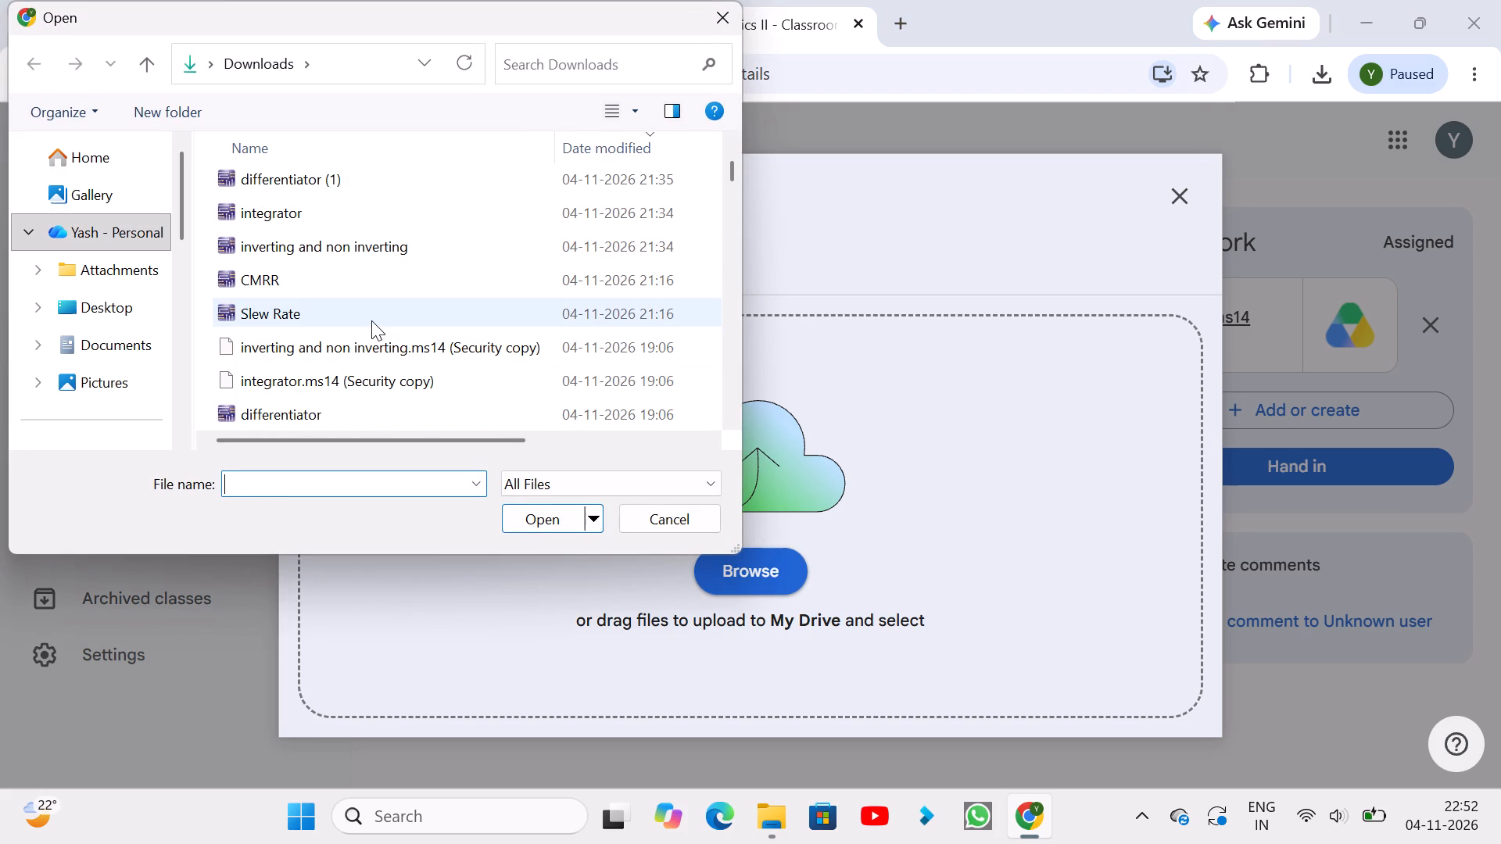
left_click(552, 512)
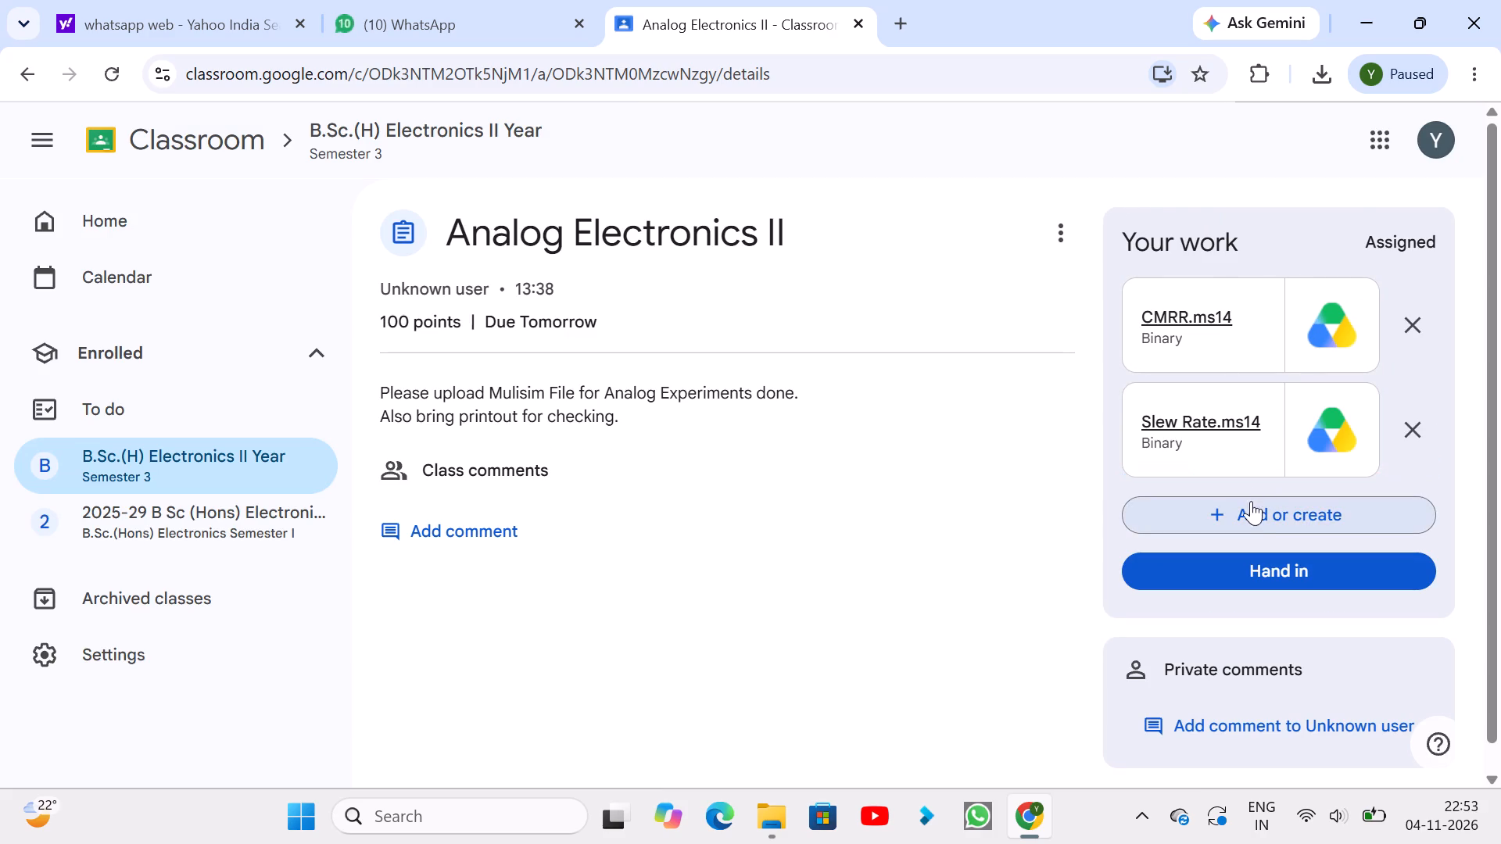
Attach the "inverting and non inverting" Multisim design file from Downloads to the assignment's work.
left_click(1251, 513)
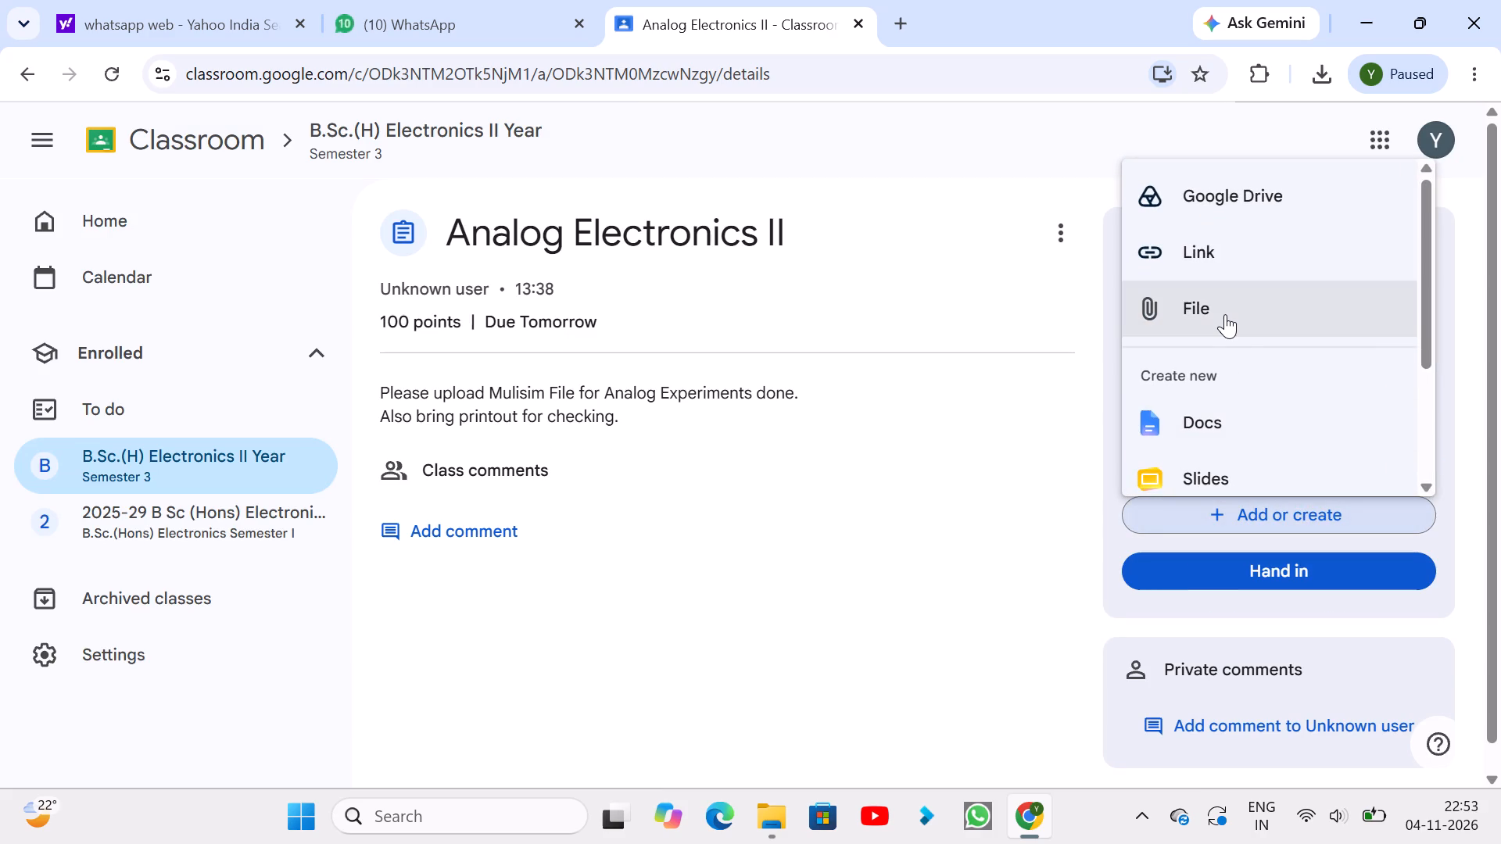
left_click(1225, 314)
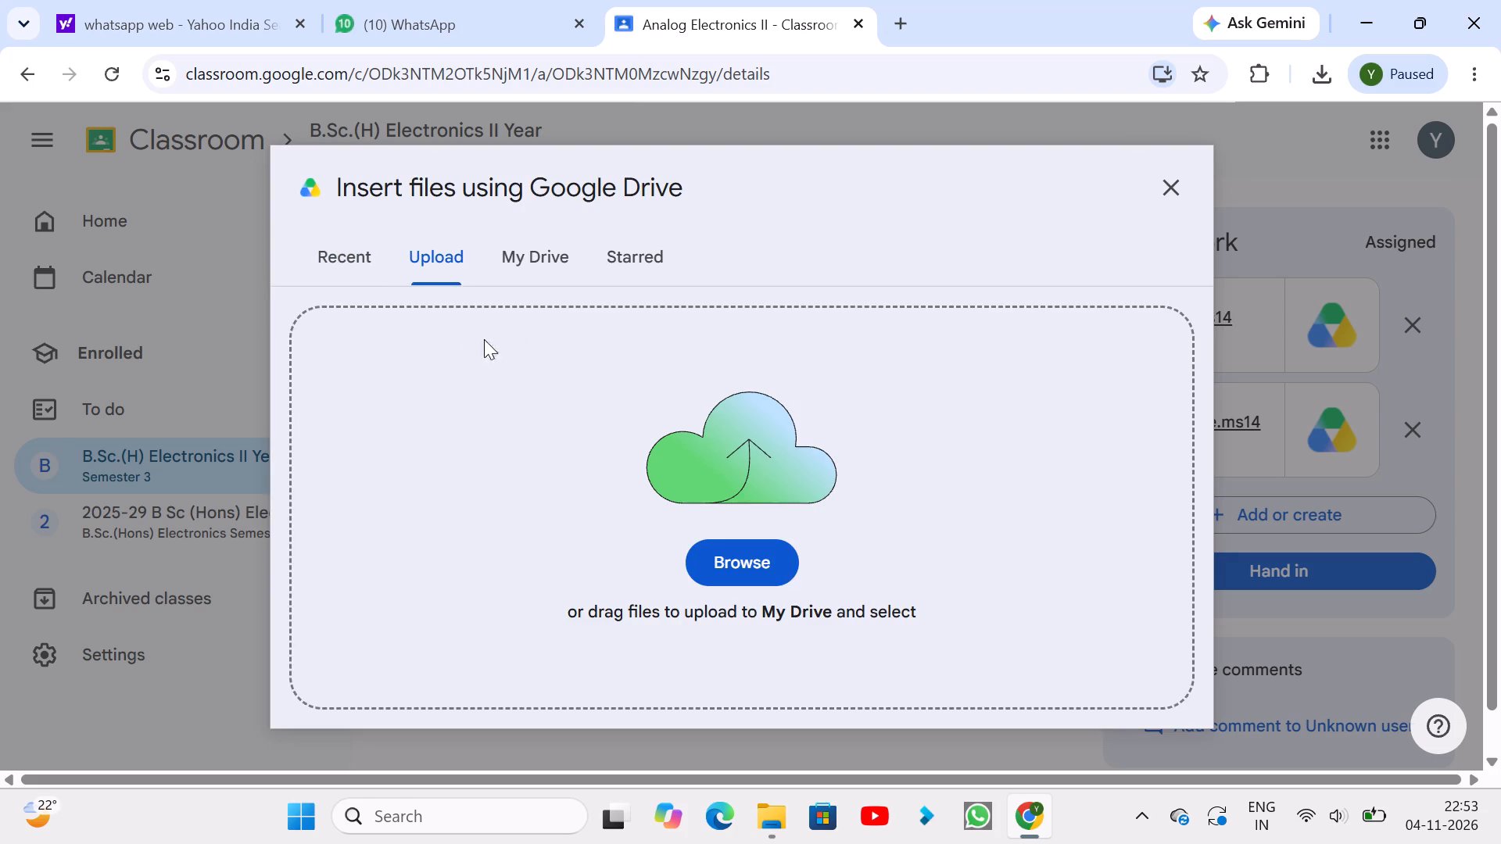
left_click(726, 570)
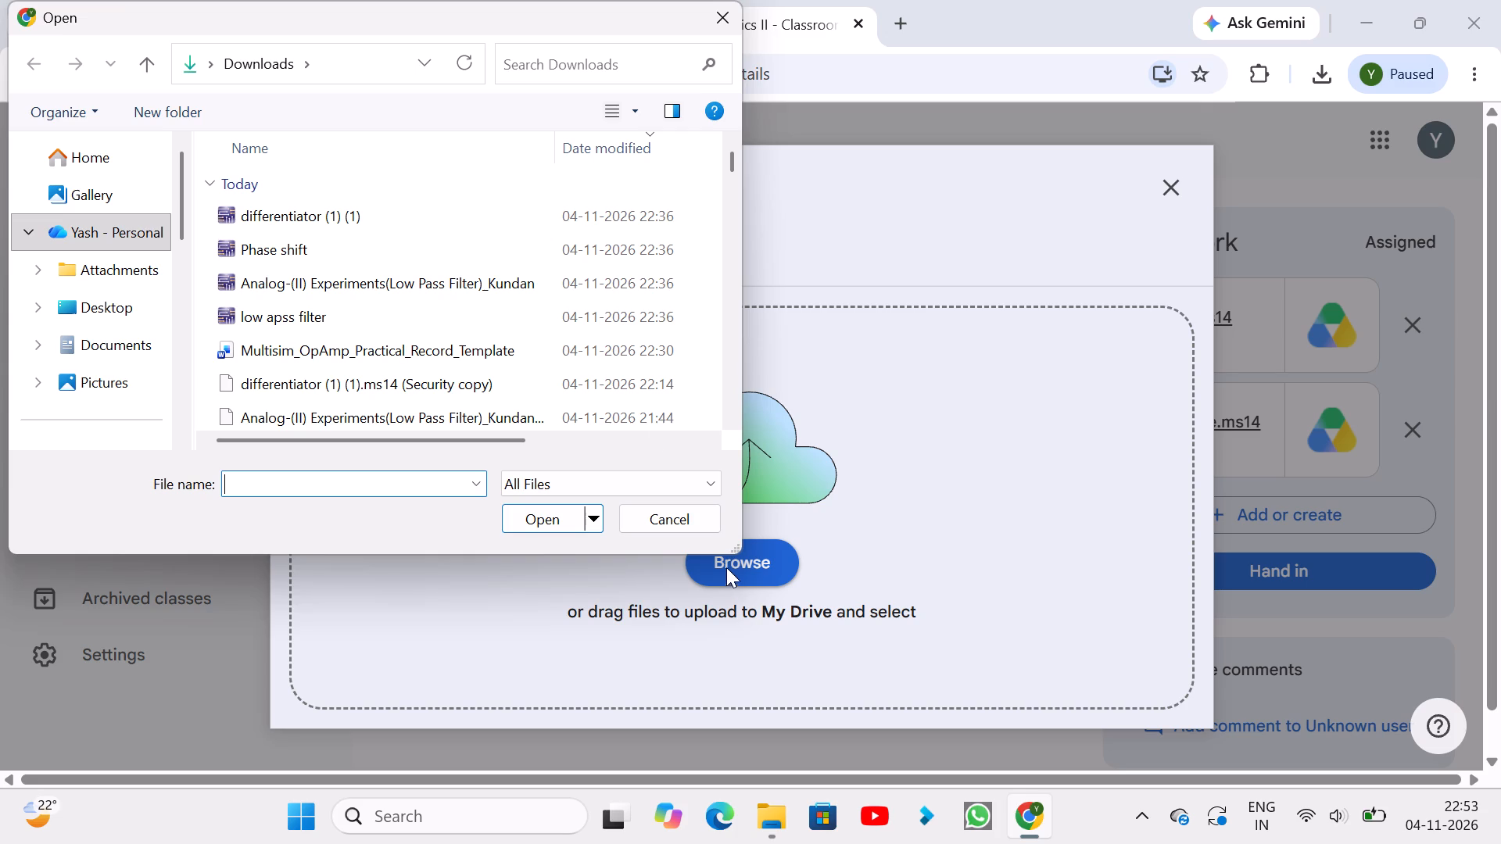
scroll(393, 288, "down", 2)
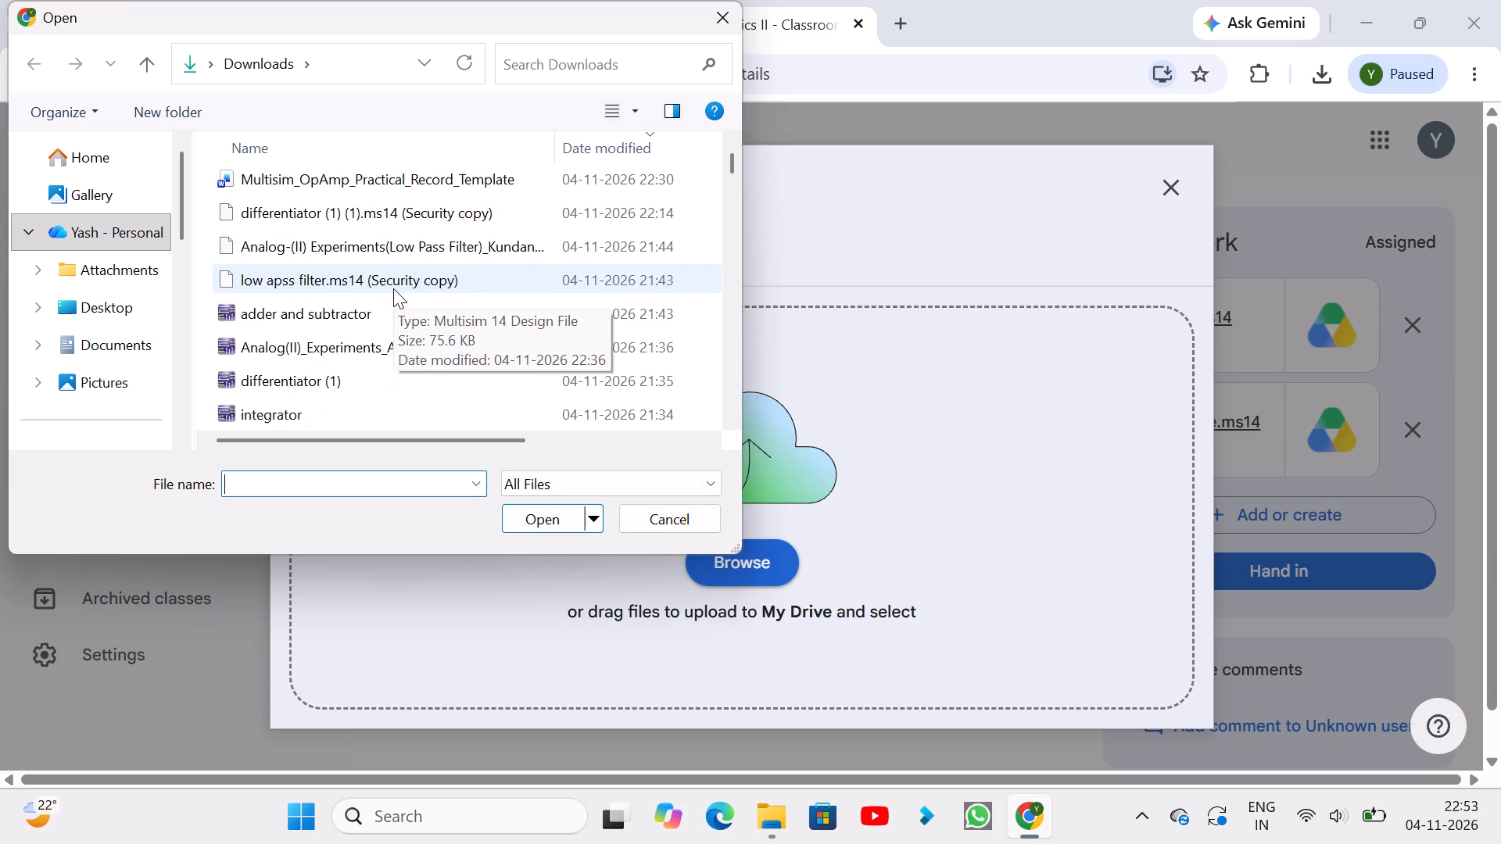
scroll(393, 288, "down", 1)
left_click(348, 344)
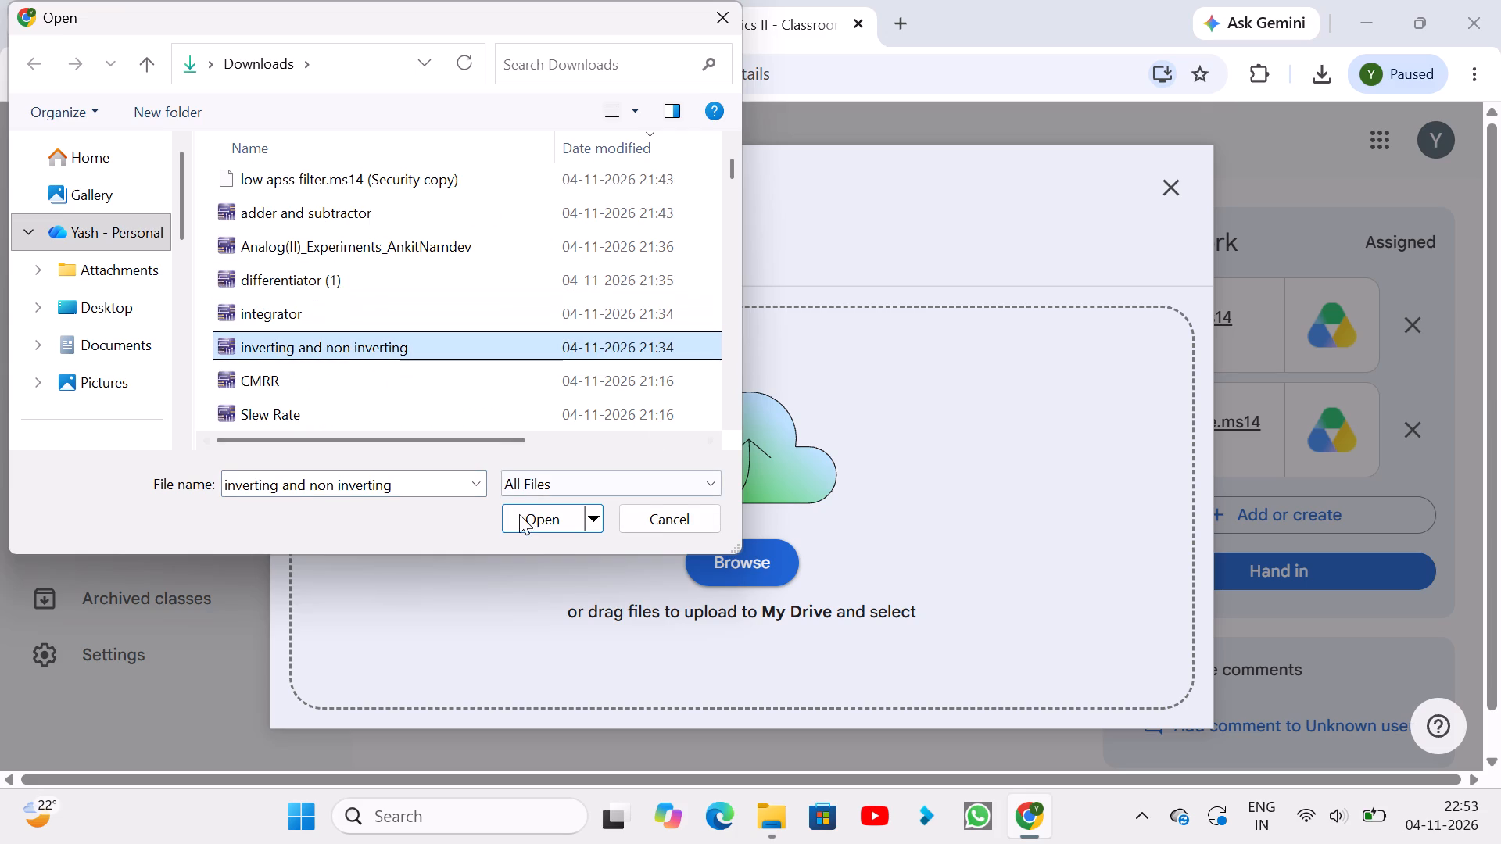
left_click(521, 520)
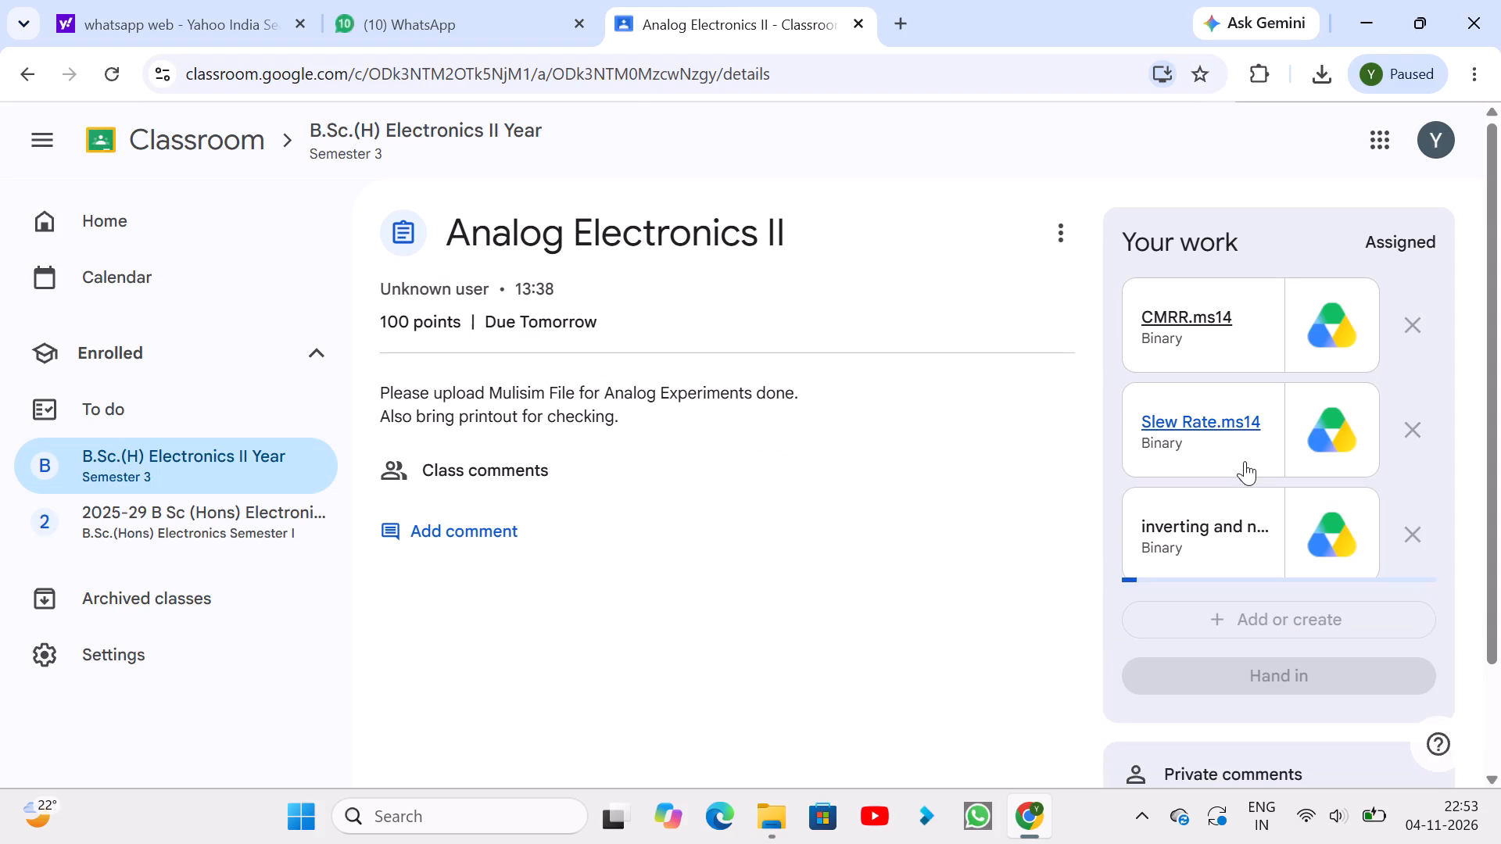
Attach the integrator Multisim design file from Downloads to the assignment's work.
scroll(978, 485, "down", 1)
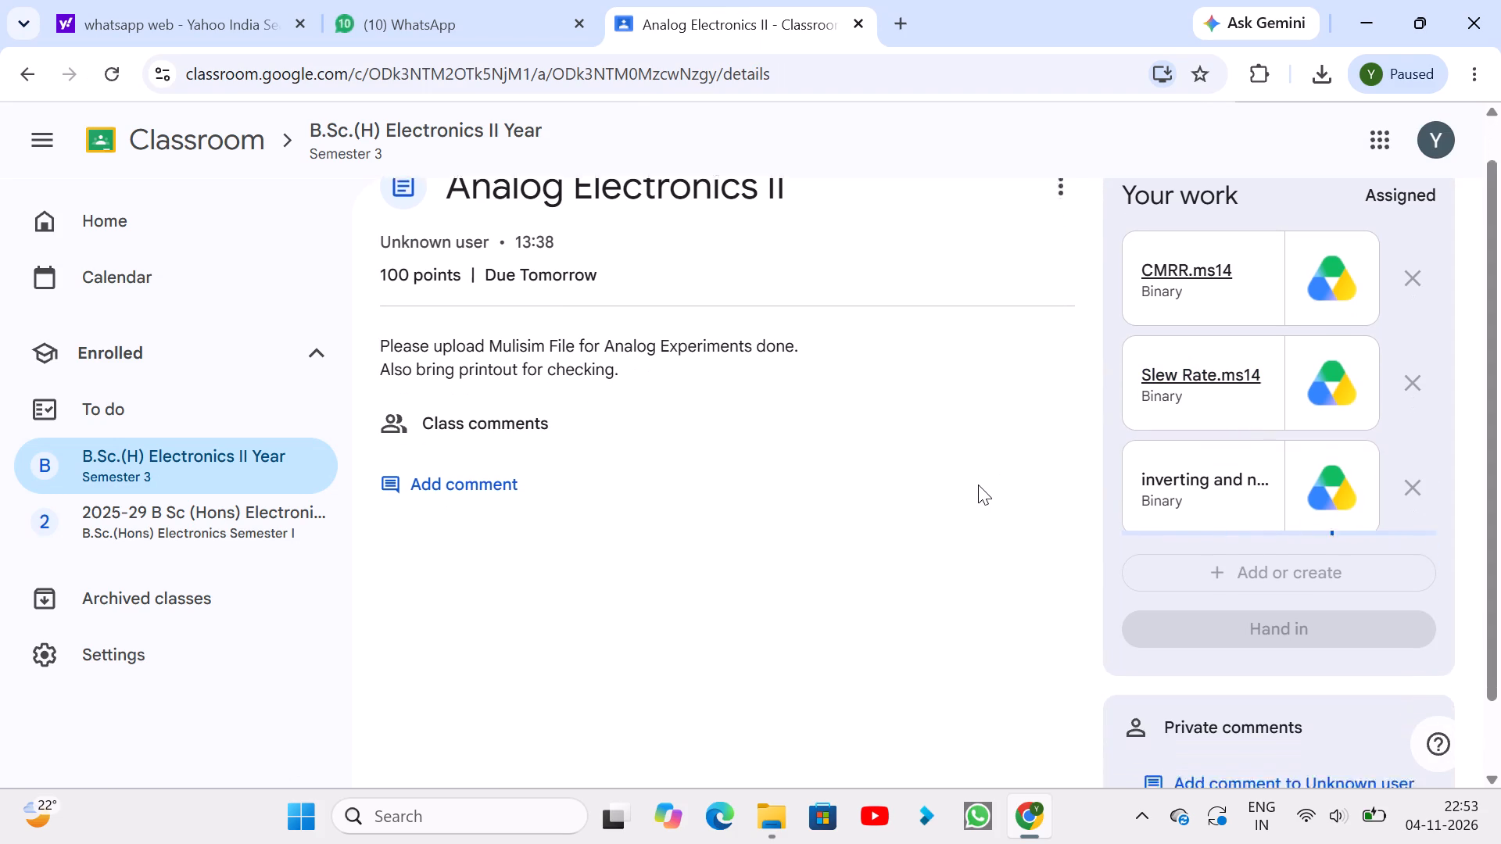
scroll(978, 485, "down", 1)
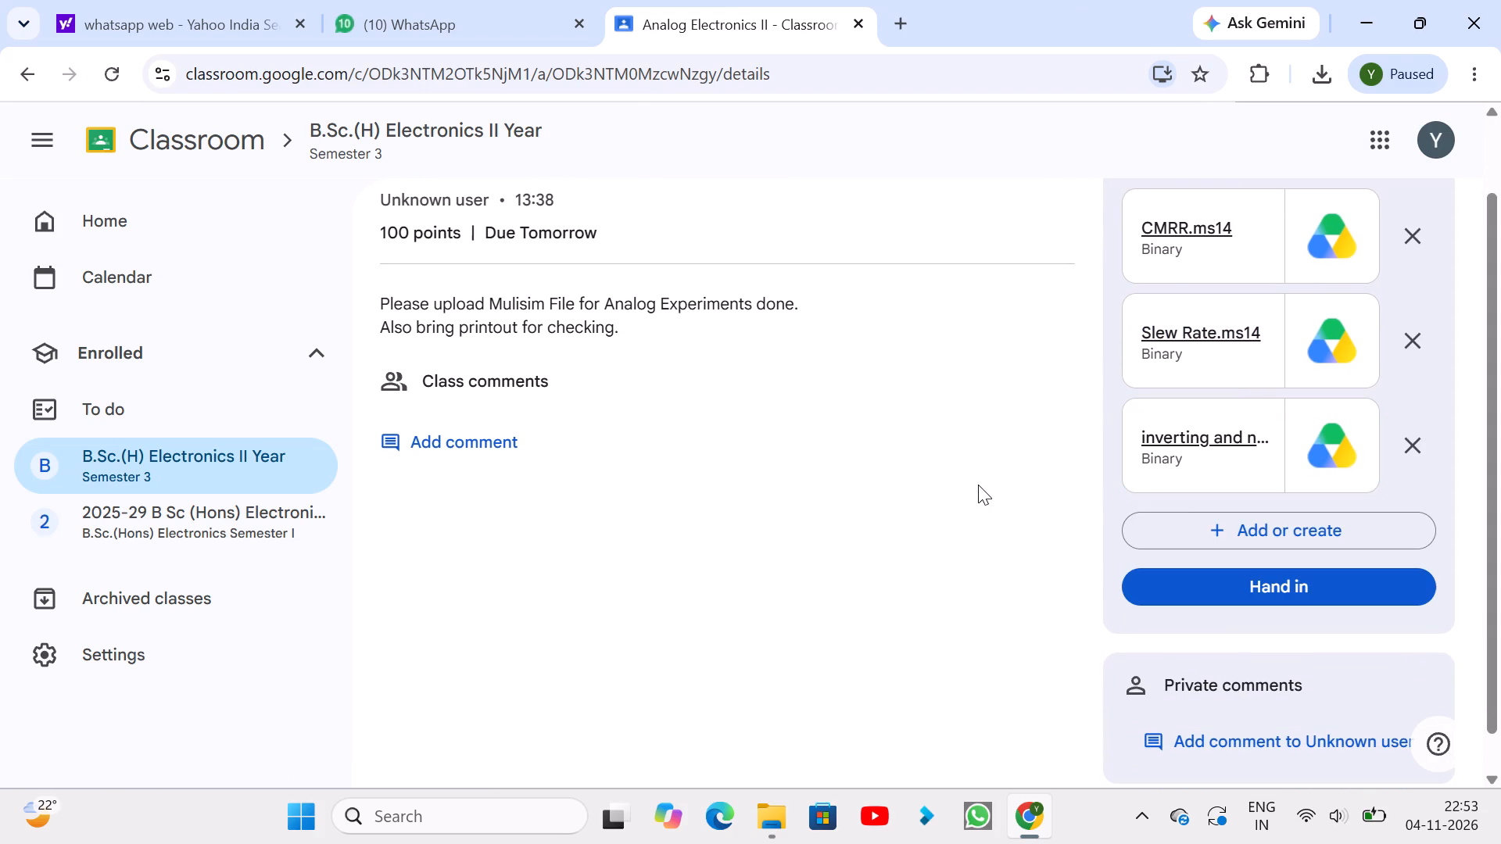
left_click(1207, 531)
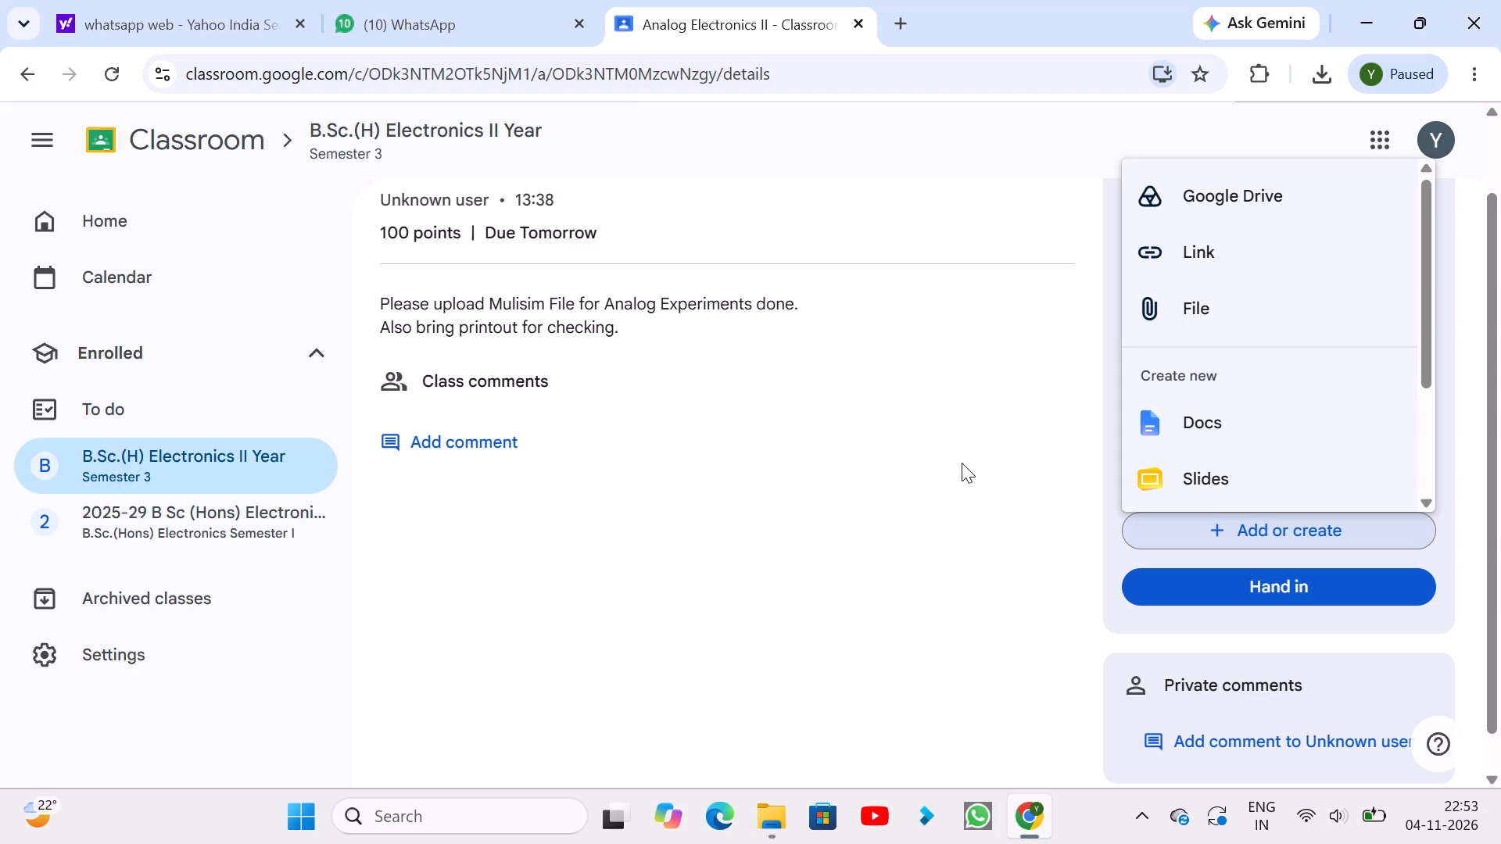
left_click(1194, 318)
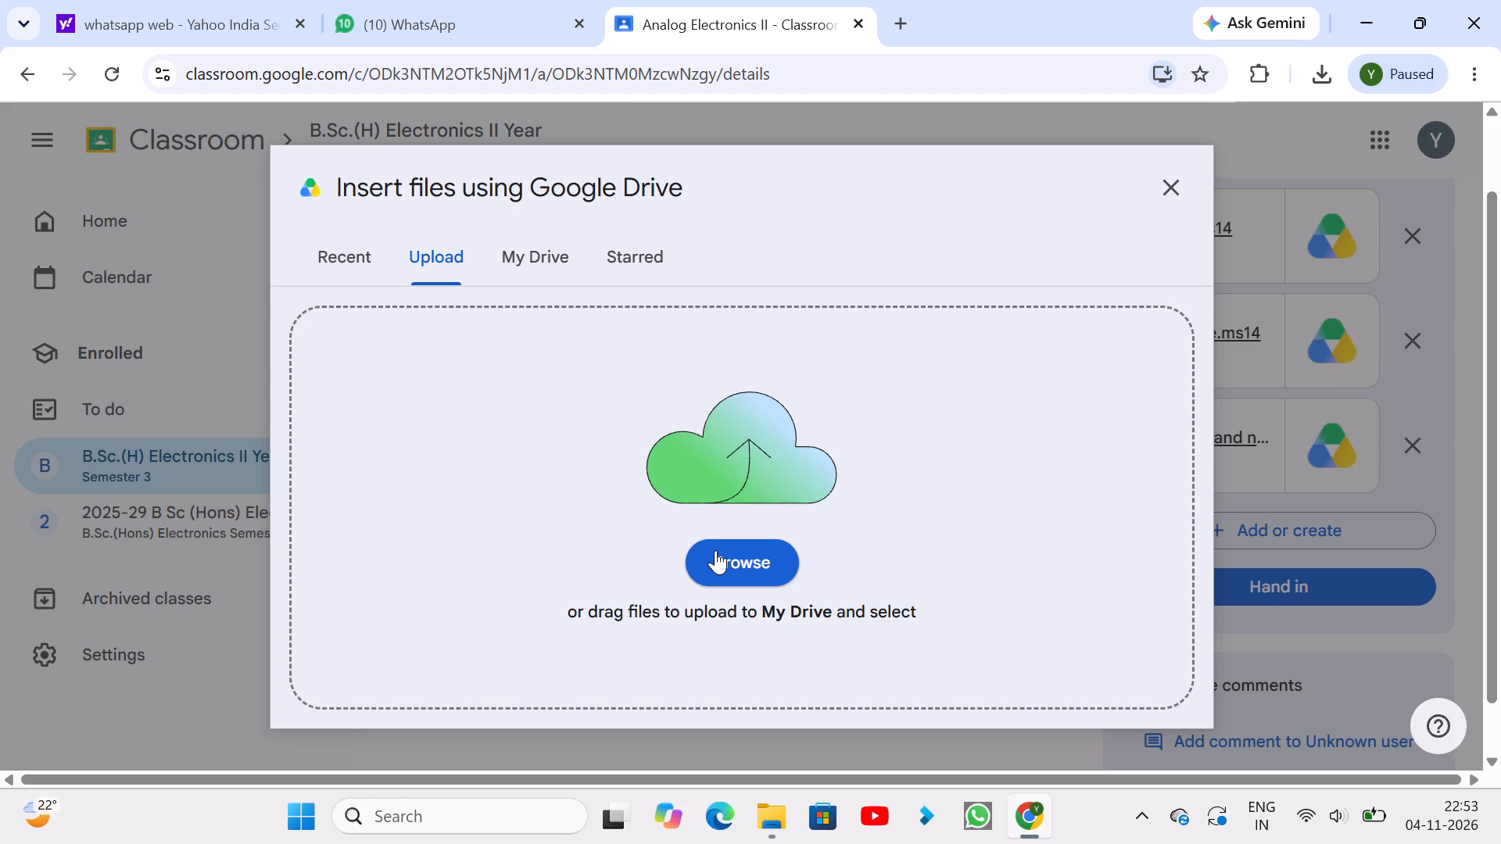
left_click(715, 550)
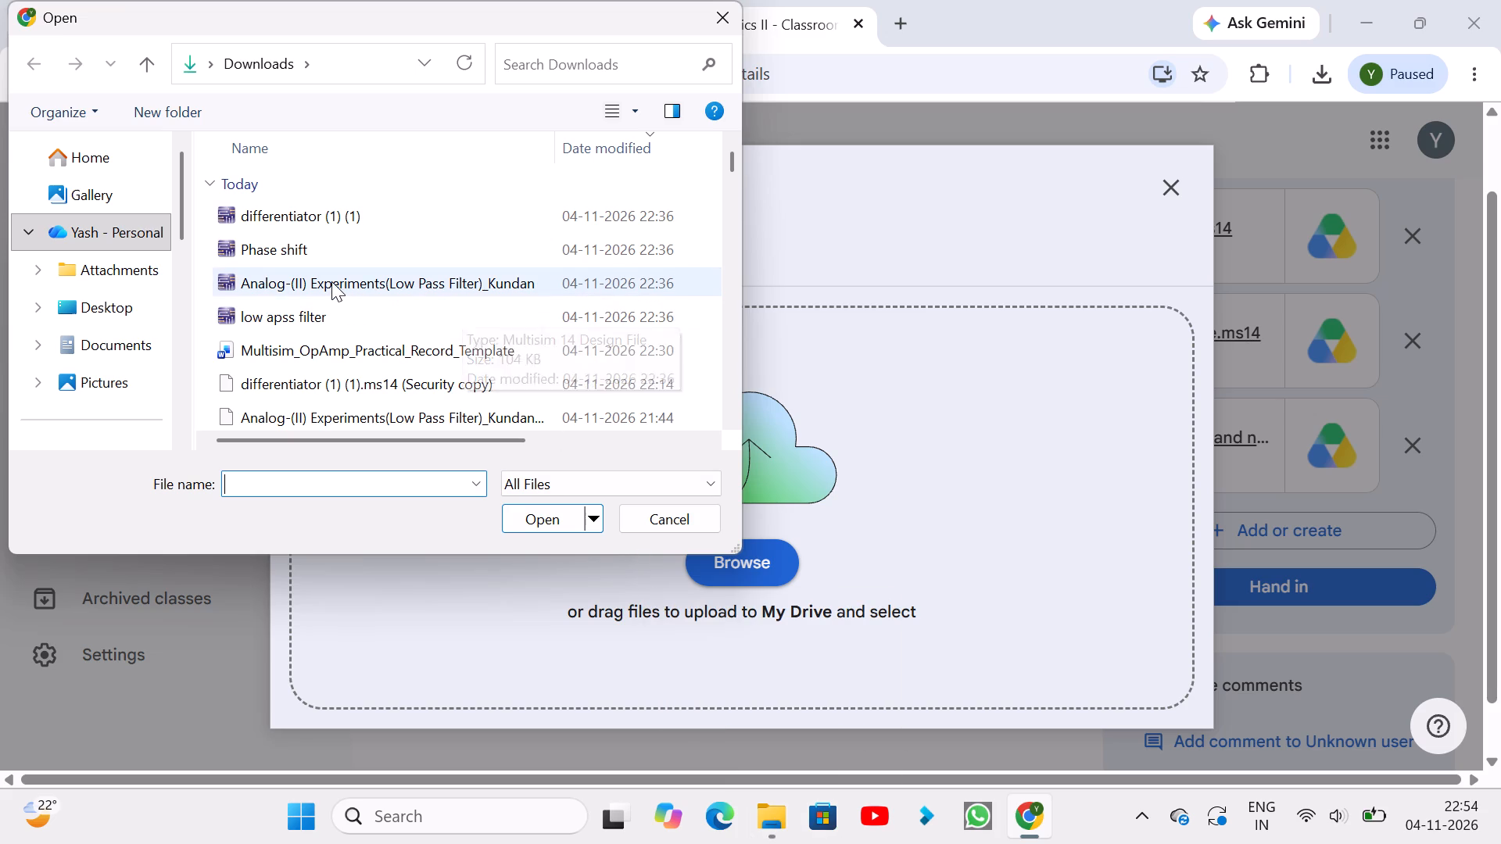
scroll(331, 281, "down", 1)
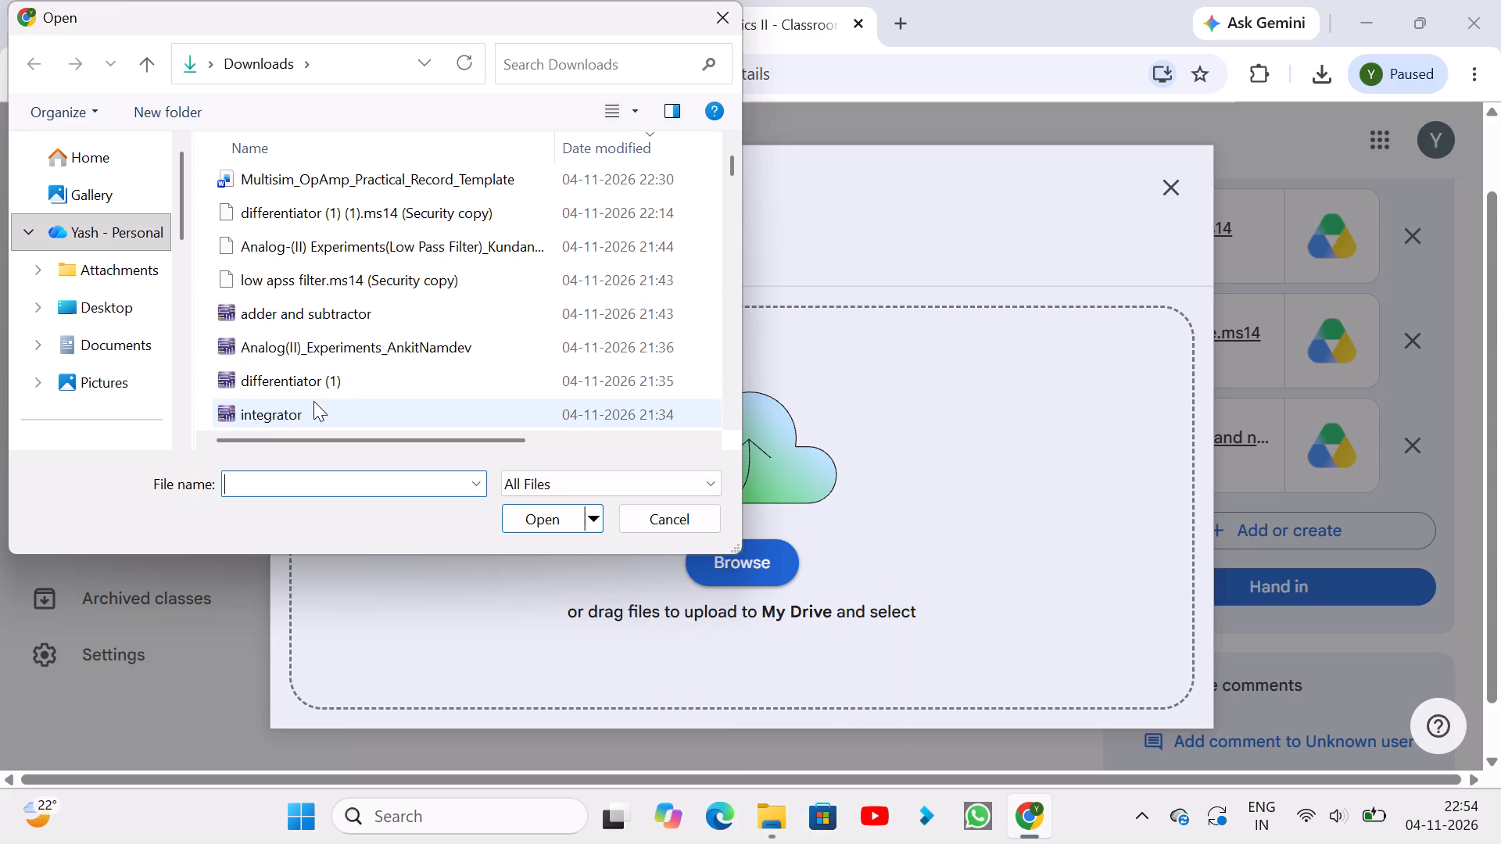
left_click(313, 401)
left_click(528, 515)
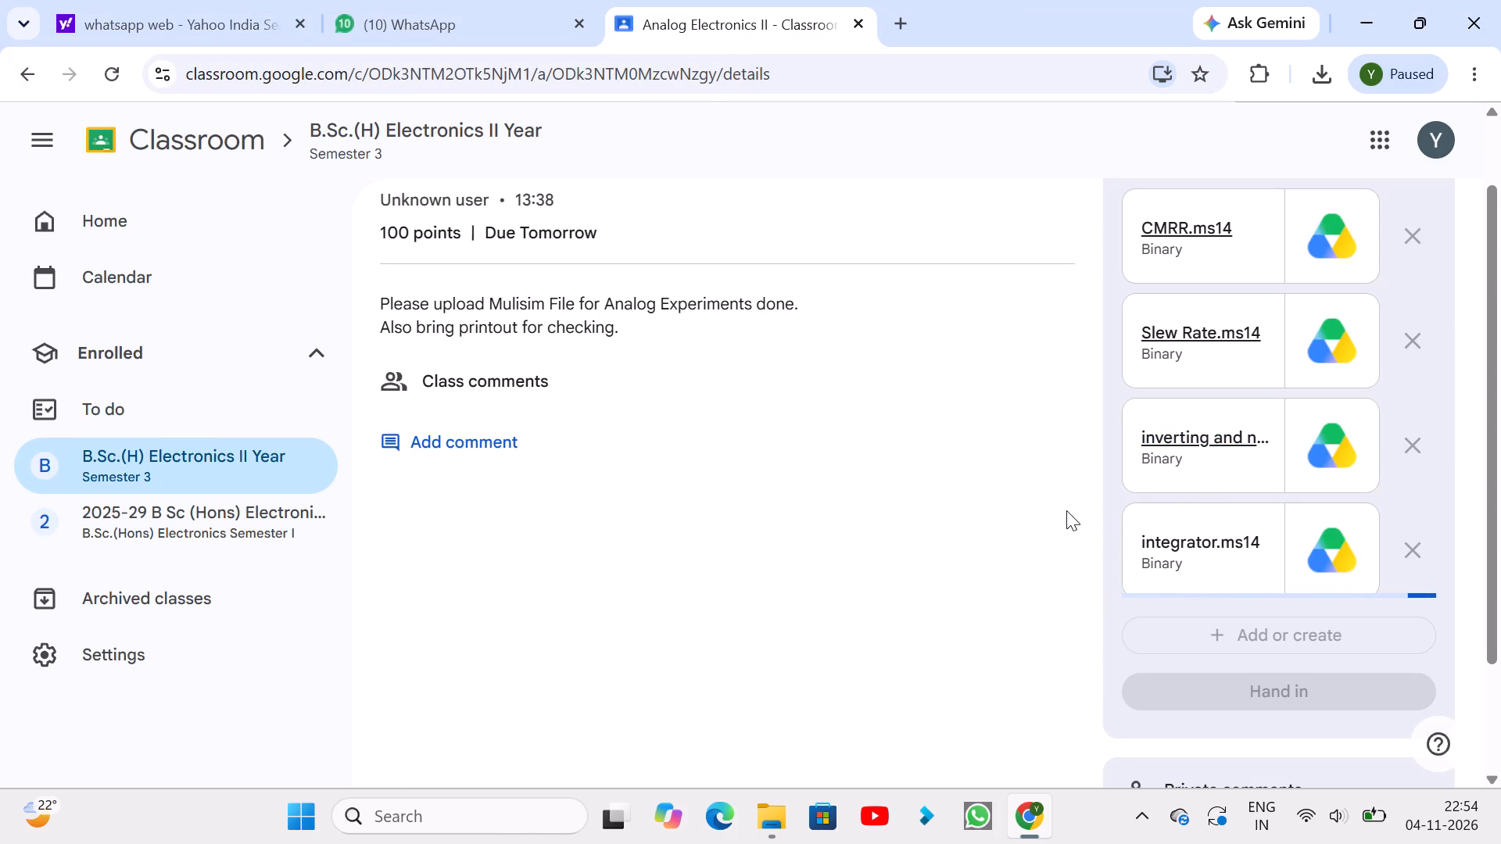
Attach the "differentiator (1) (1)" Multisim file from Downloads to the assignment's work.
left_click(1213, 622)
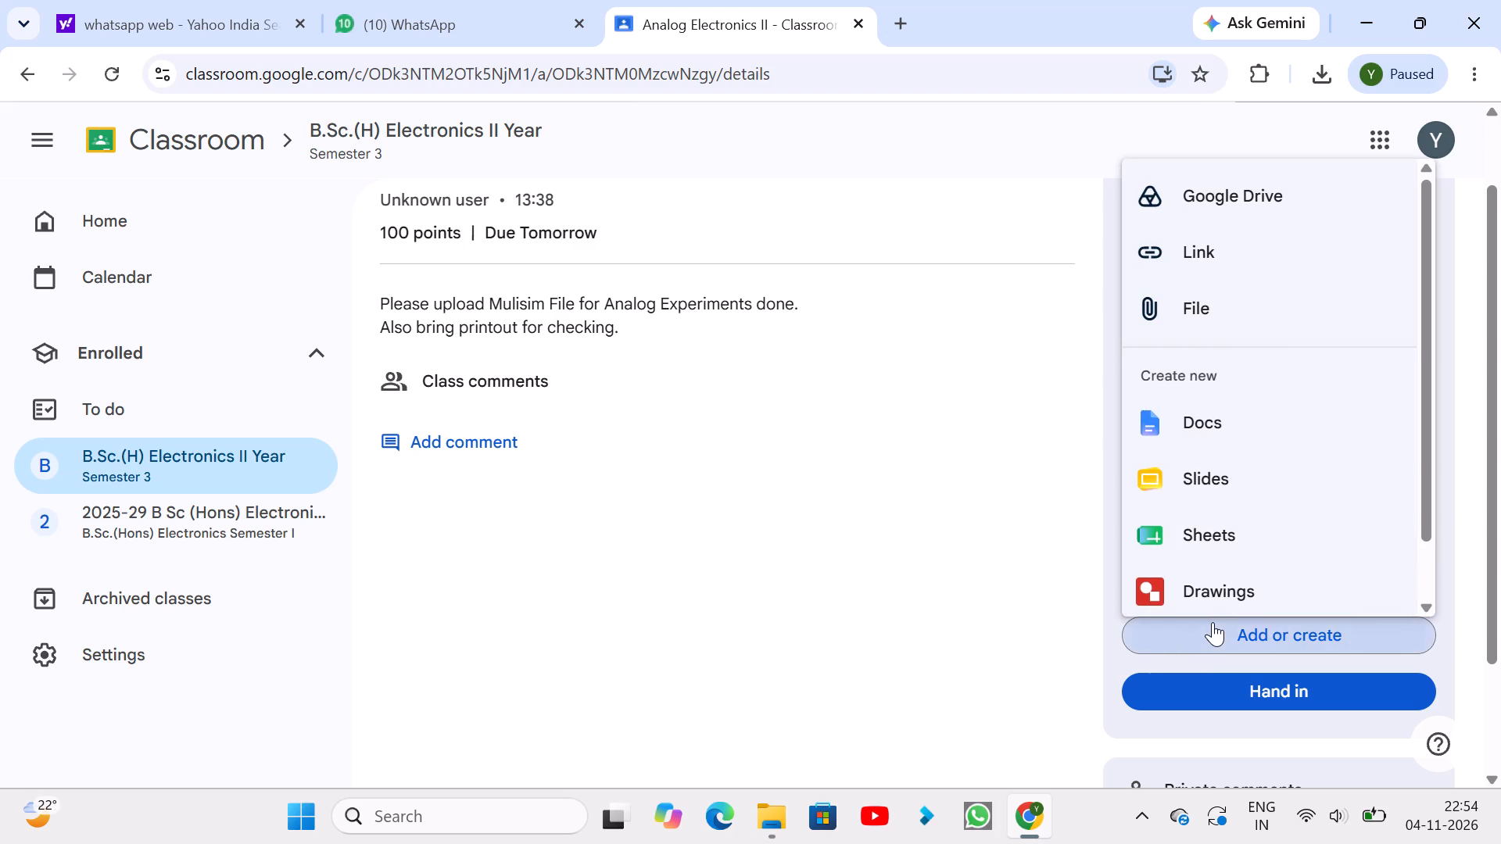
left_click(1211, 303)
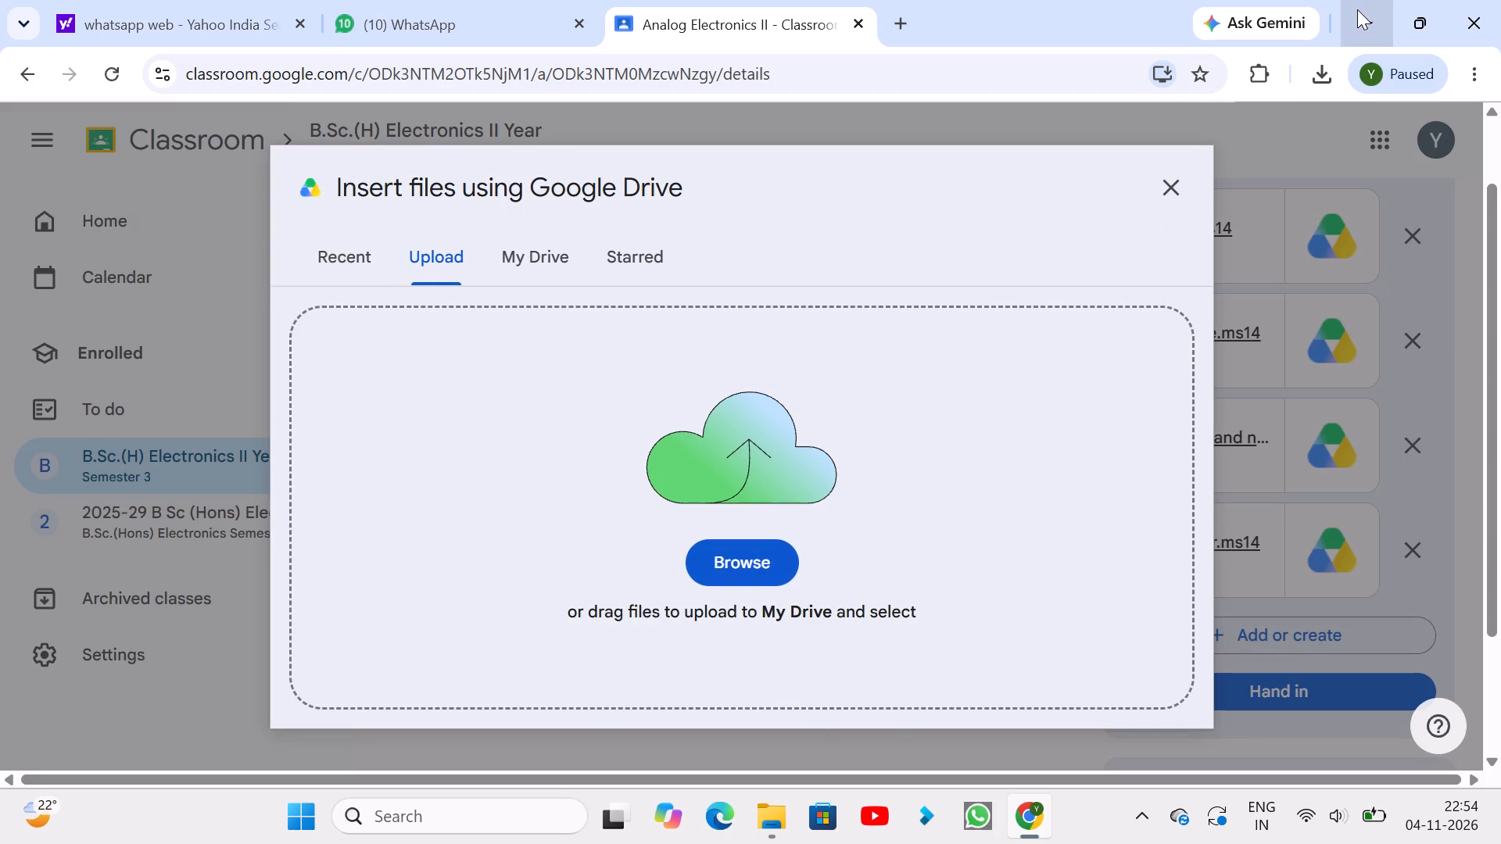
left_click(697, 568)
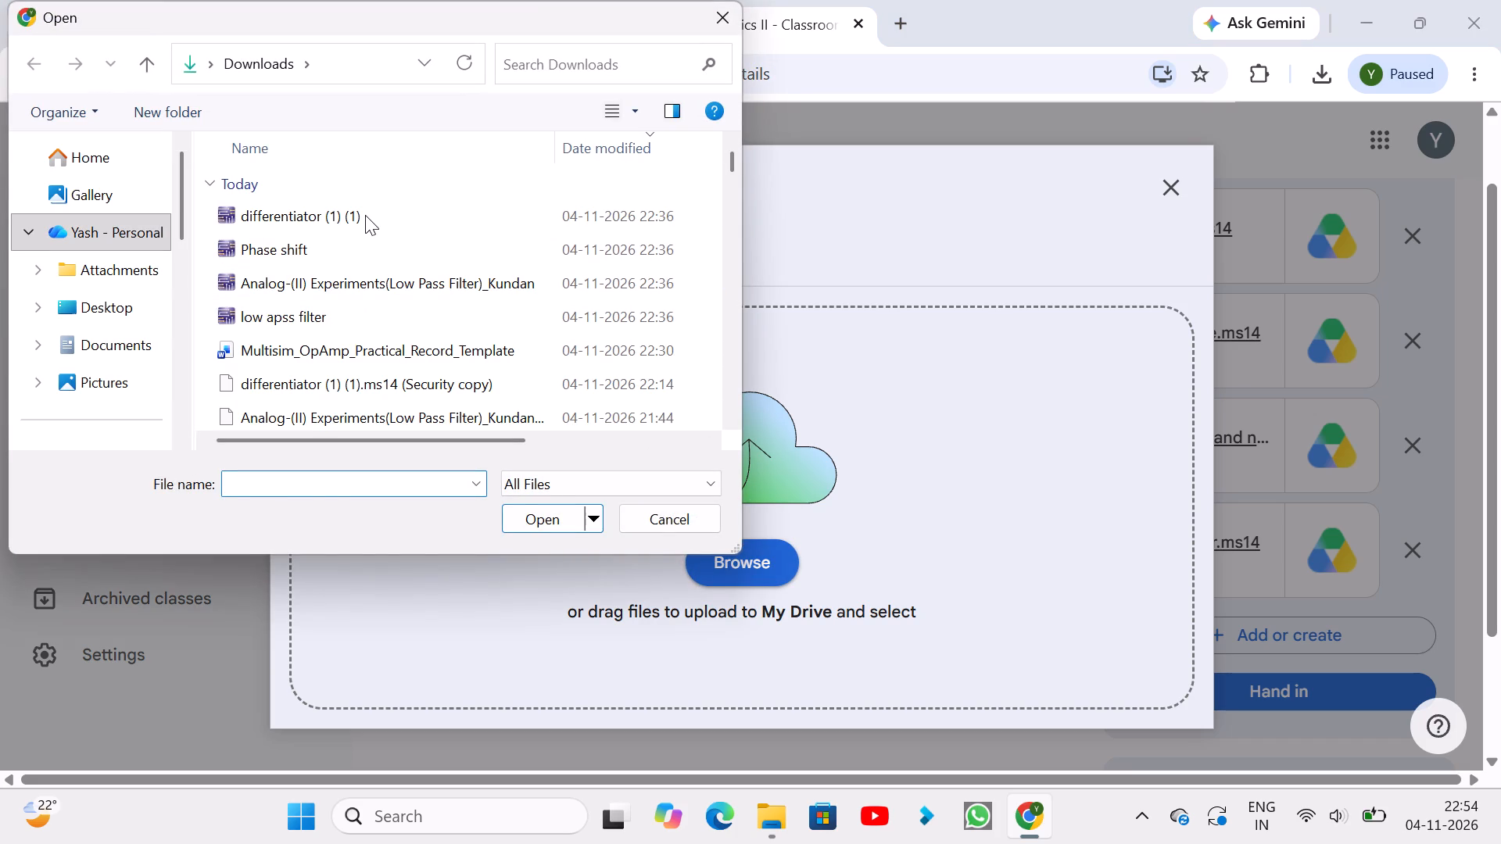
left_click(365, 215)
left_click(516, 515)
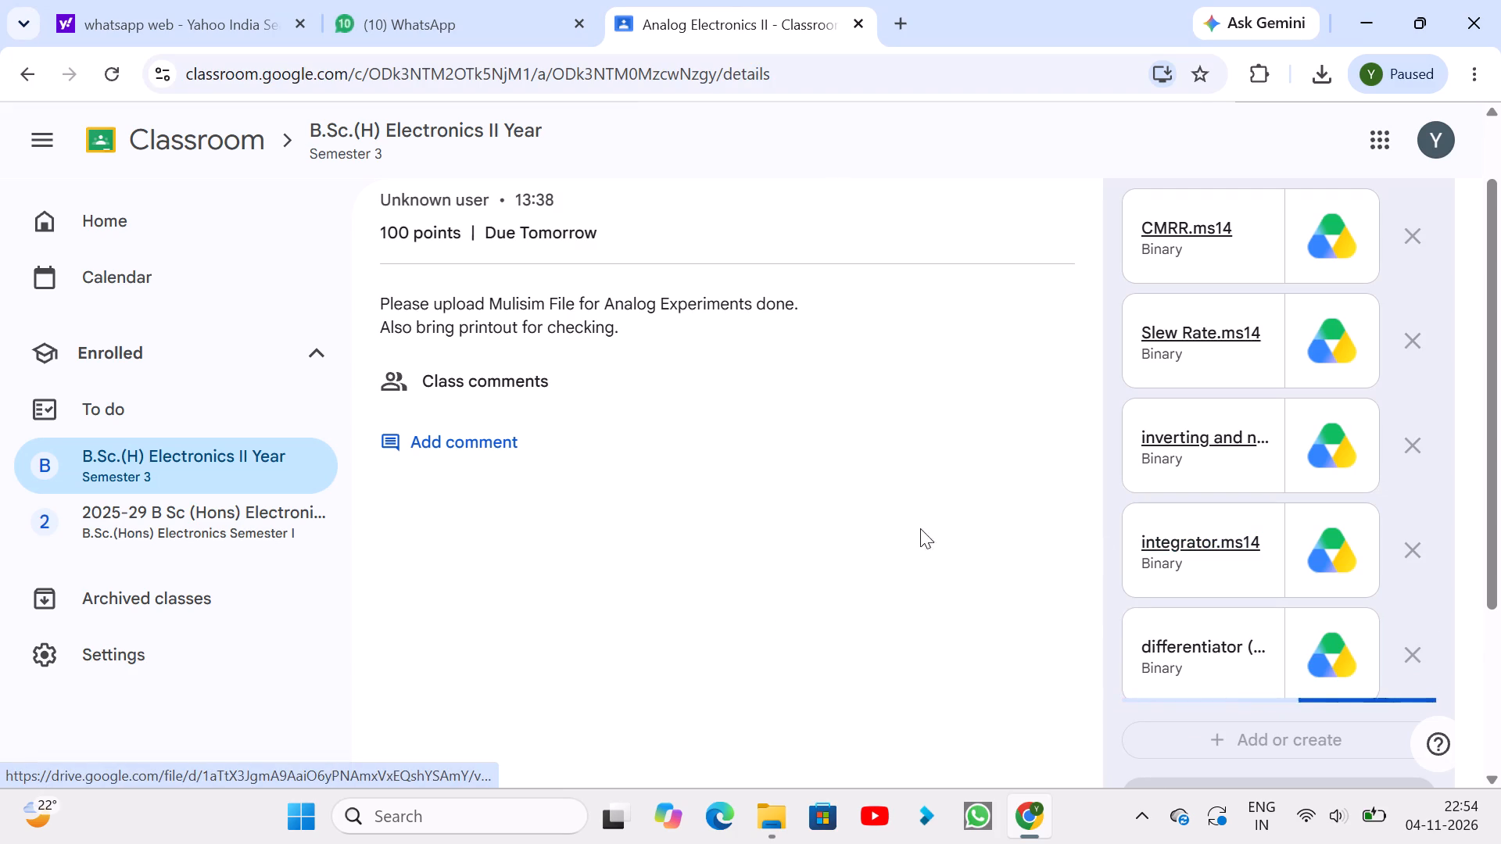
Attach the "adder and subtractor" Multisim design file from Downloads to the assignment's work.
scroll(955, 578, "down", 1)
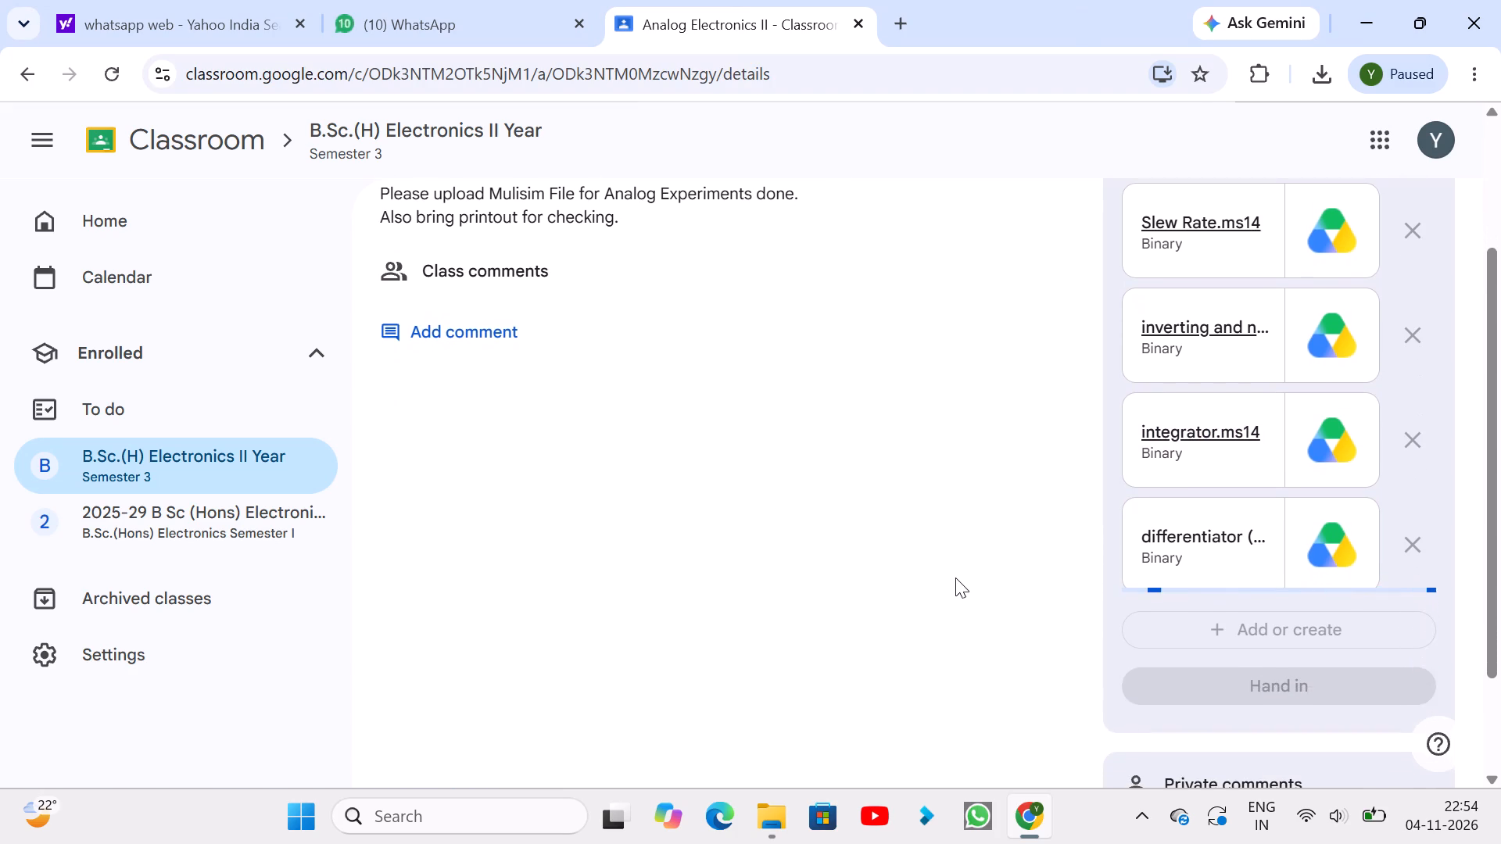
left_click(1213, 627)
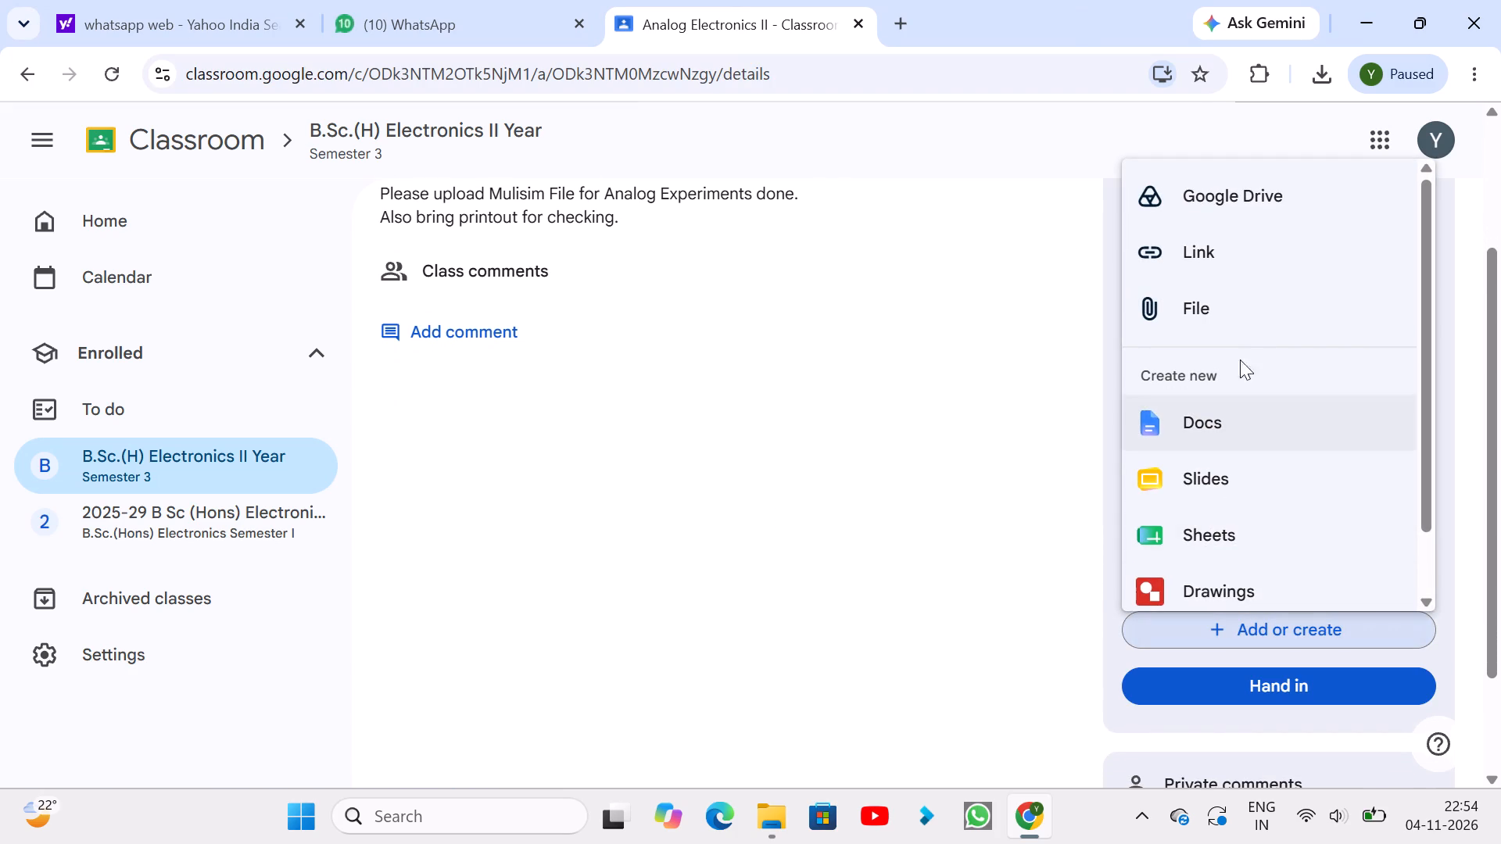
left_click(1233, 315)
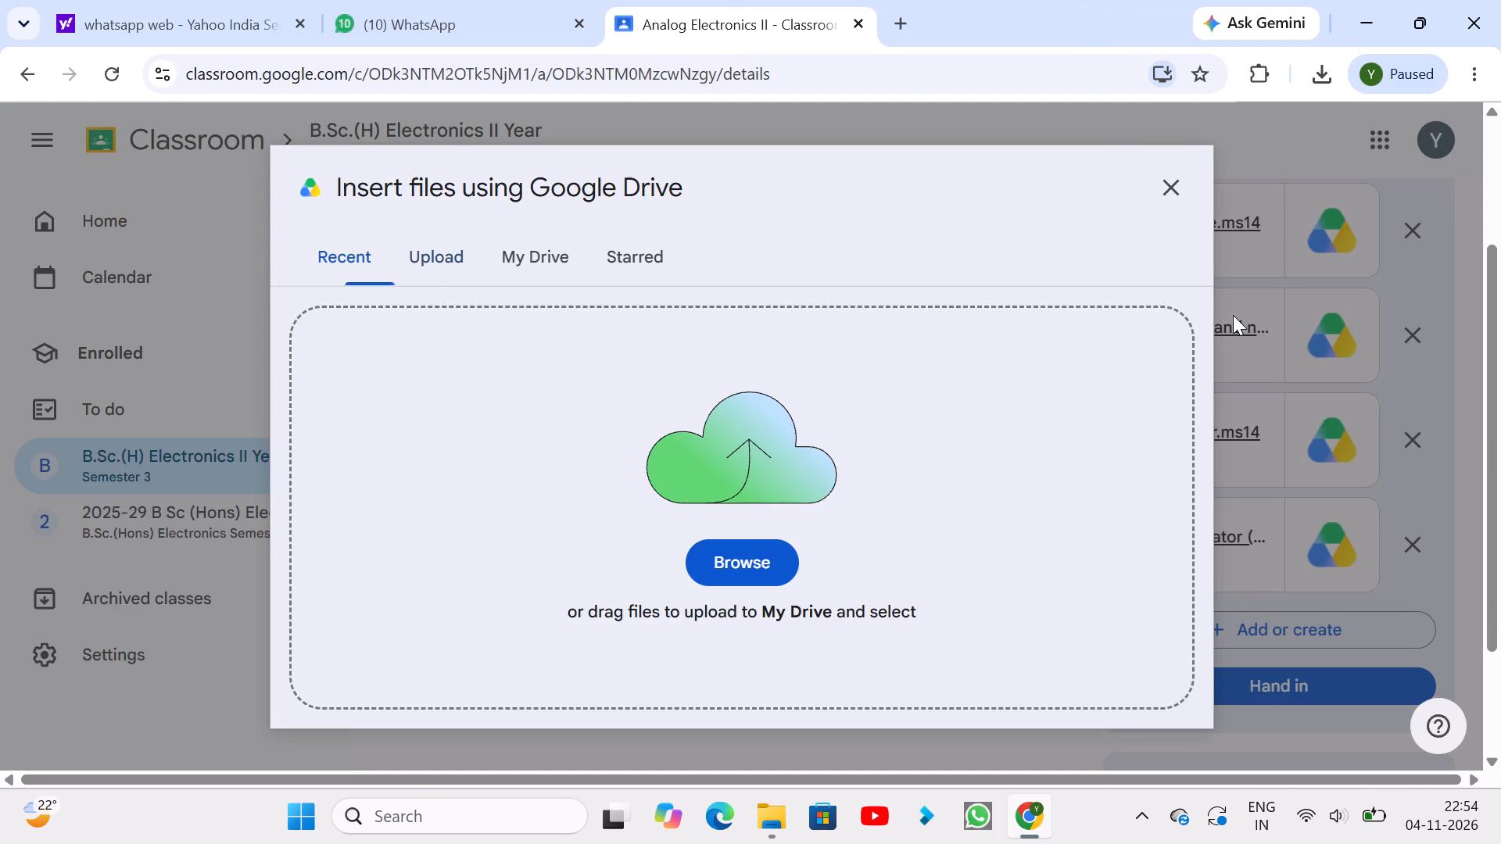
left_click(731, 554)
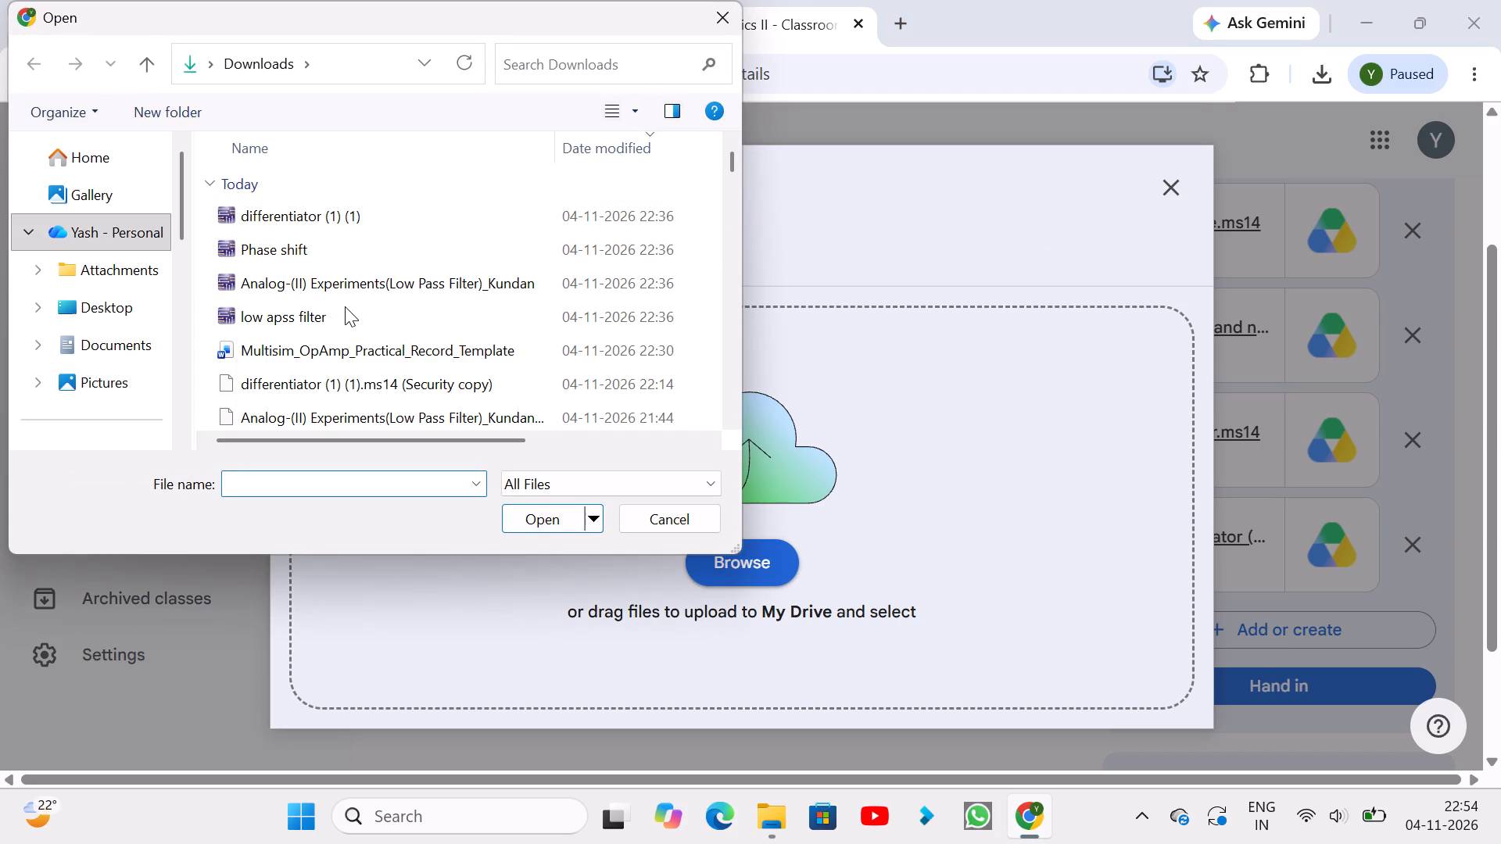
scroll(351, 314, "down", 1)
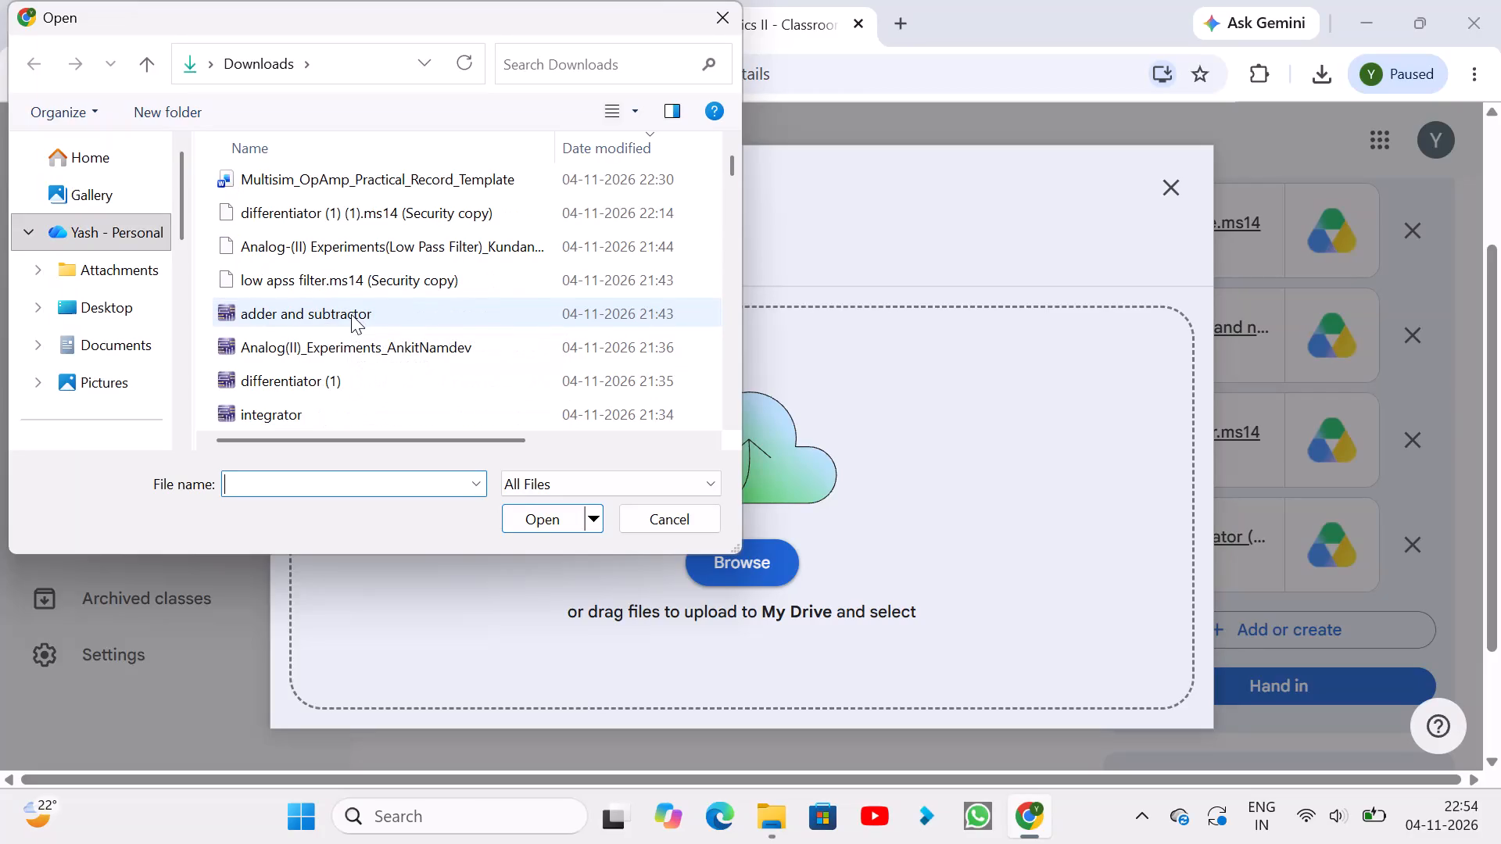
left_click(351, 314)
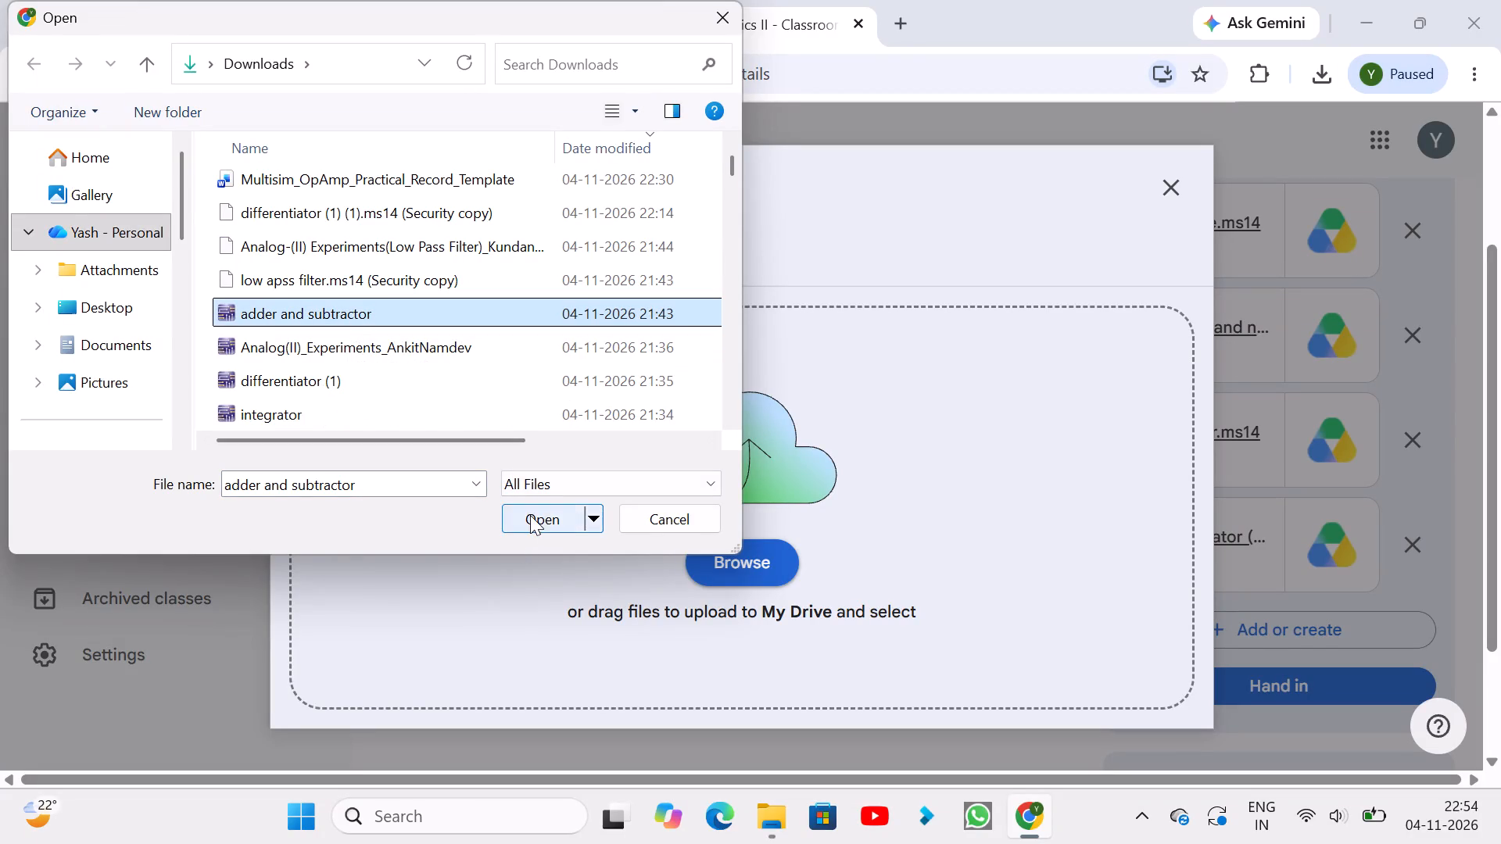
left_click(531, 514)
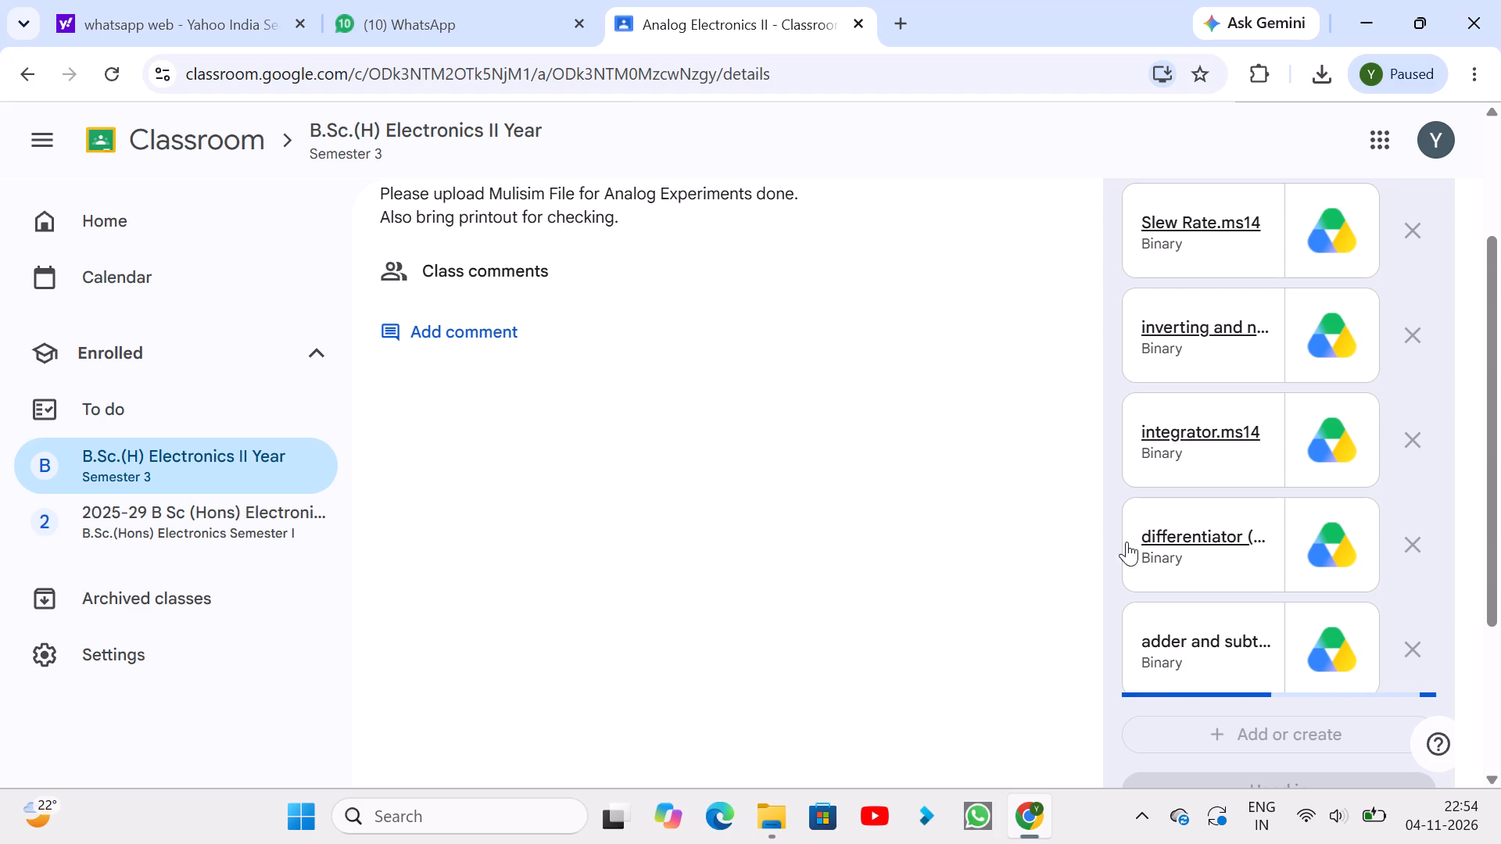
Attach the "Low Pass Filter" Multisim design file from Downloads to the assignment's work.
scroll(911, 620, "down", 1)
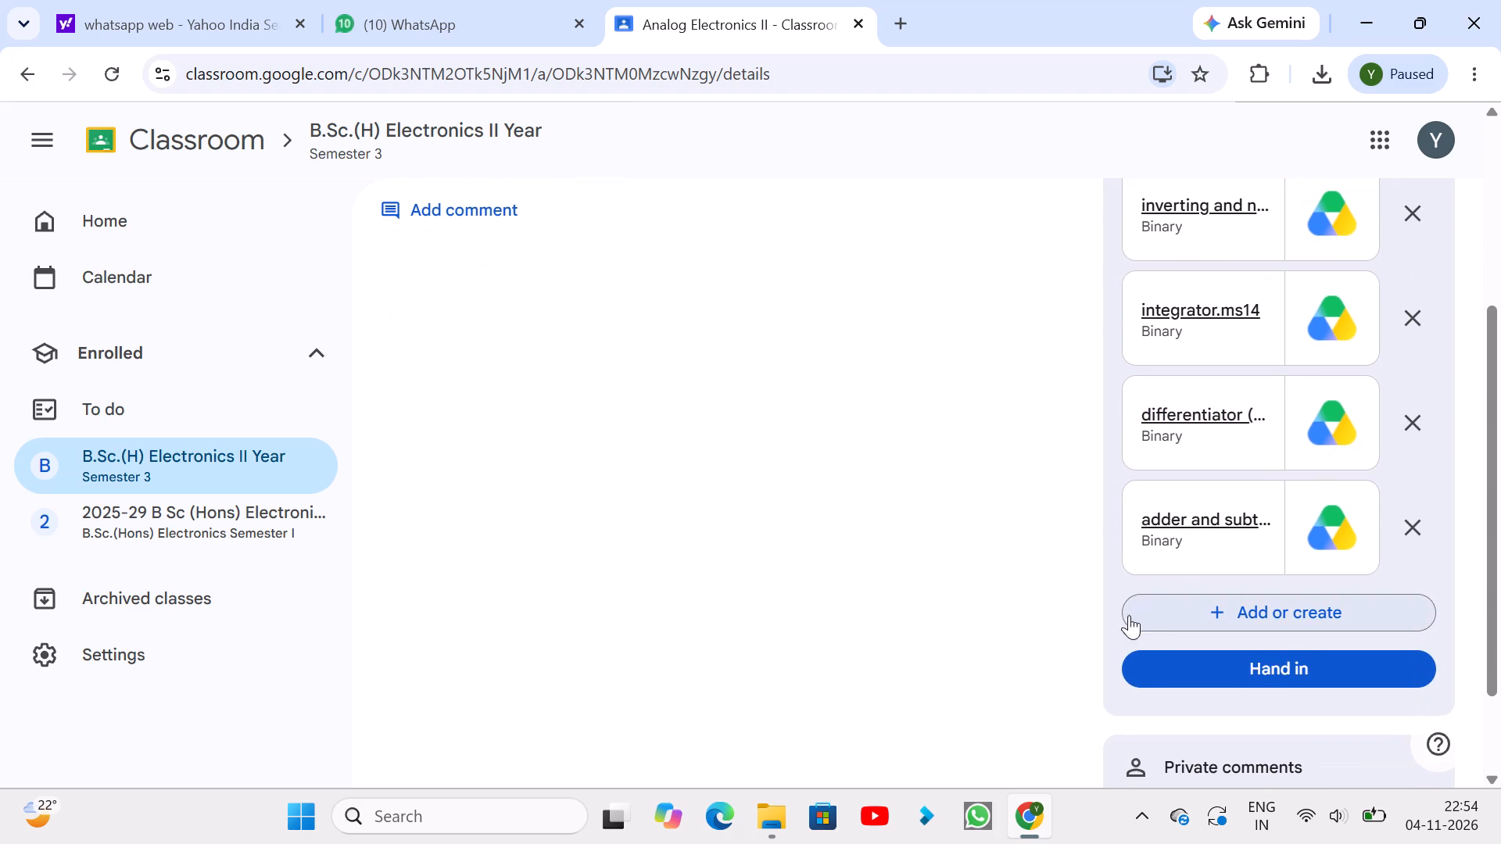
left_click(1182, 606)
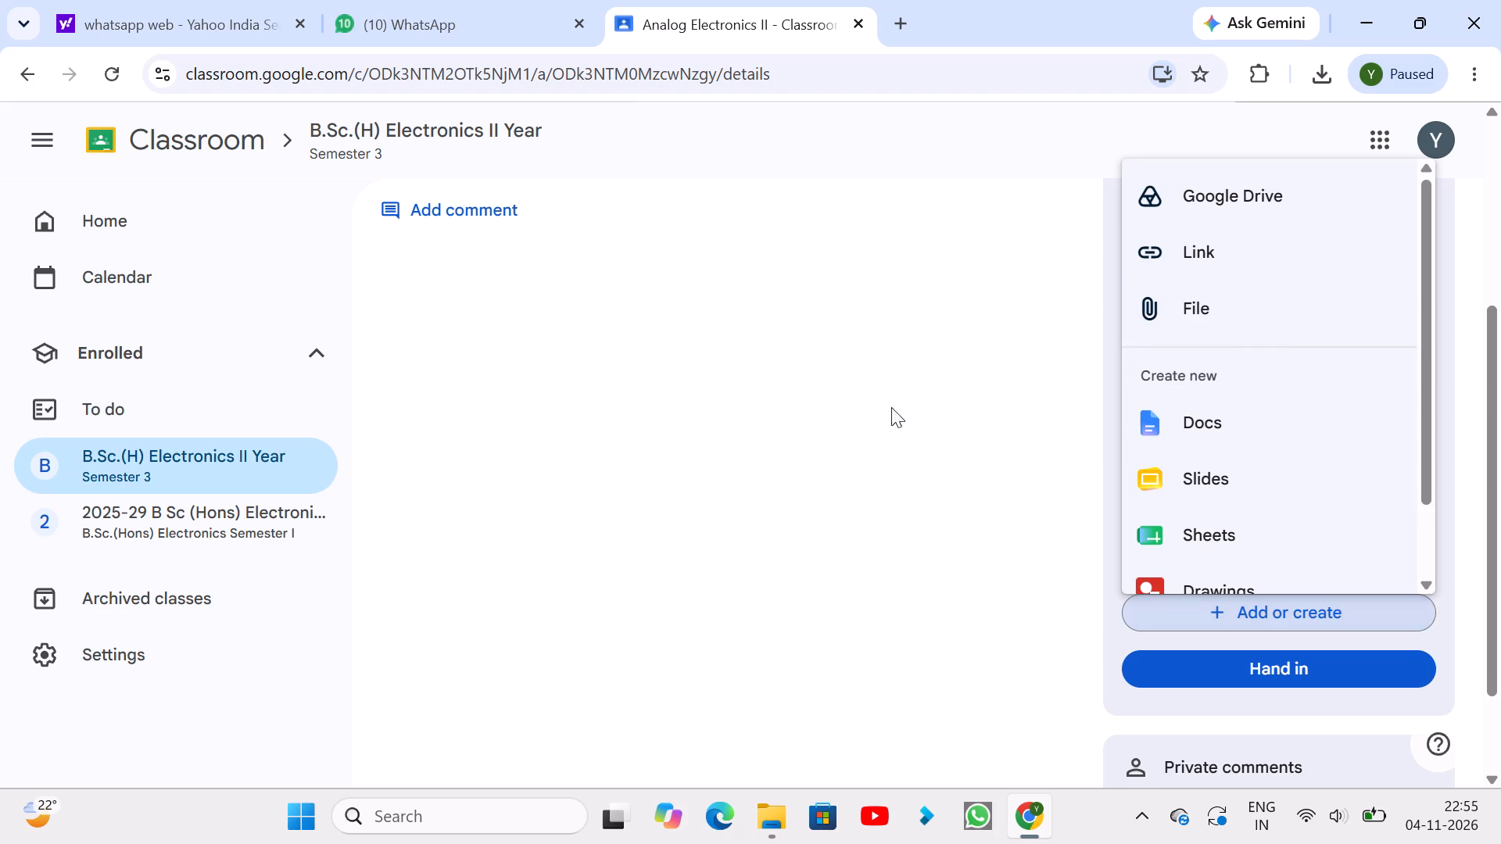
left_click(1204, 299)
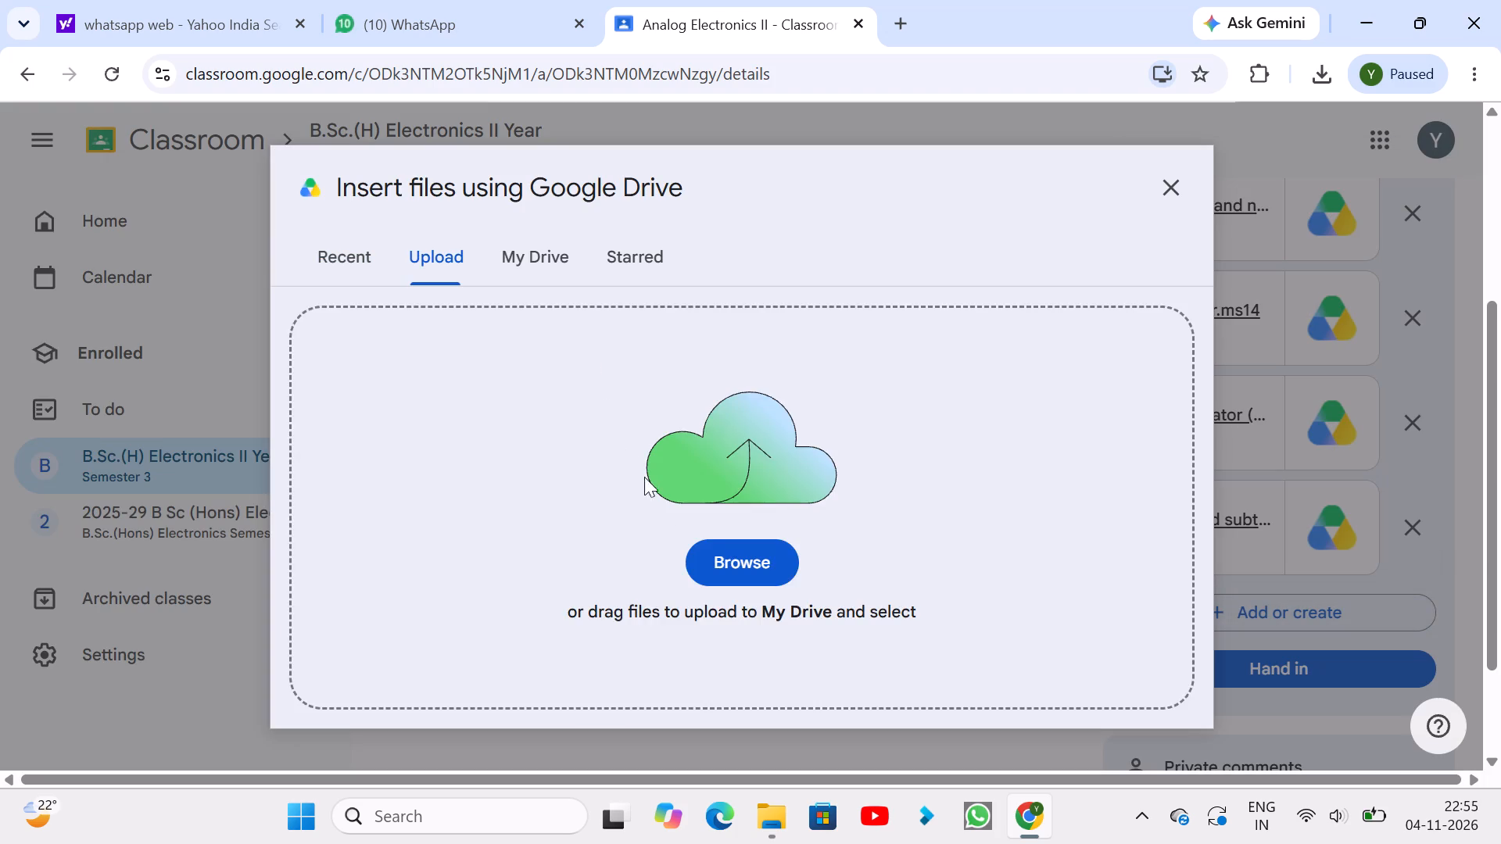
left_click(727, 553)
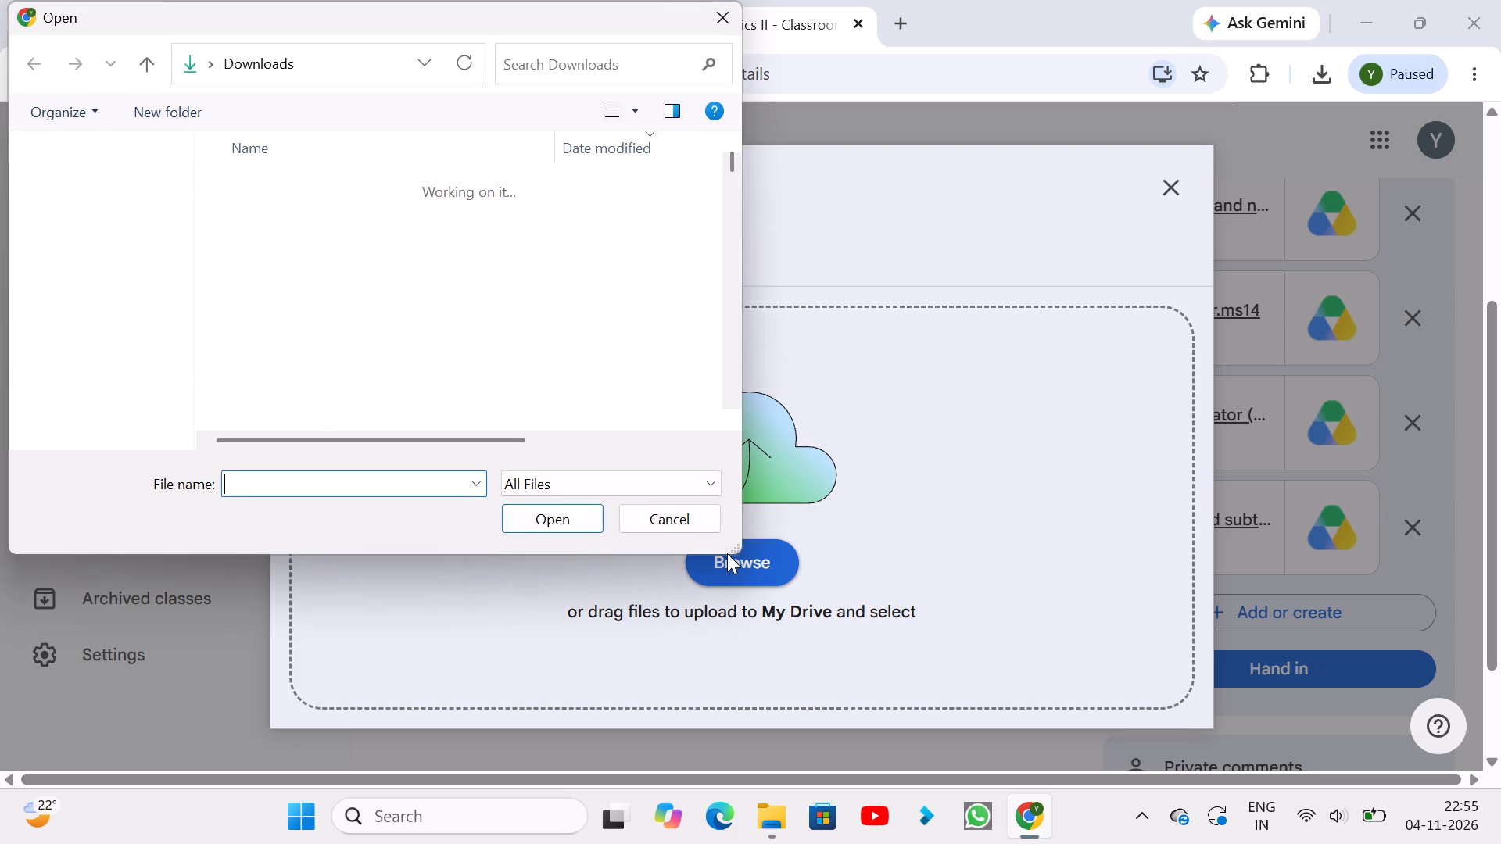
scroll(399, 325, "down", 1)
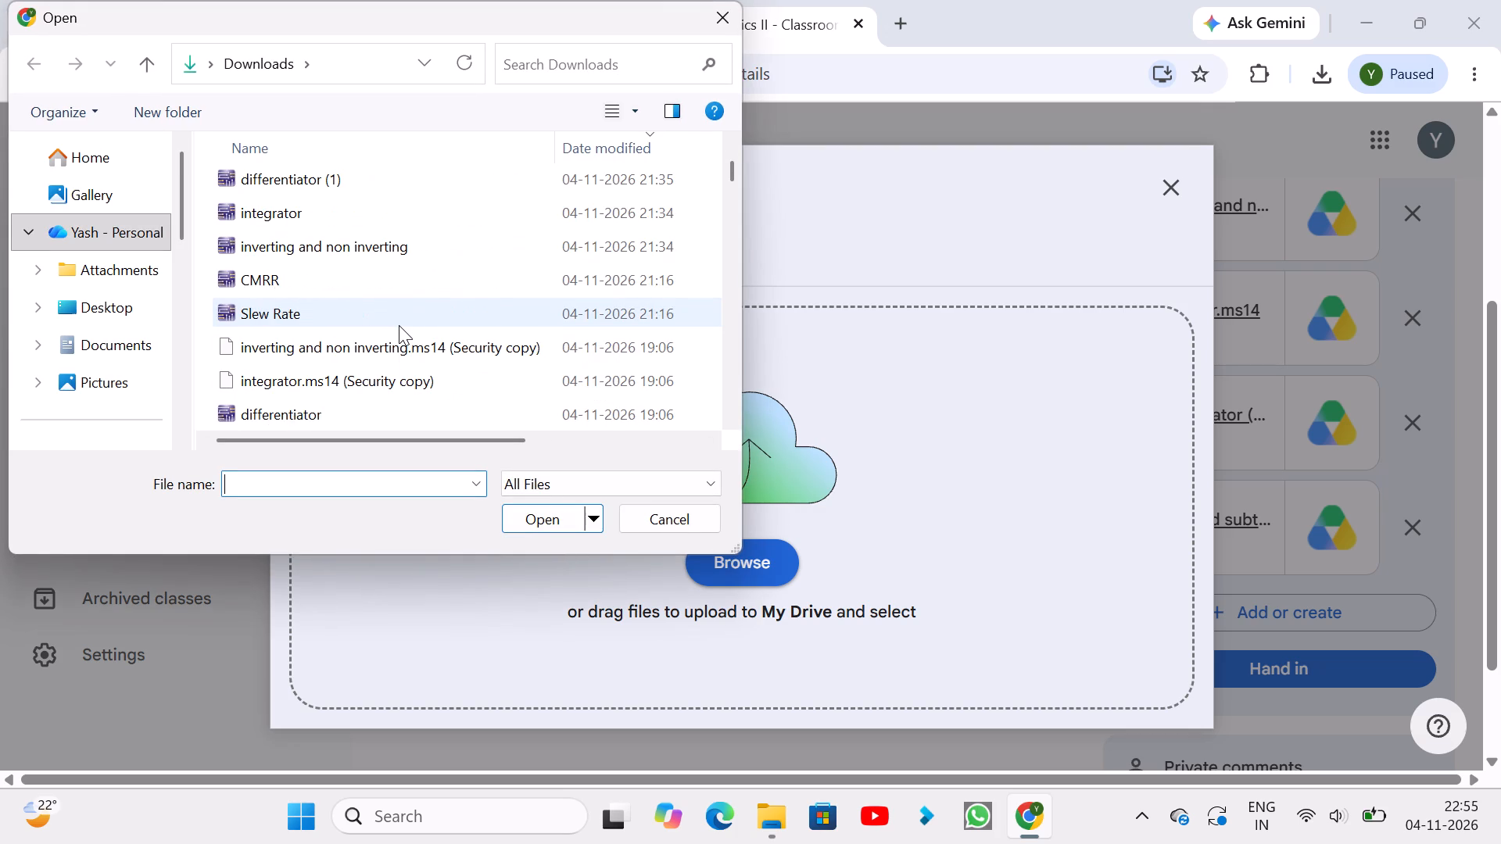
scroll(399, 325, "down", 2)
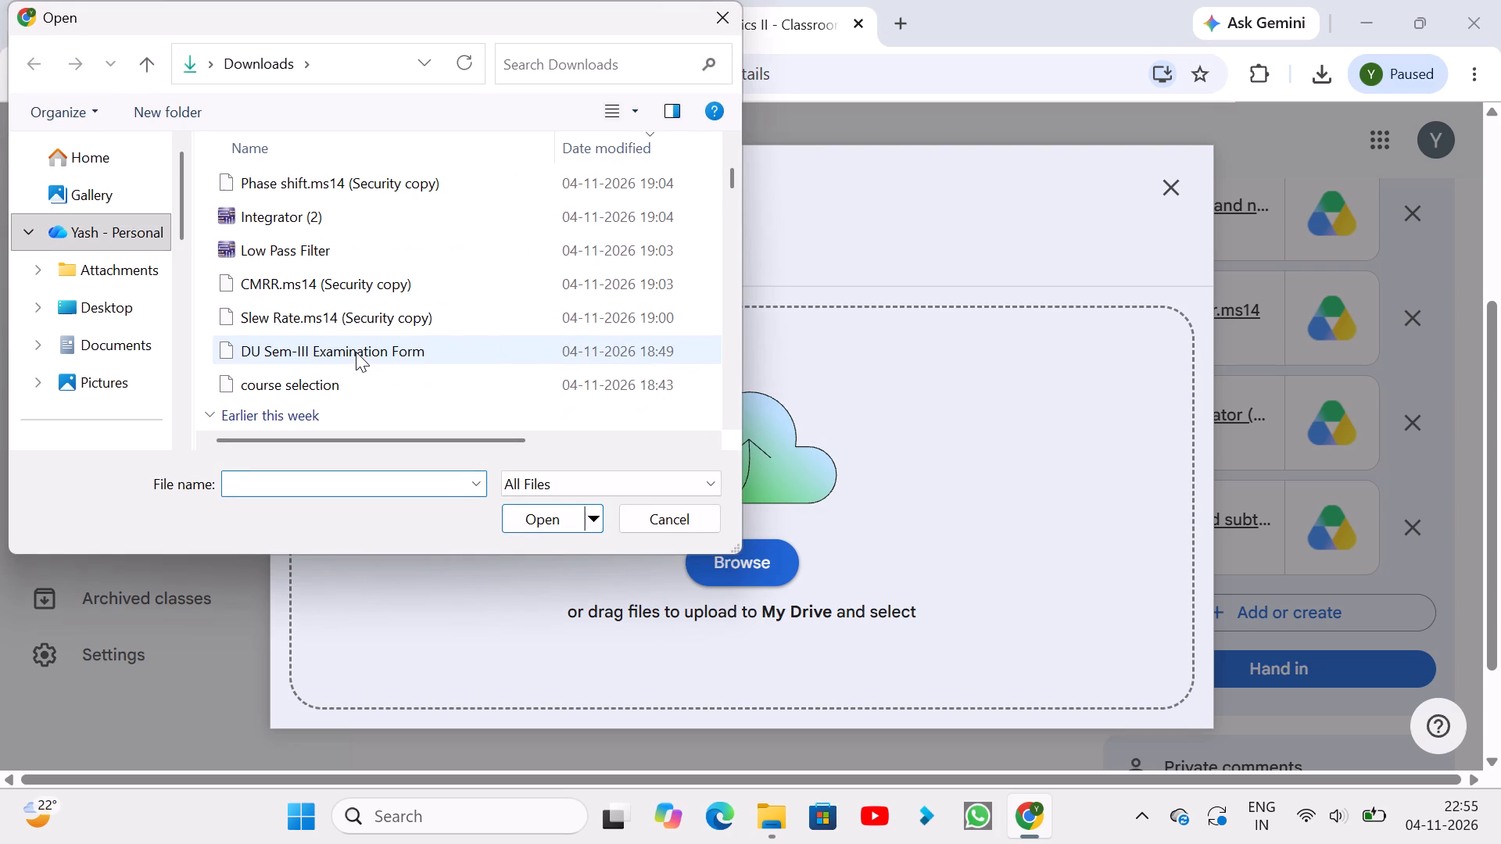
scroll(356, 352, "down", 1)
left_click(342, 255)
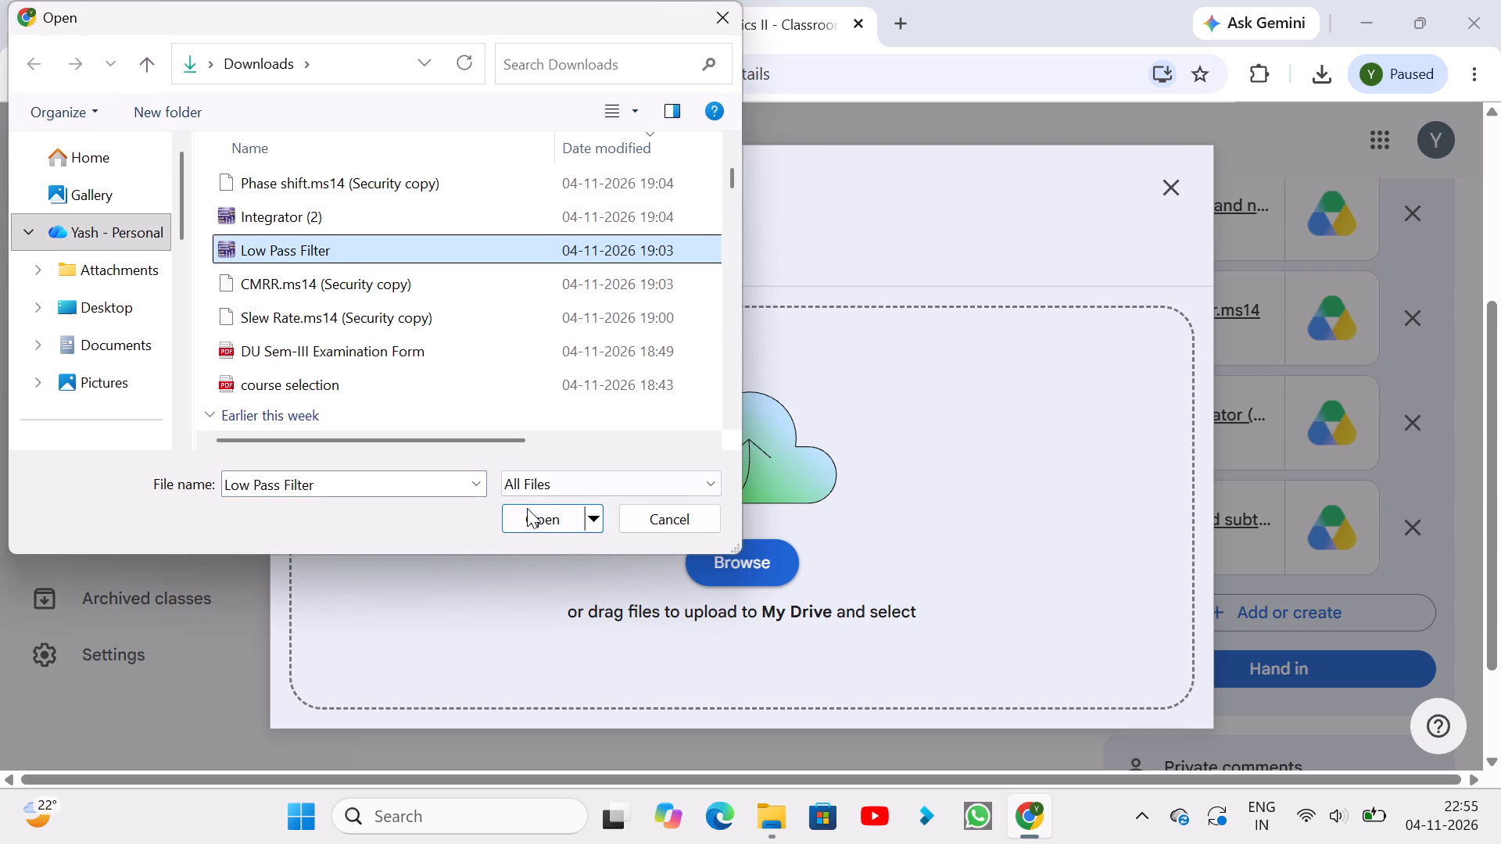
left_click(528, 510)
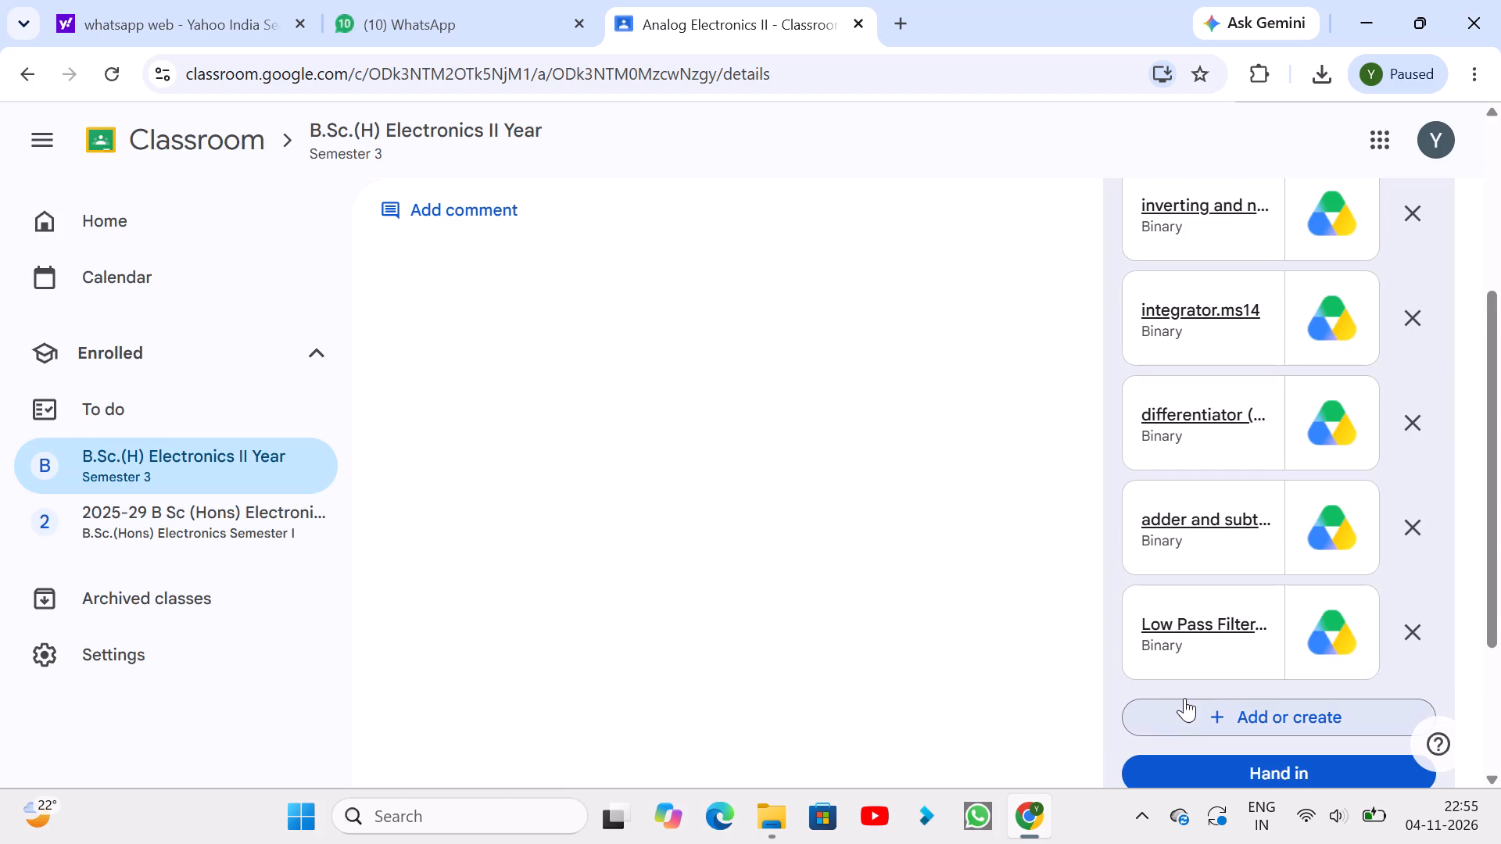
Attach the "Phase shift" Multisim design file from Downloads to the assignment's work.
left_click(1188, 703)
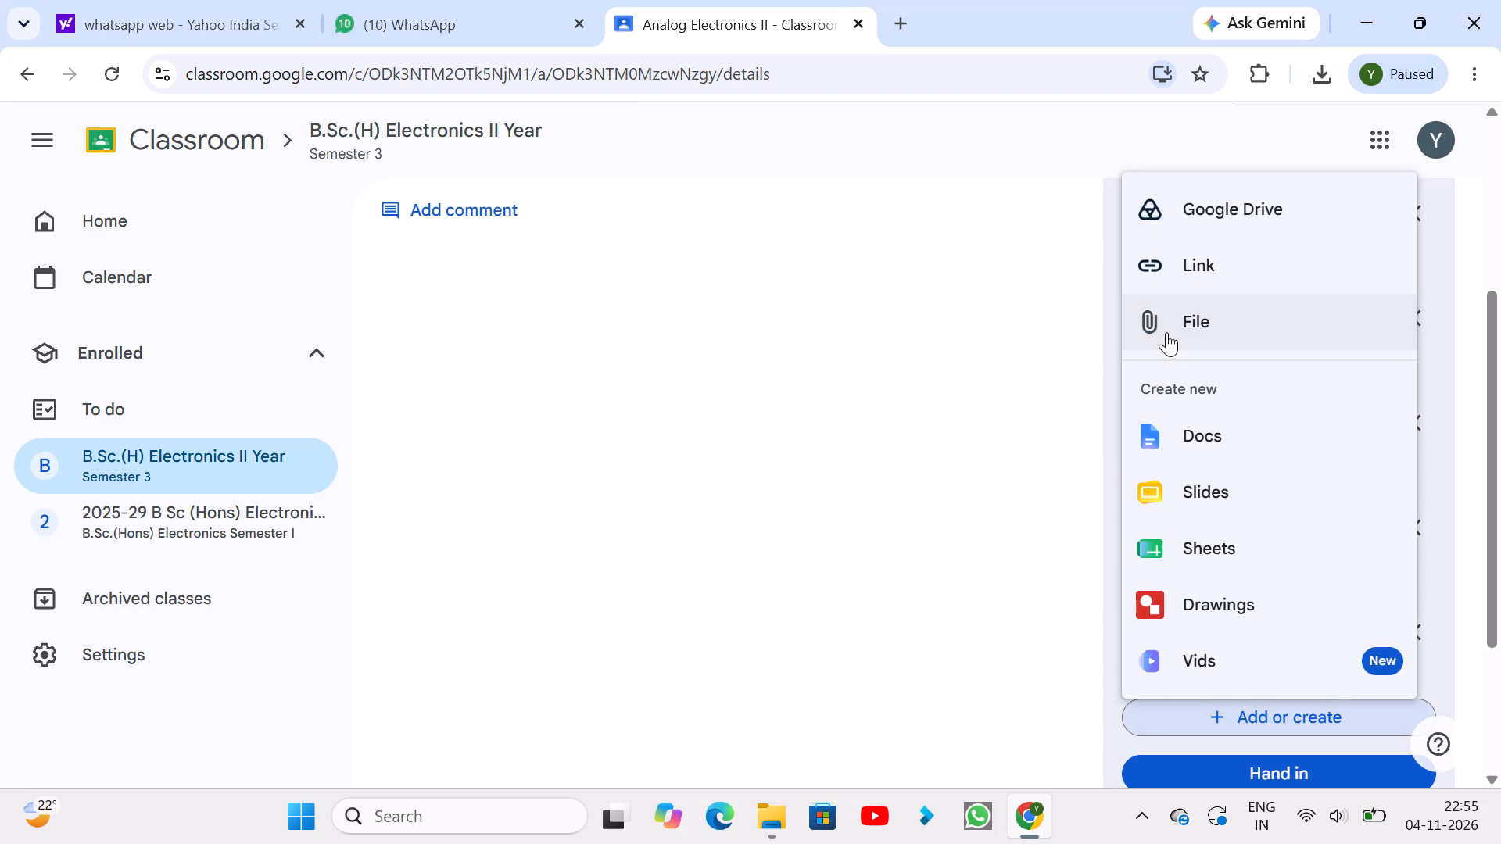
left_click(1166, 332)
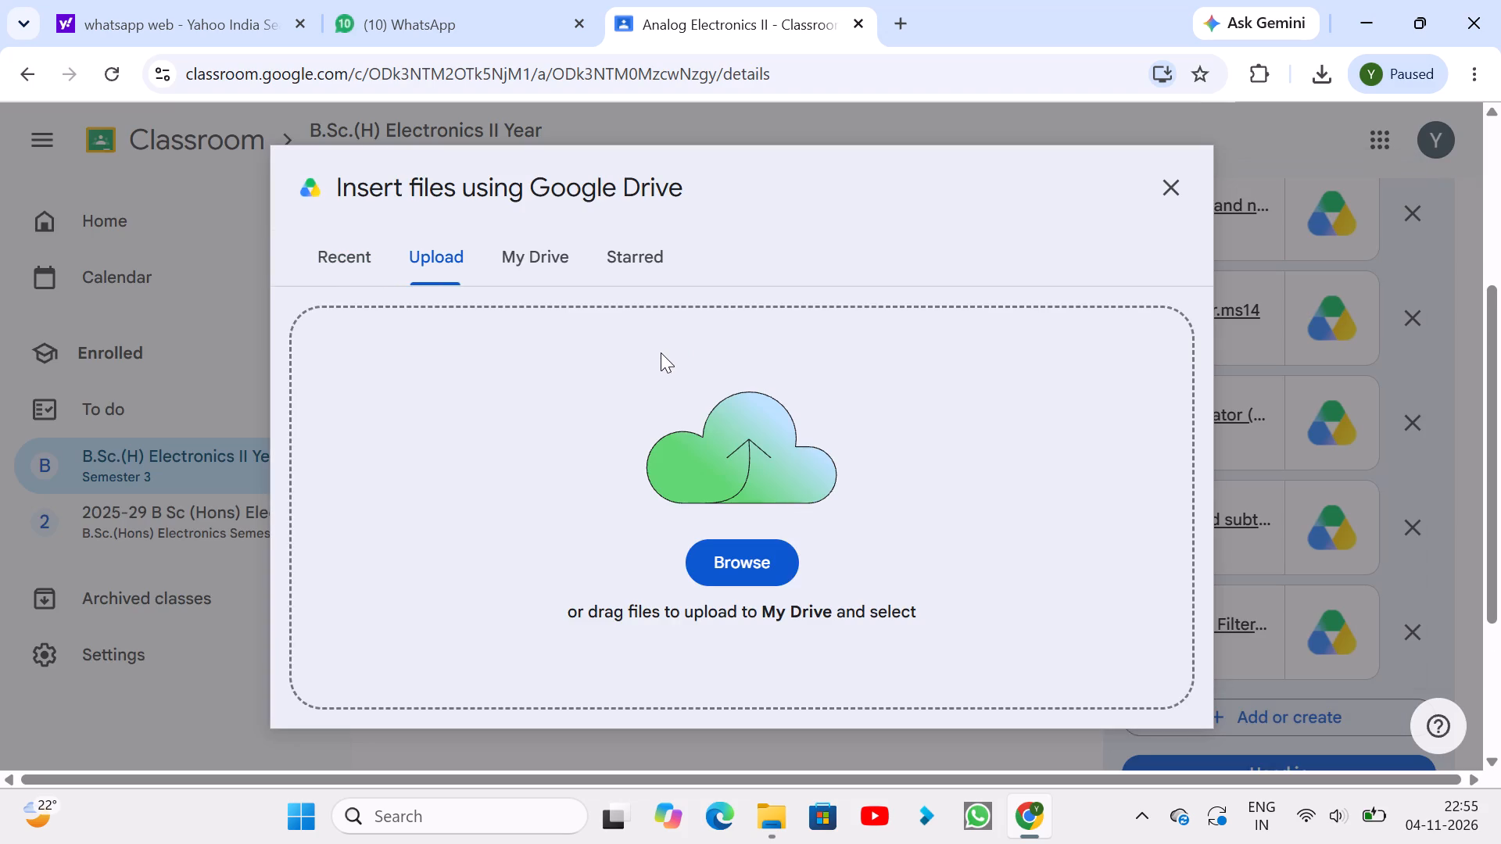
left_click(757, 550)
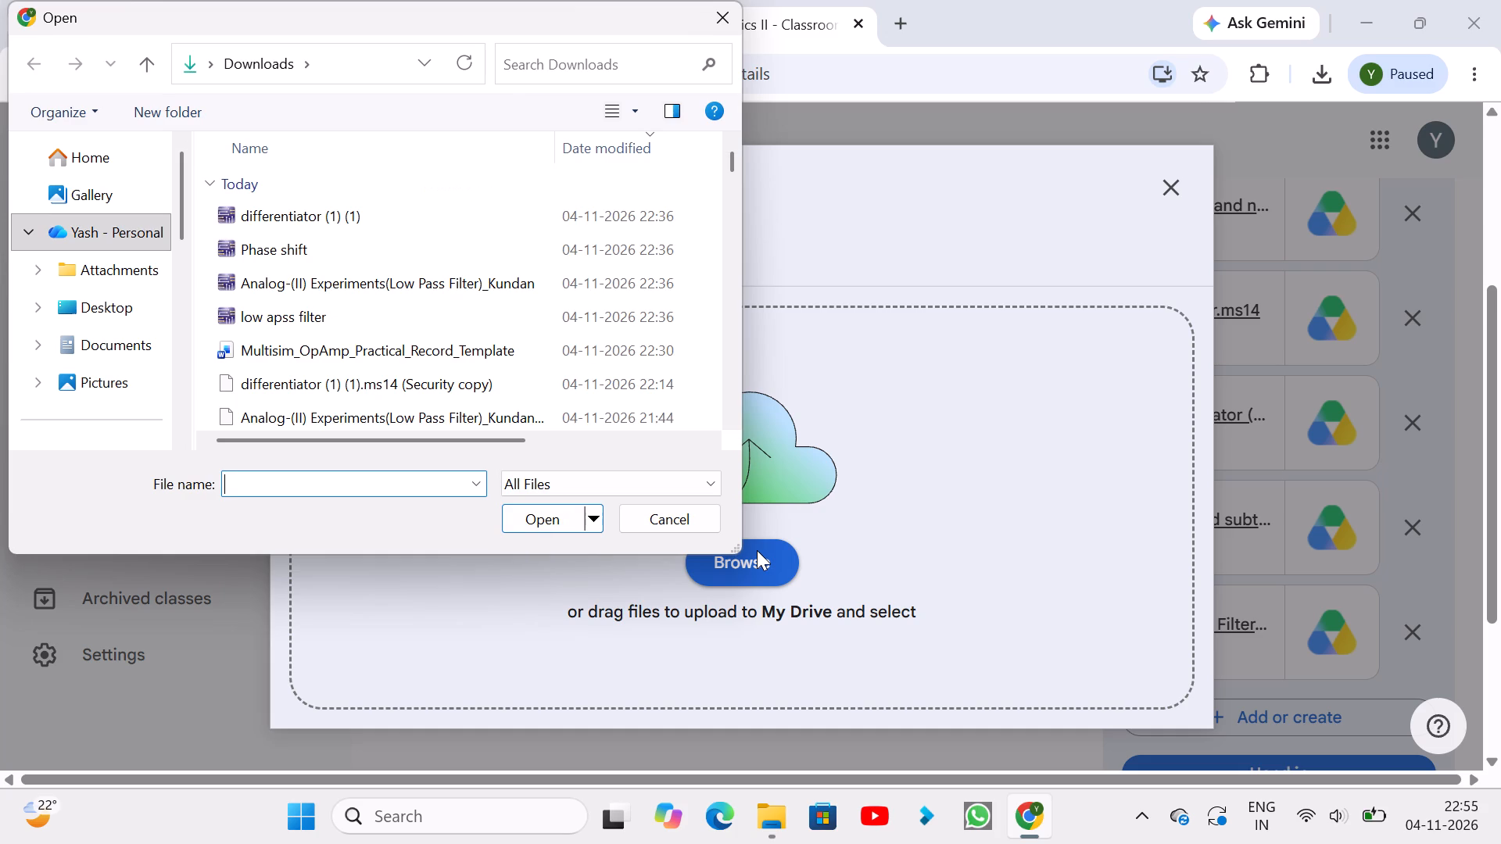
left_click(430, 260)
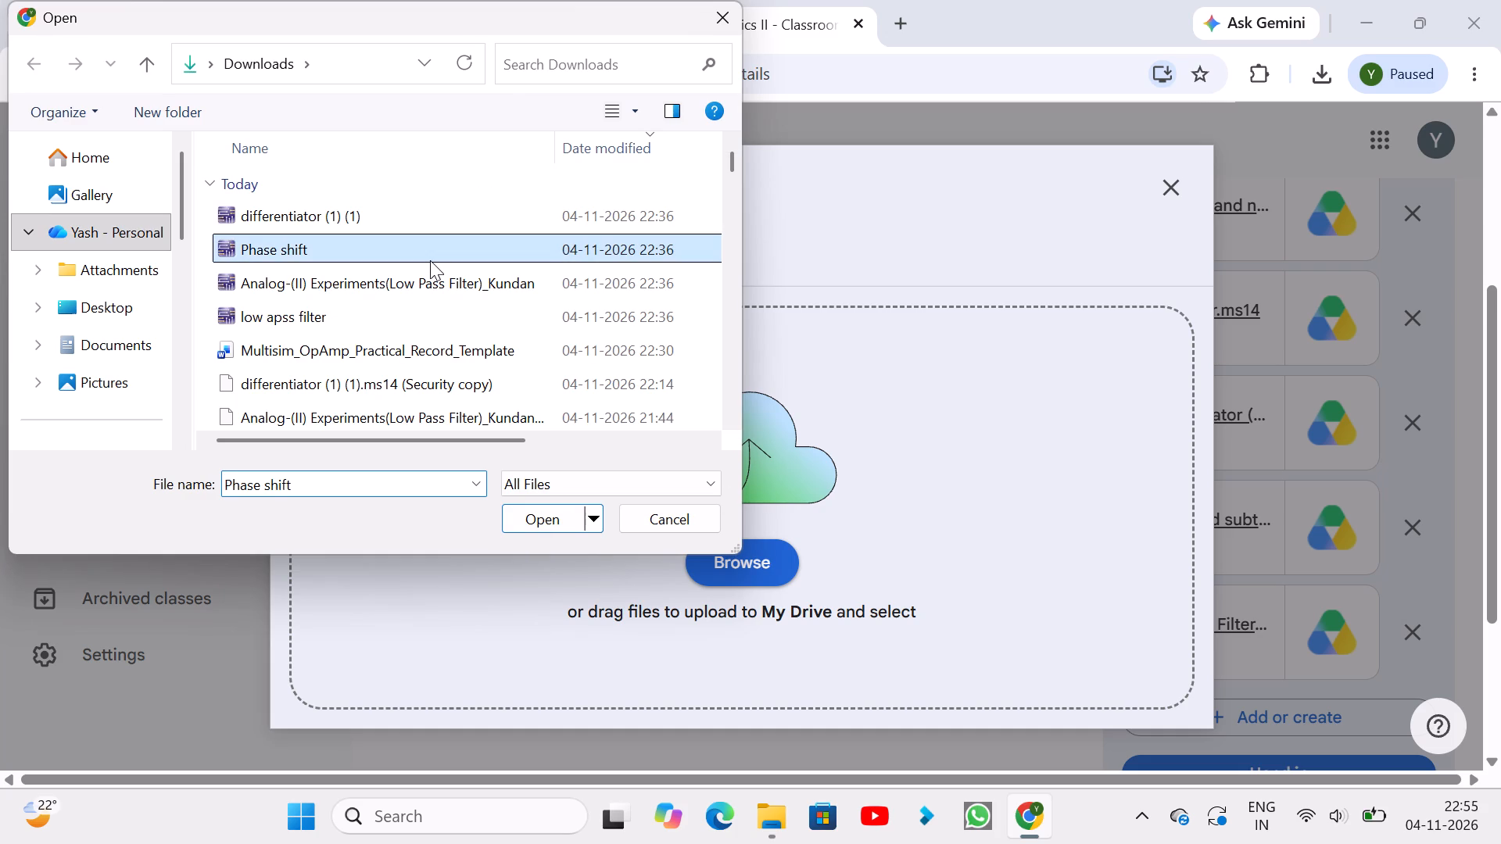
left_click(512, 527)
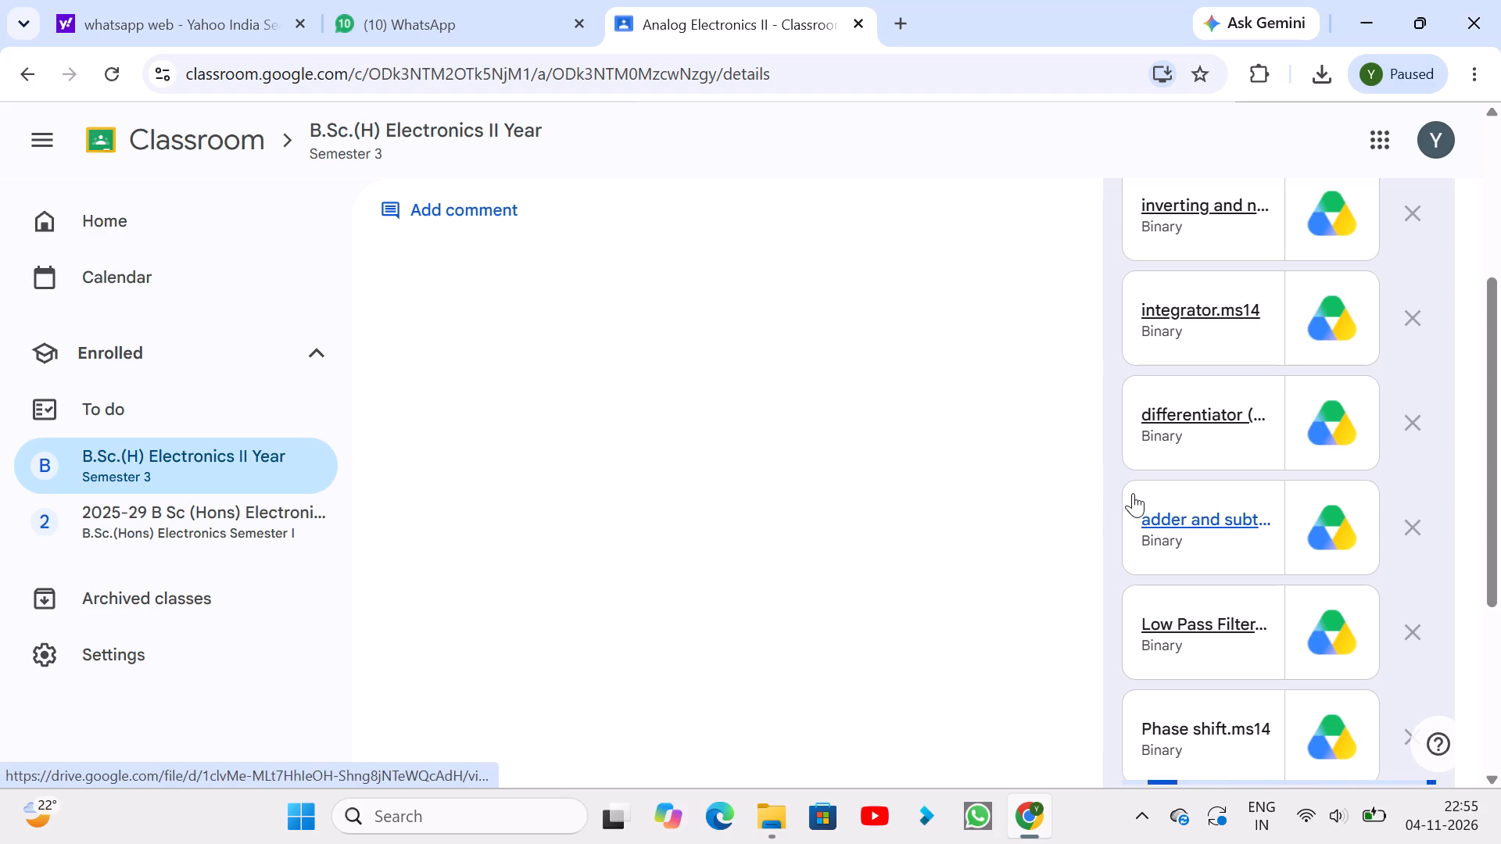
Review the full list of Multisim files attached to the Analog Electronics II assignment.
scroll(1104, 424, "up", 1)
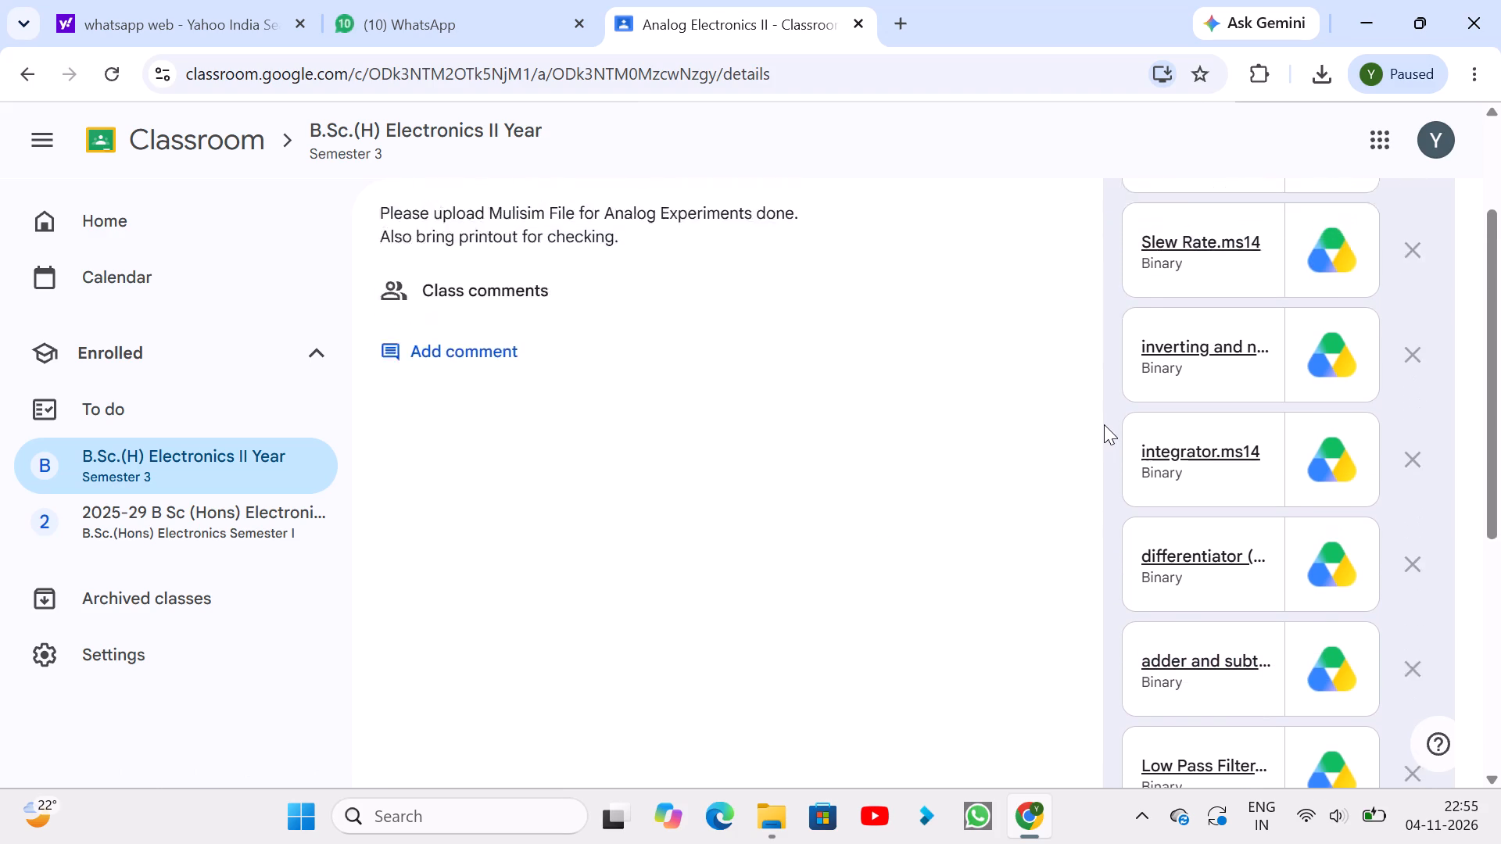
scroll(1104, 424, "up", 2)
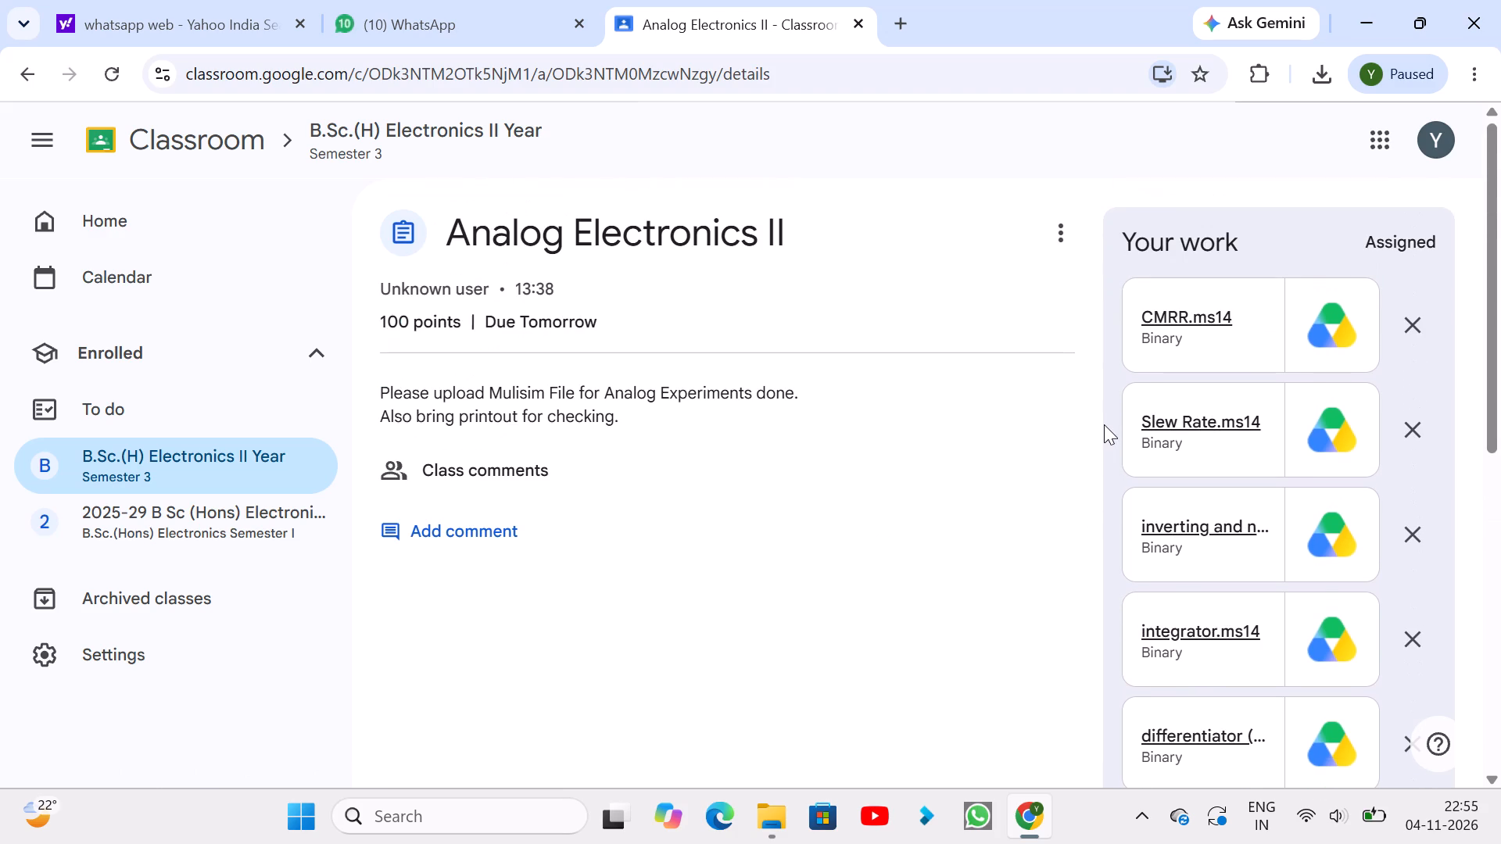
scroll(1104, 424, "up", 1)
scroll(1091, 519, "down", 1)
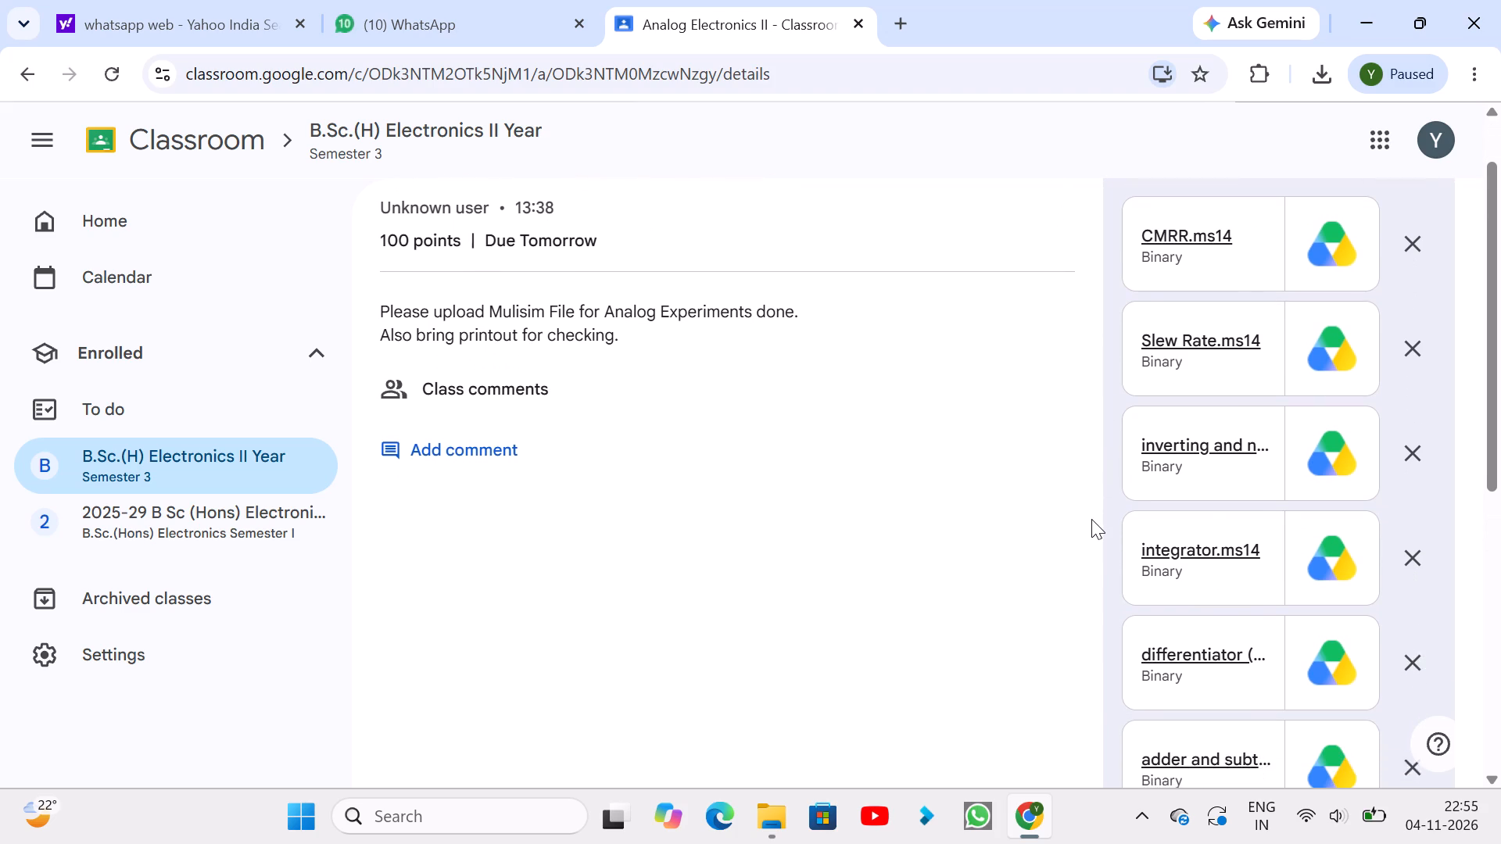
scroll(1091, 519, "down", 3)
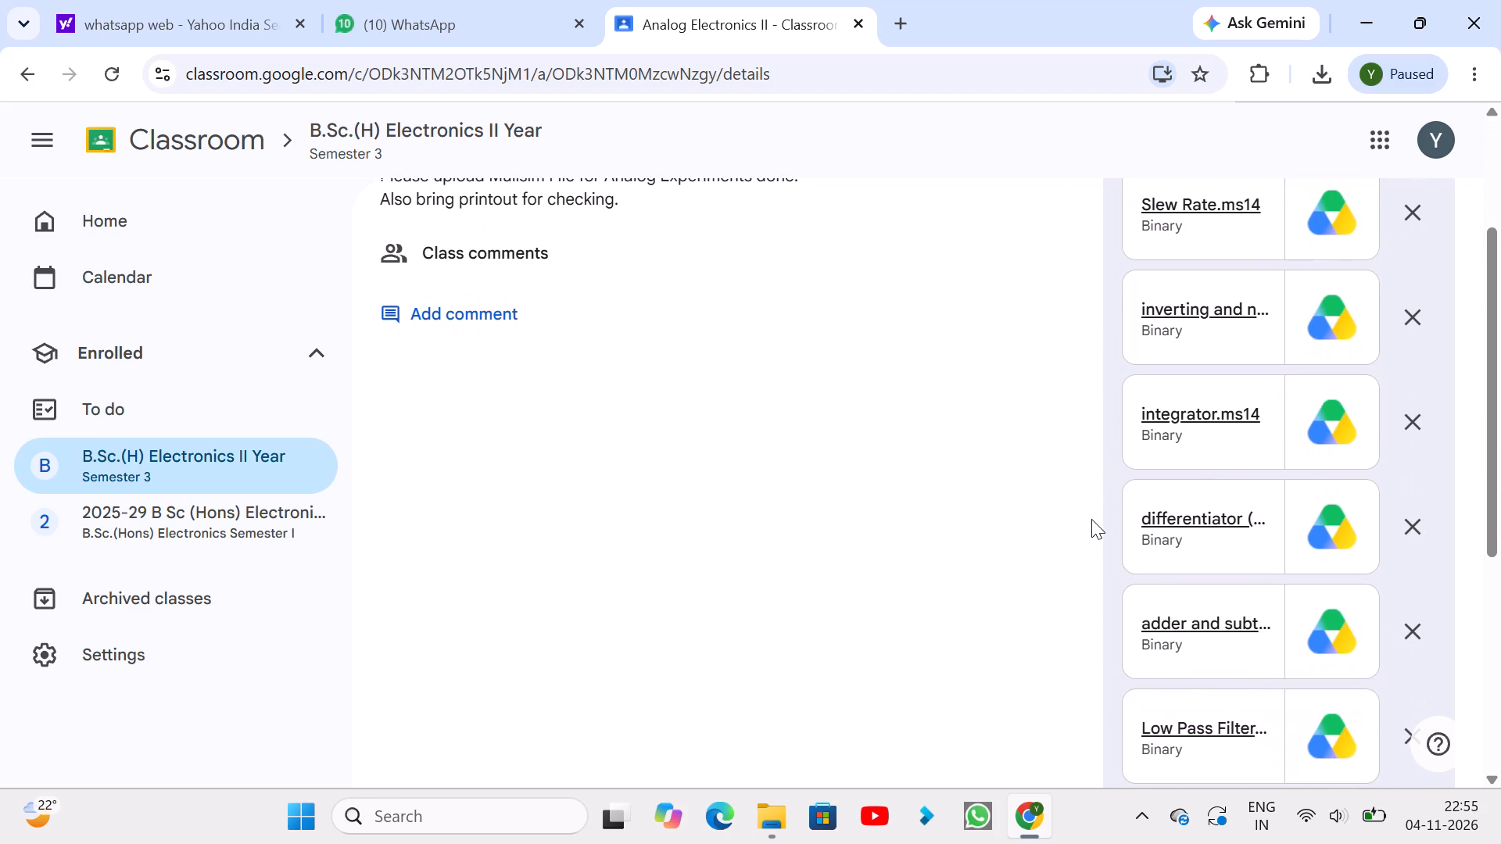
scroll(1091, 519, "down", 1)
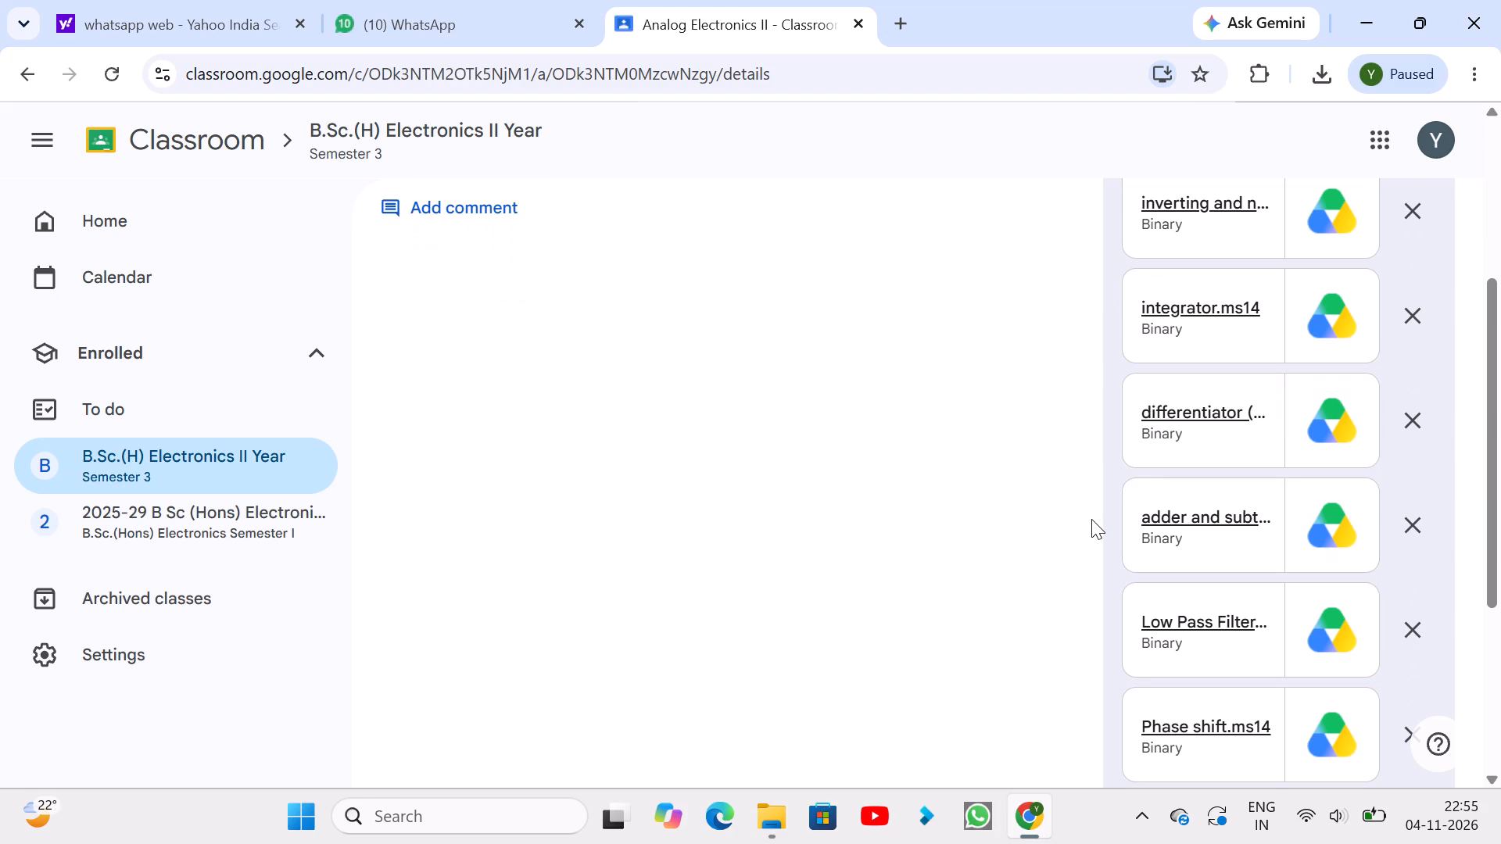
scroll(1091, 519, "down", 1)
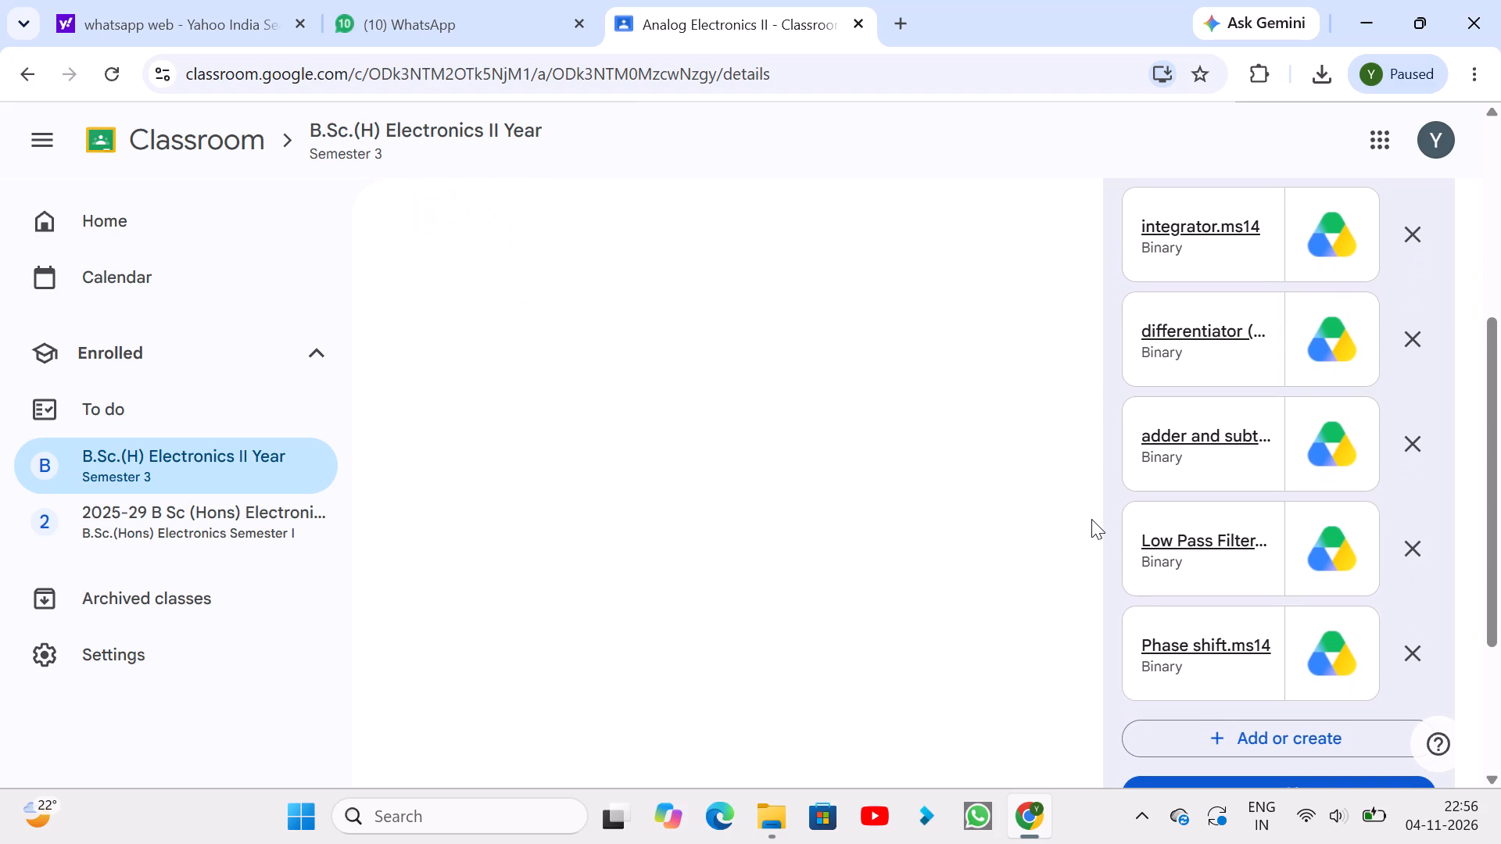
Hand in the attached Multisim files for the Analog Electronics II assignment and confirm the submission.
scroll(1091, 519, "down", 1)
left_click(1273, 682)
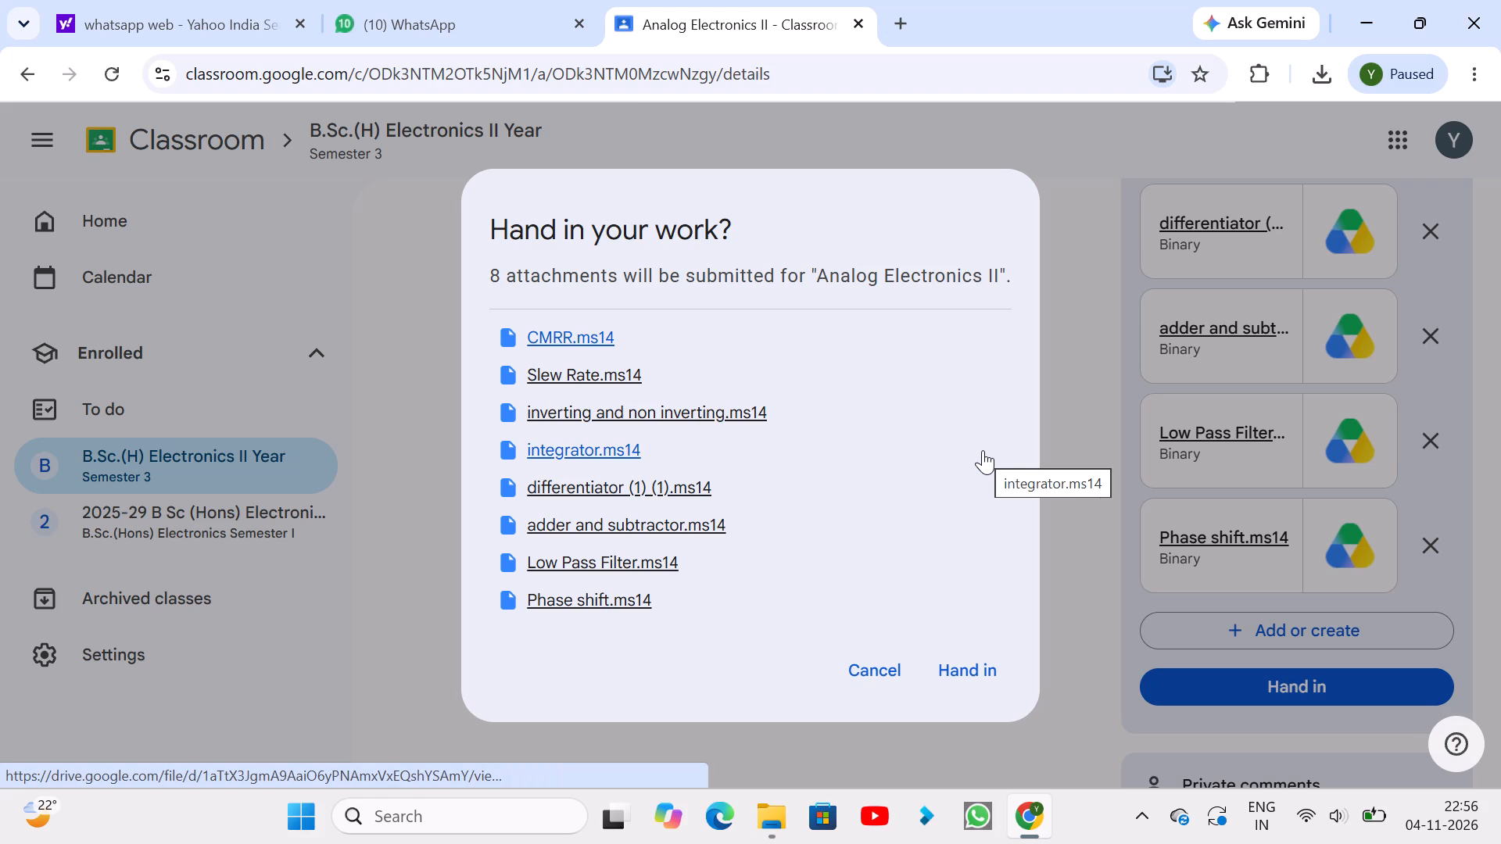
left_click(962, 662)
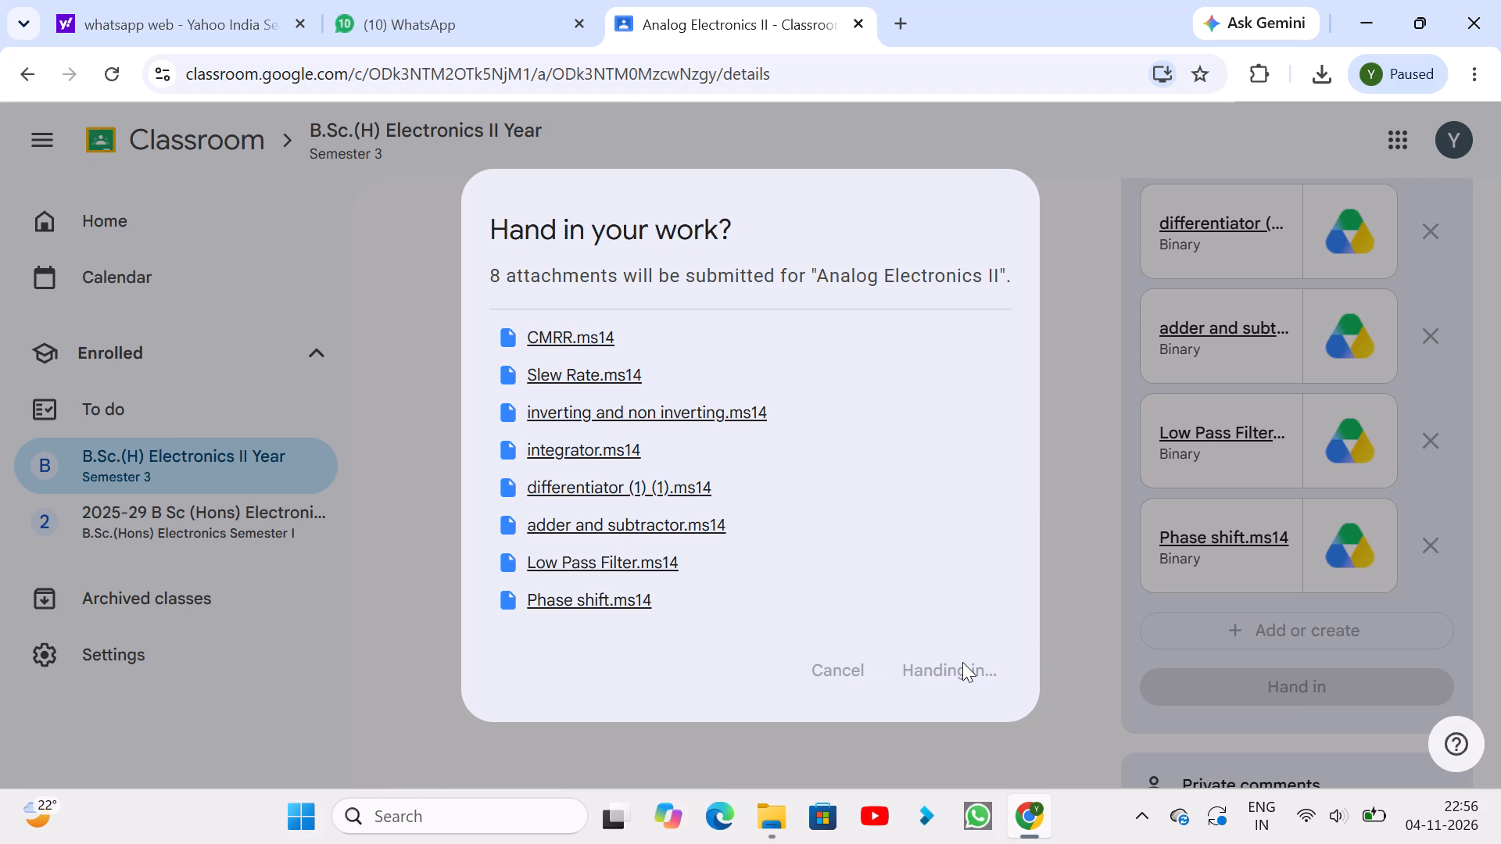